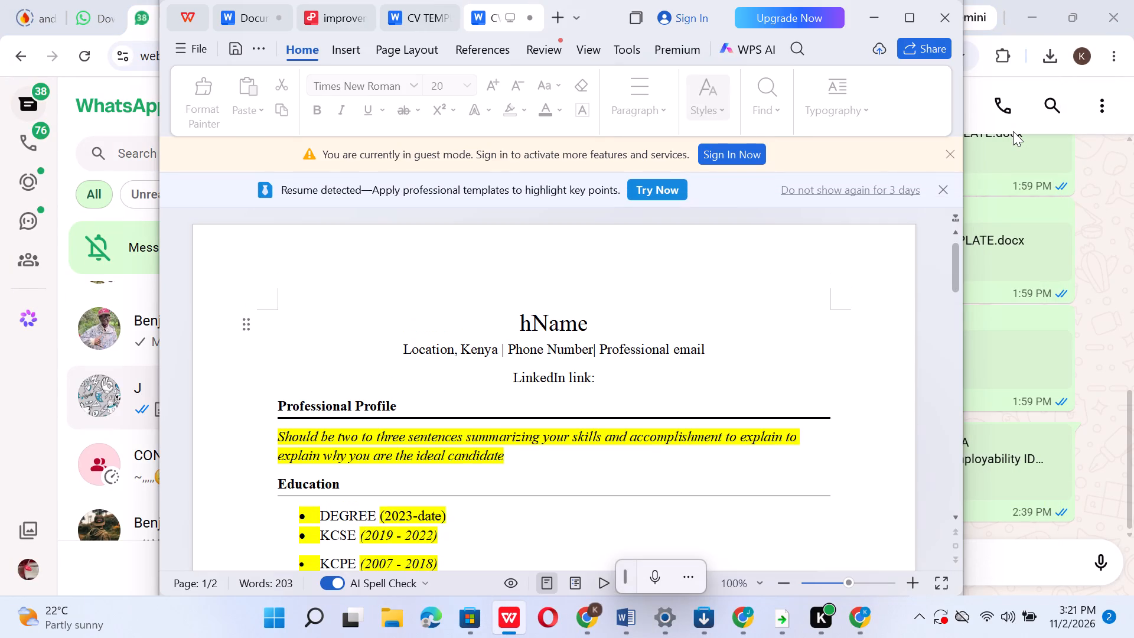
Delete the stray letter and the name placeholder from the top line of the CV template.
key(BackSpace)
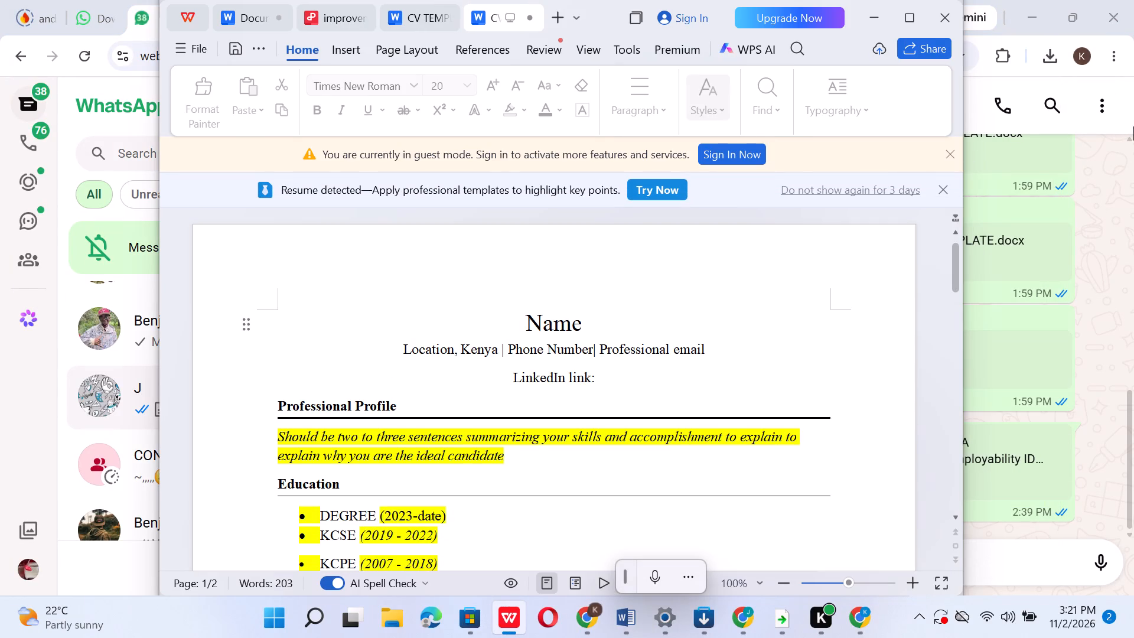
click(585, 316)
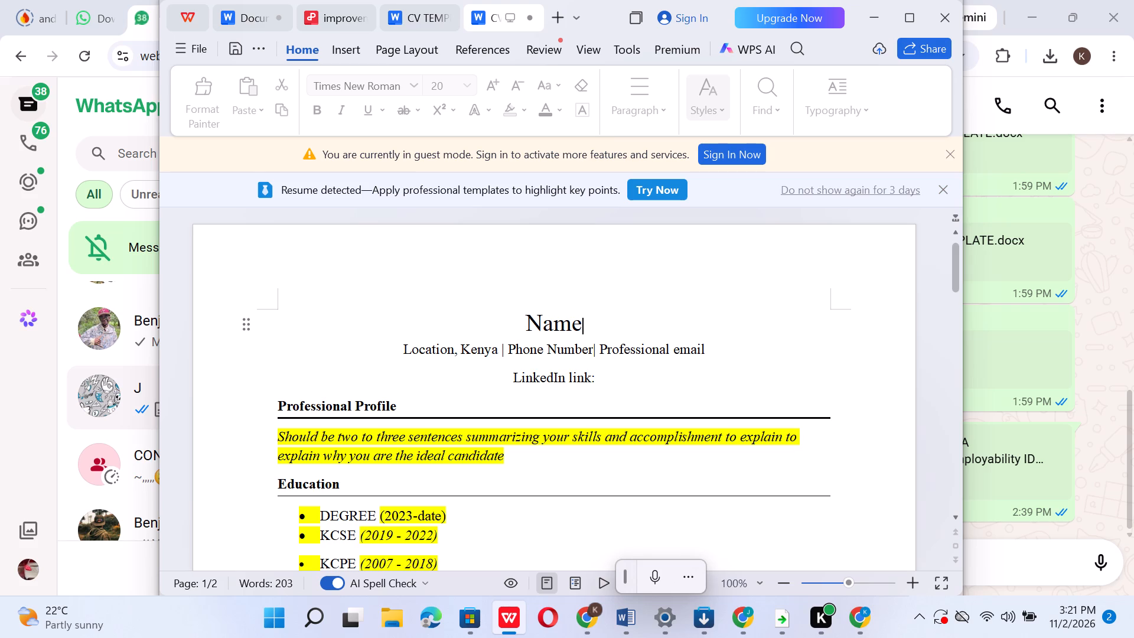
key(BackSpace)
key(BackSpace)
key(BackSpace)
key(BackSpace)
key(BackSpace)
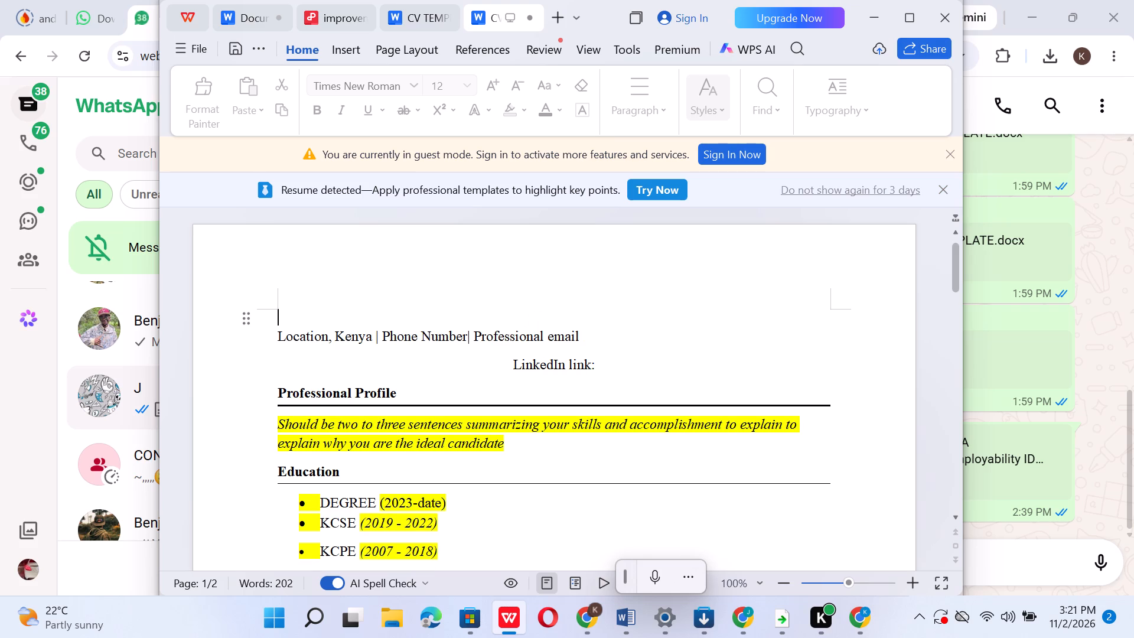
Enter the candidate's first name in capitals on the empty top line of the CV.
click(585, 316)
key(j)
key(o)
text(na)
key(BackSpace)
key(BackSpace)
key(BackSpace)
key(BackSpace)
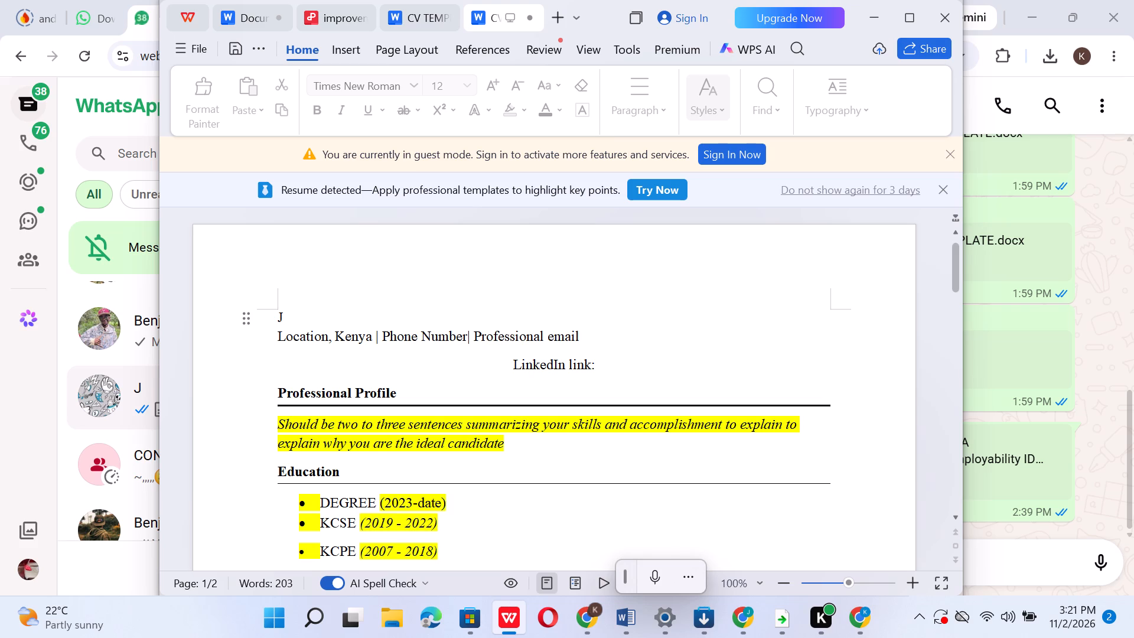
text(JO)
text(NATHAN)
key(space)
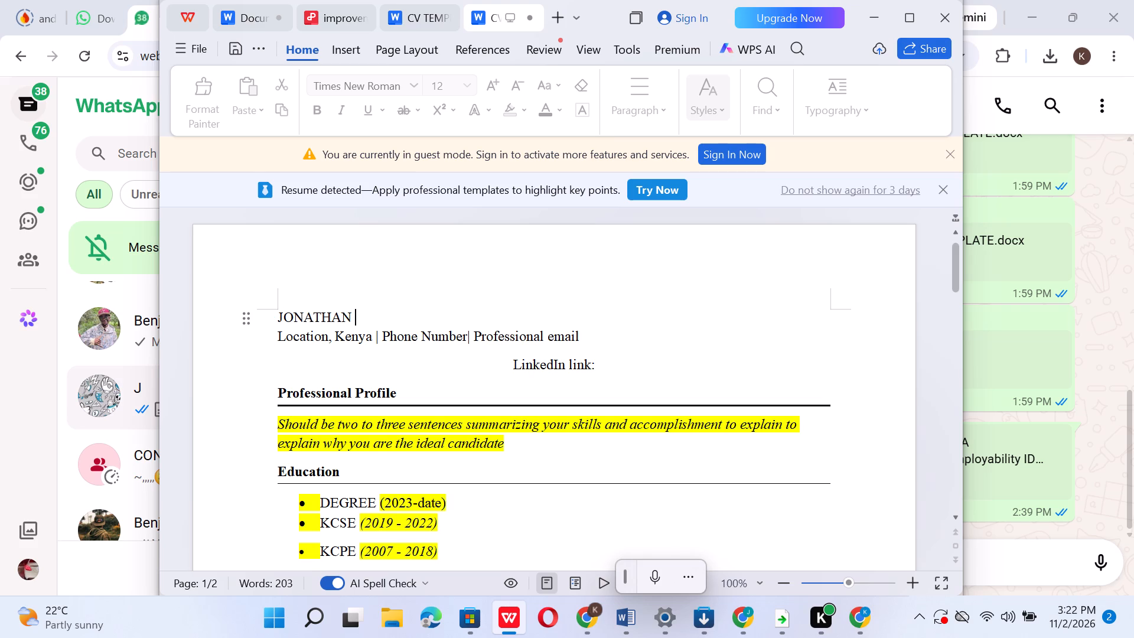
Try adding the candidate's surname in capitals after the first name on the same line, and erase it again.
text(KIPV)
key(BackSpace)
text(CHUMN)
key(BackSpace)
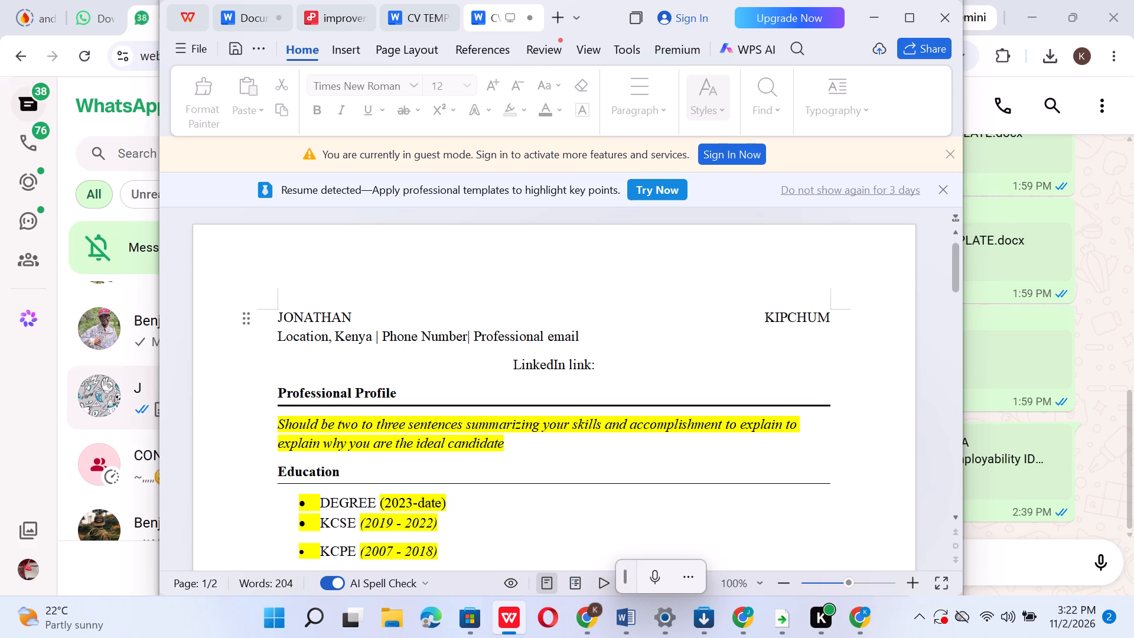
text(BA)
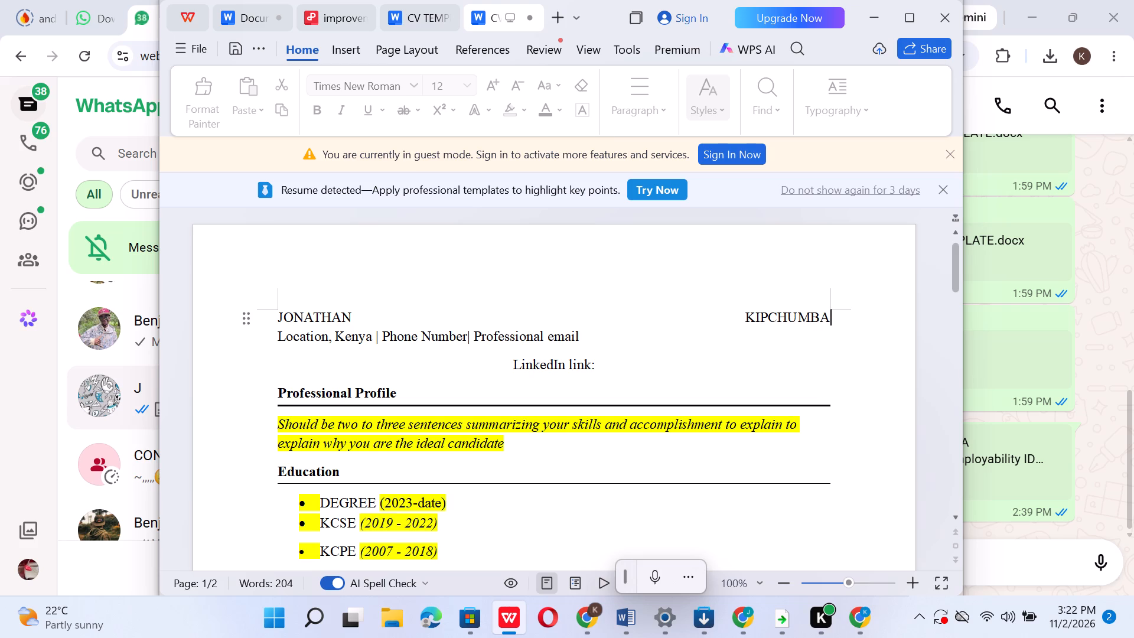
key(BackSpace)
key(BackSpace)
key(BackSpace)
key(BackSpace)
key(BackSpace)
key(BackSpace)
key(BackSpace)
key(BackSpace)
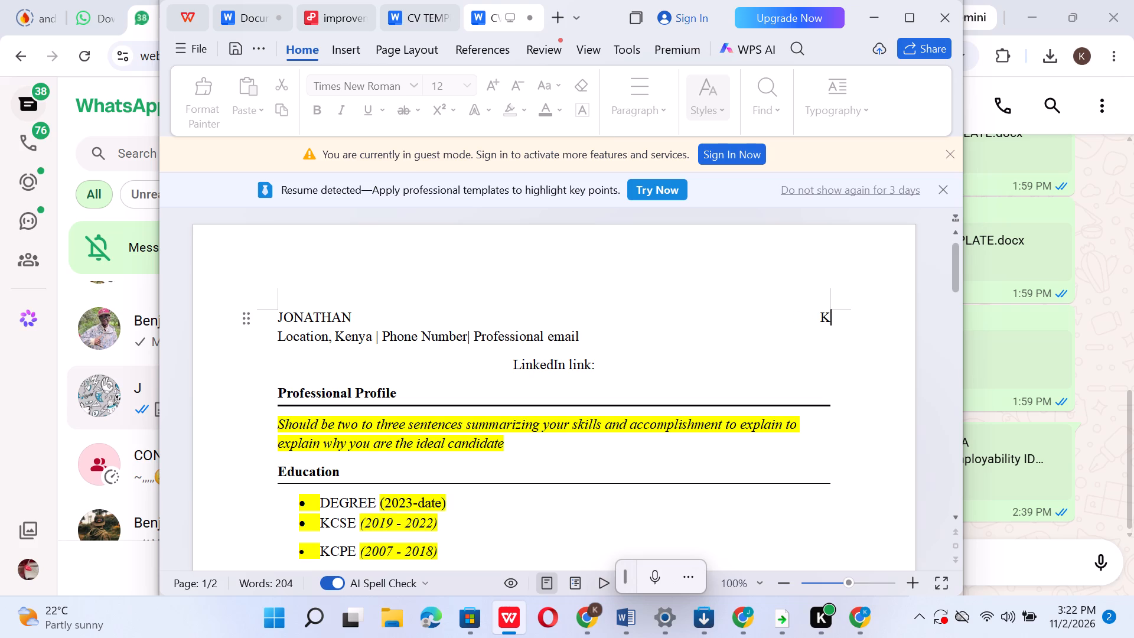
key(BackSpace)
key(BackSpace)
Start a new line below the first name, above the contact details line.
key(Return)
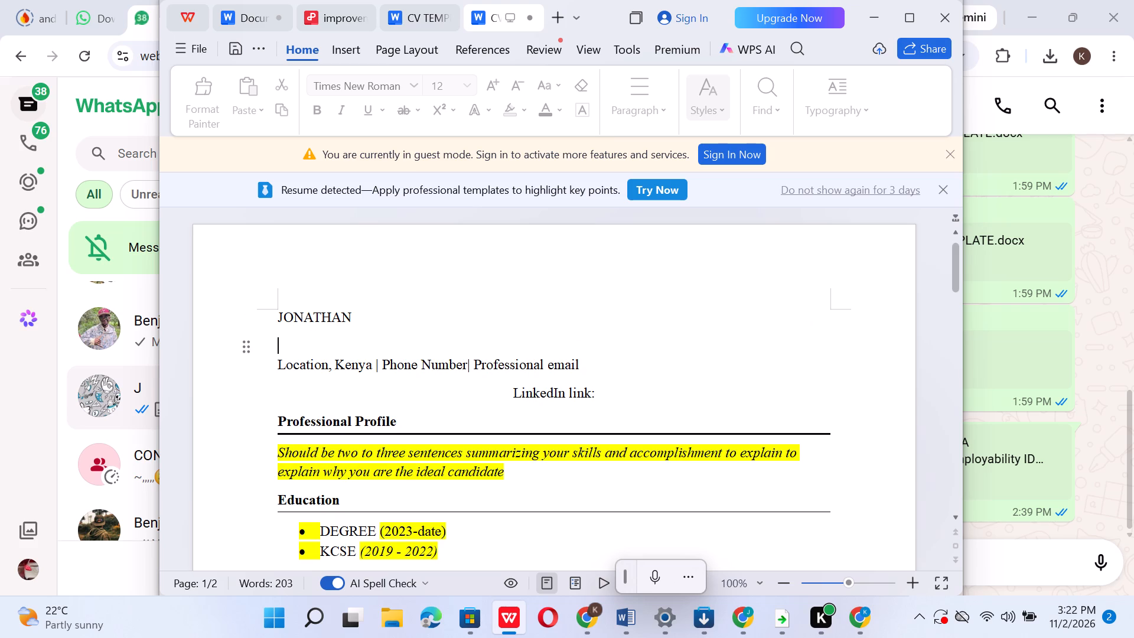
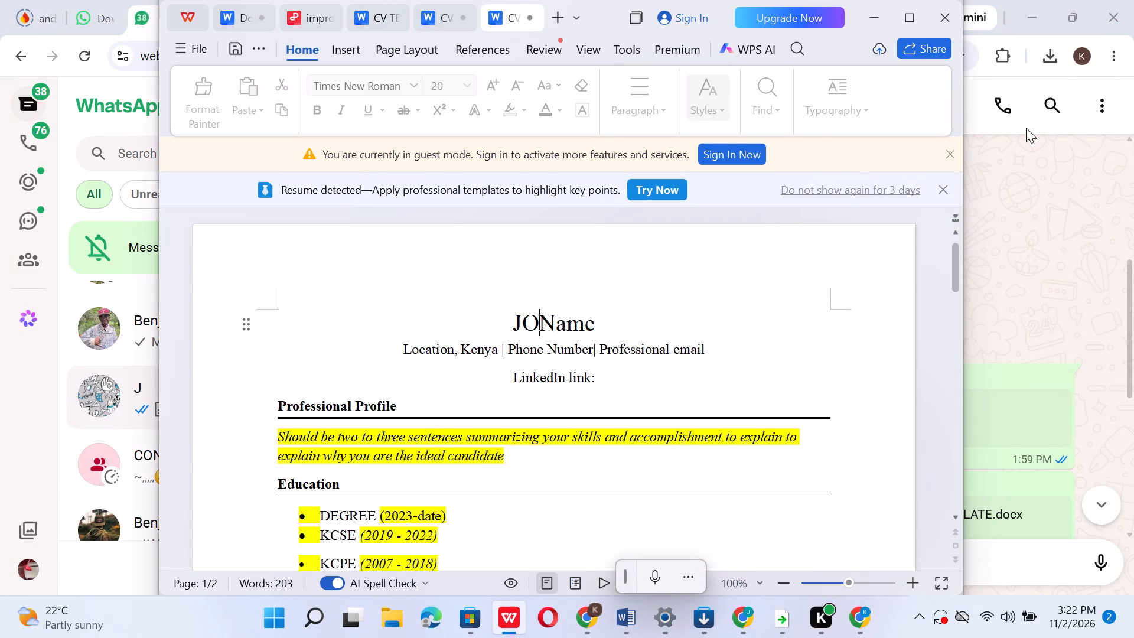
Complete the candidate's full name in capitals in the CV heading, replacing the Name placeholder.
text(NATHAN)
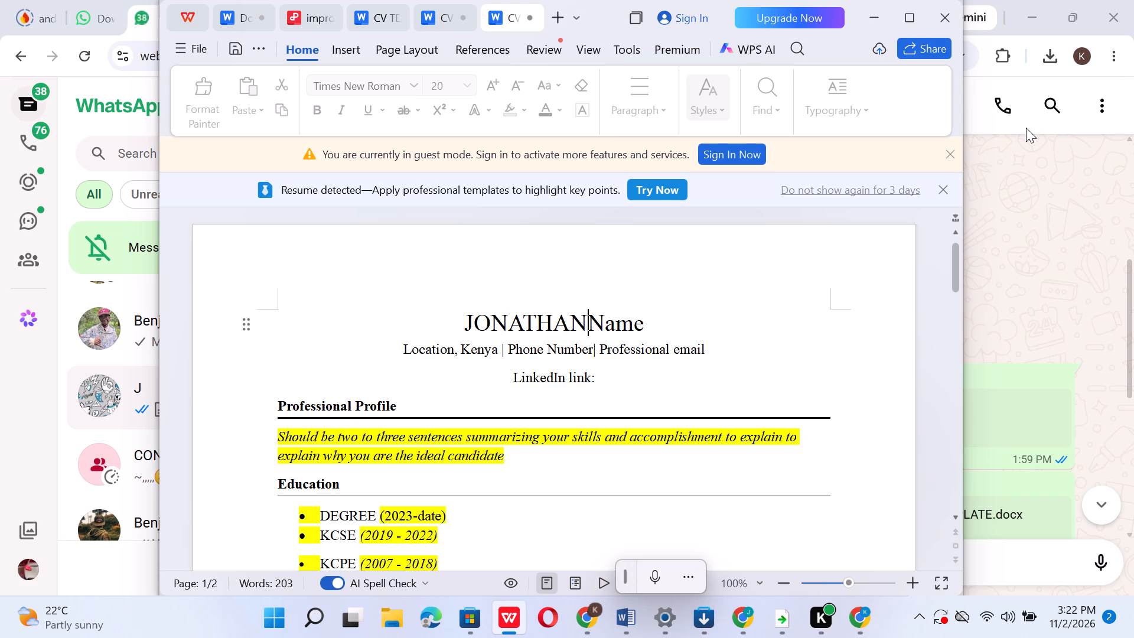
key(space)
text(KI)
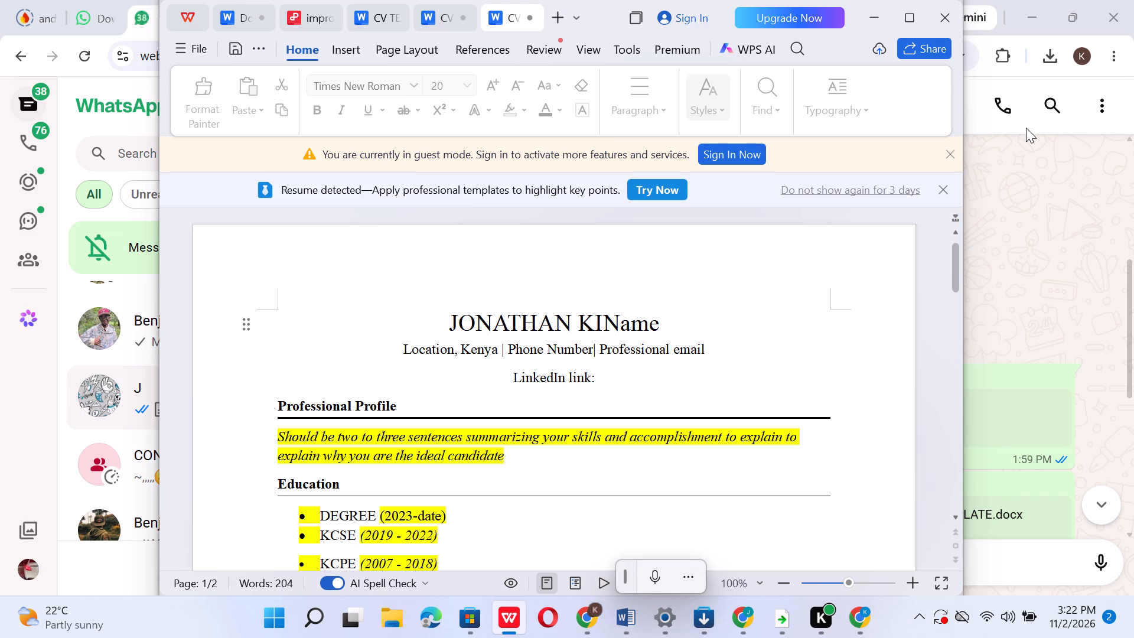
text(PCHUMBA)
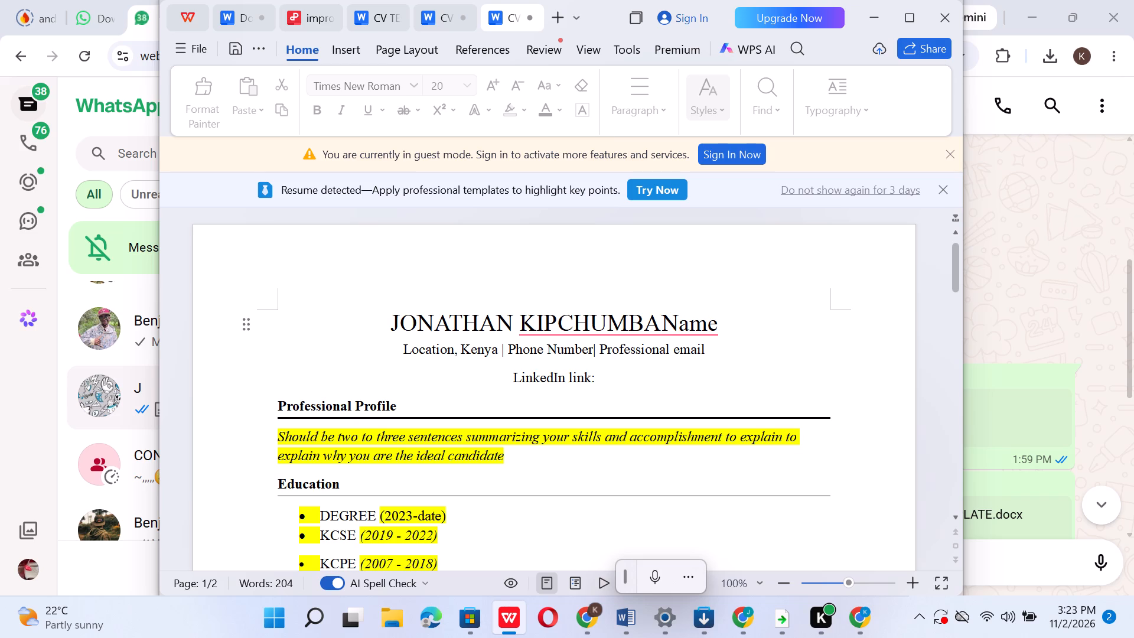
click(719, 324)
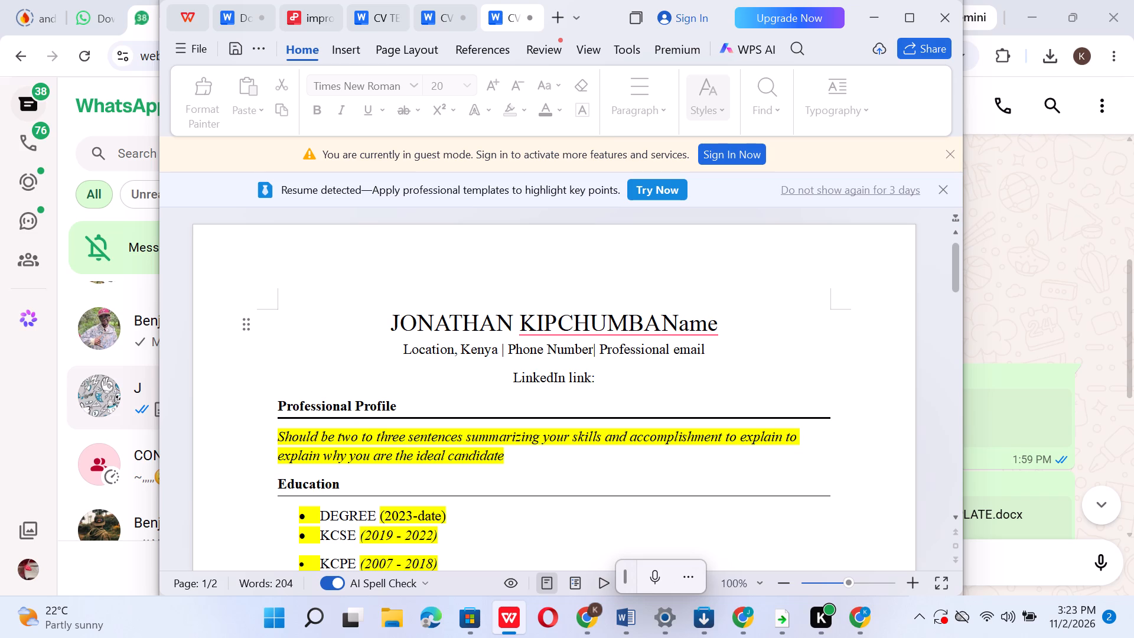
click(719, 324)
key(BackSpace)
key(BackSpace)
key(BackSpace)
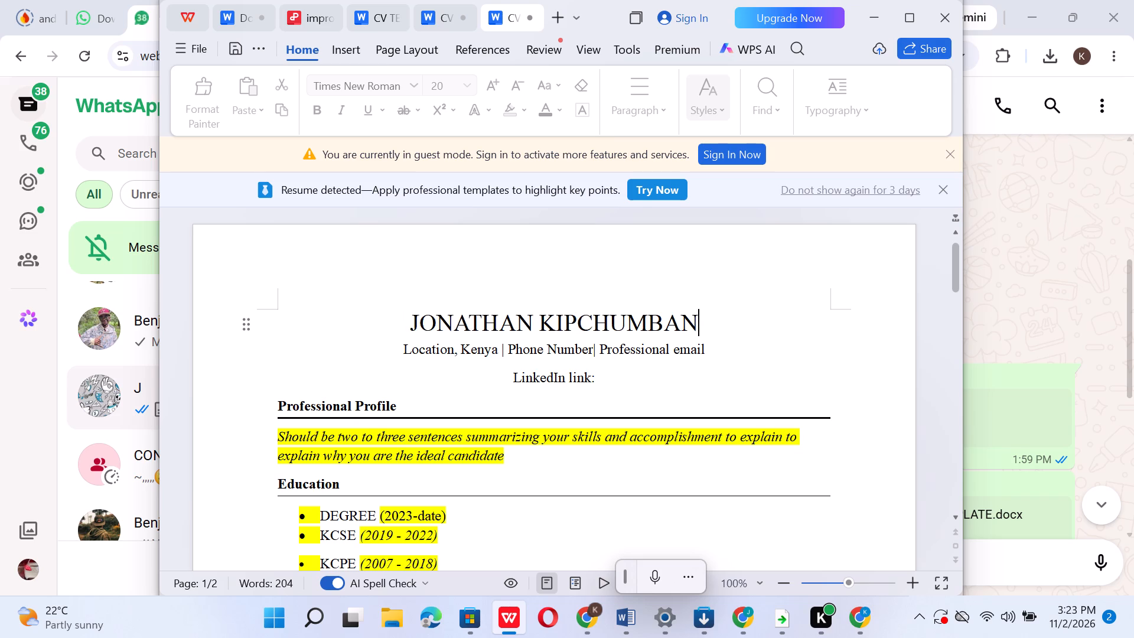
key(BackSpace)
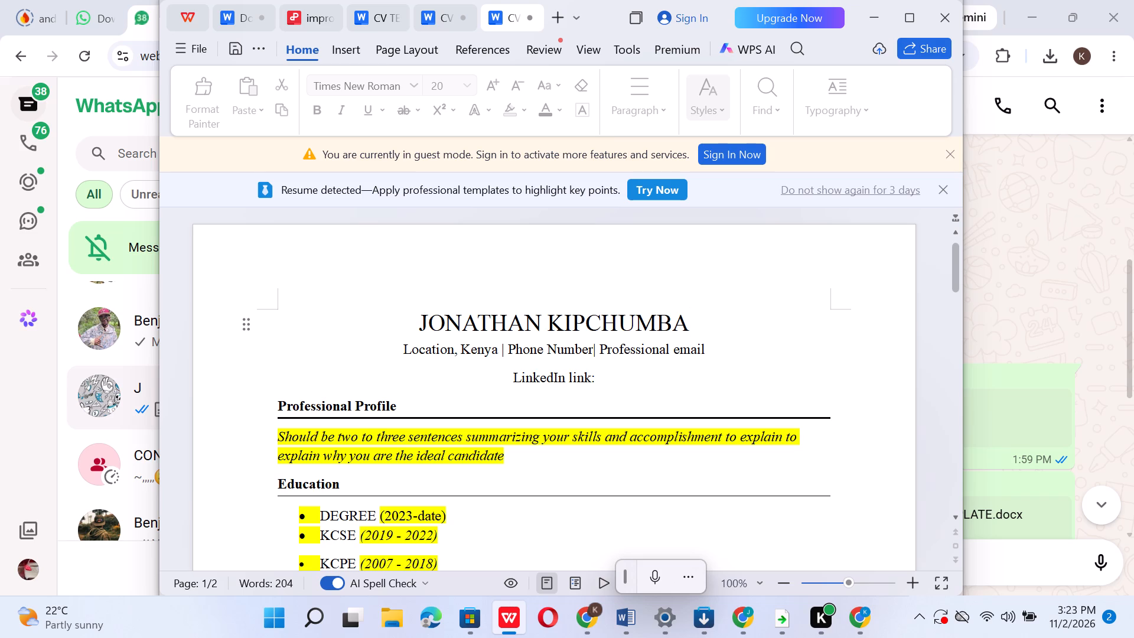
Replace the Location placeholder in the contact details line with KITALE, keeping the comma and Kenya after it.
click(399, 347)
click(453, 350)
key(BackSpace)
key(BackSpace)
key(BackSpace)
key(BackSpace)
key(BackSpace)
key(BackSpace)
key(BackSpace)
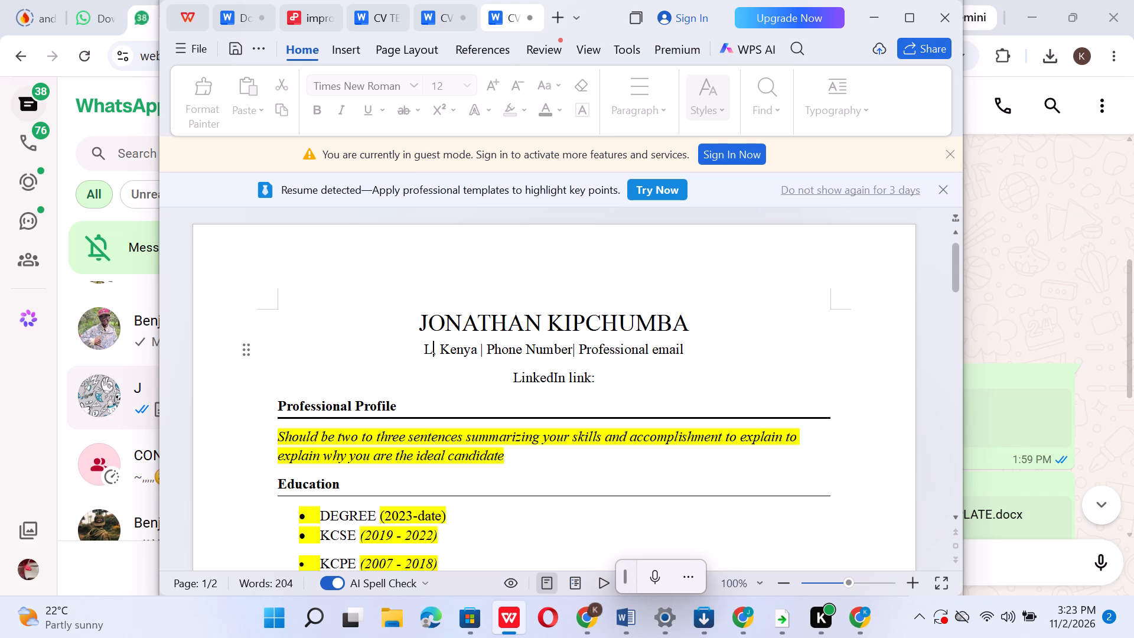
key(BackSpace)
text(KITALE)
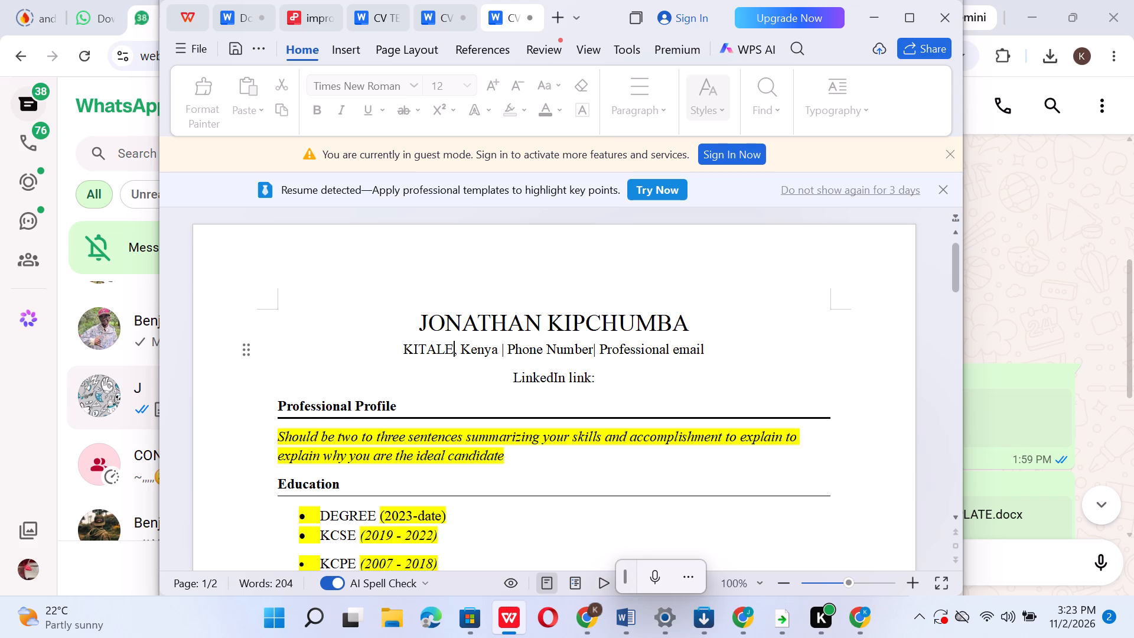
Rewrite the town in the contact details line as Kitale, with only the first letter capitalised.
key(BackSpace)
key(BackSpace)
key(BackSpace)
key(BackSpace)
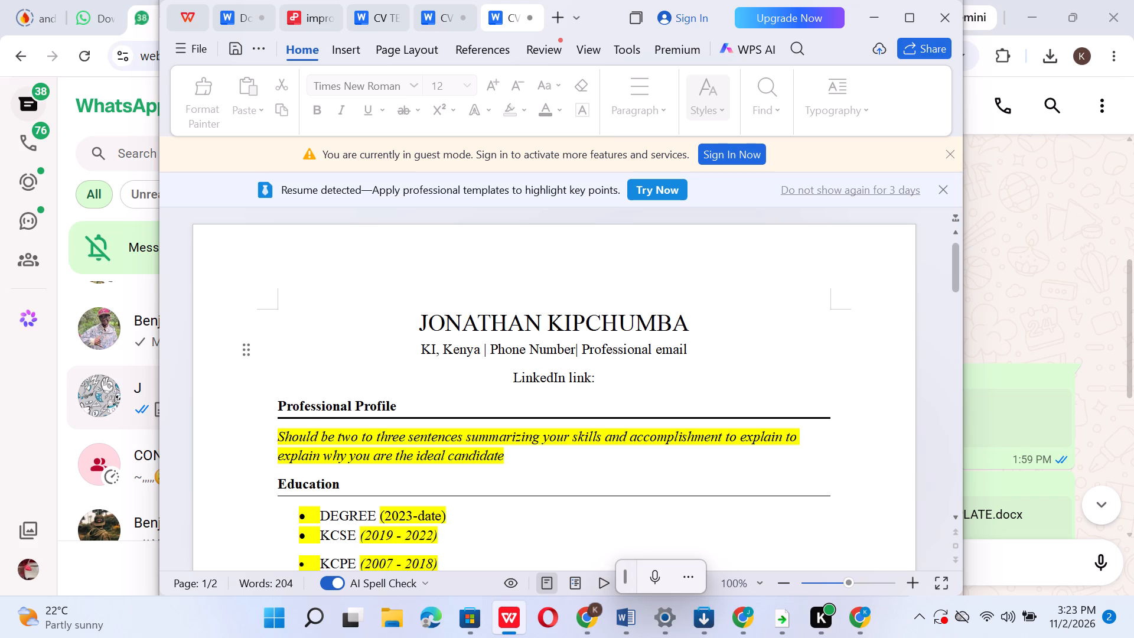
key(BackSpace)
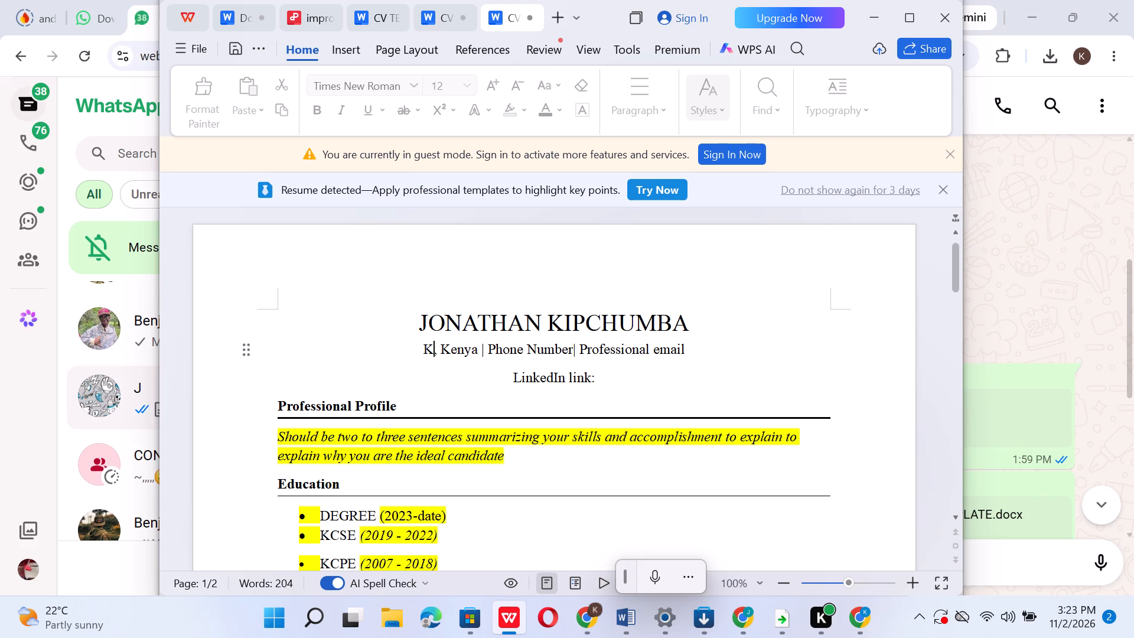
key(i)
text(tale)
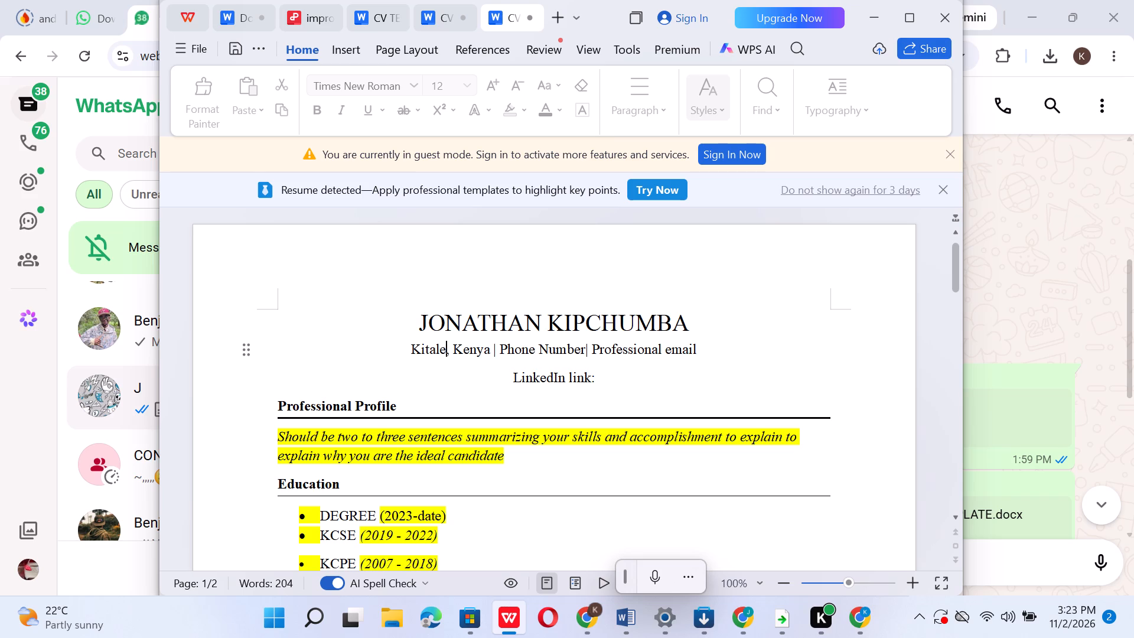
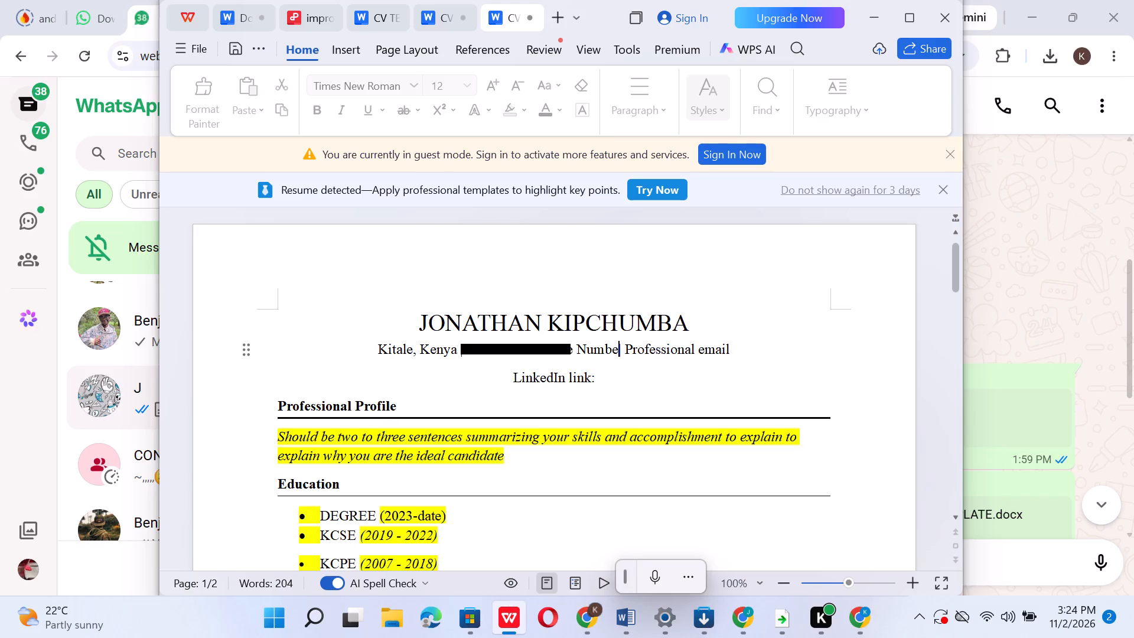
Delete the leftover Phone Number placeholder text from the contact details line, keeping the separator before Professional email.
key(BackSpace)
key(BackSpace)
key(BackSpace)
key(BackSpace)
key(BackSpace)
key(BackSpace)
key(BackSpace)
key(BackSpace)
key(BackSpace)
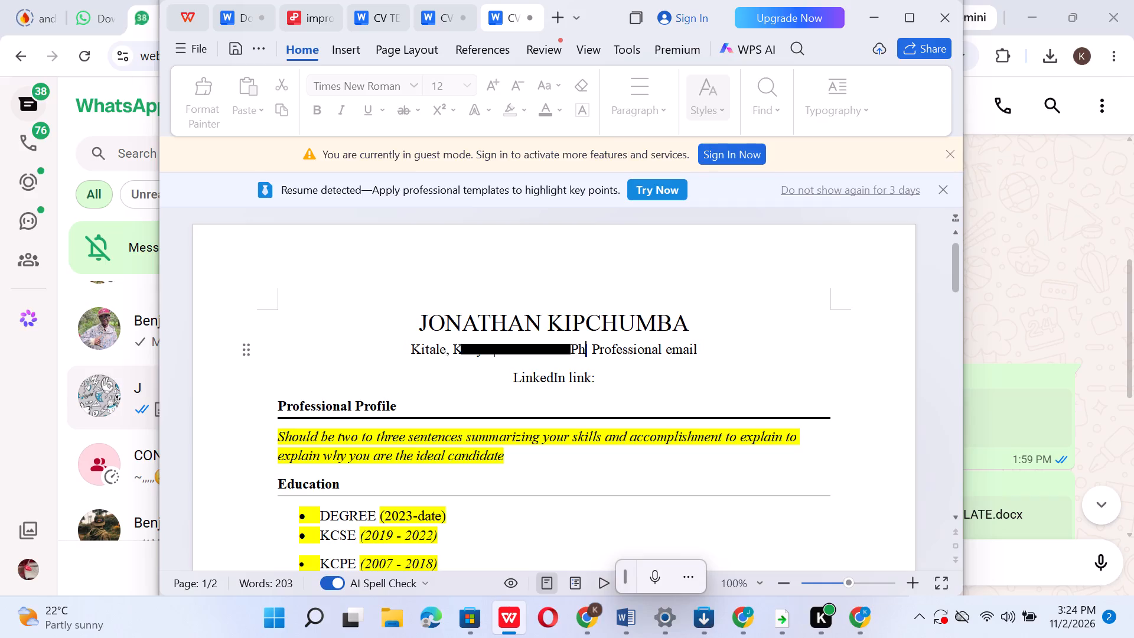
key(BackSpace)
key(BackSpace)
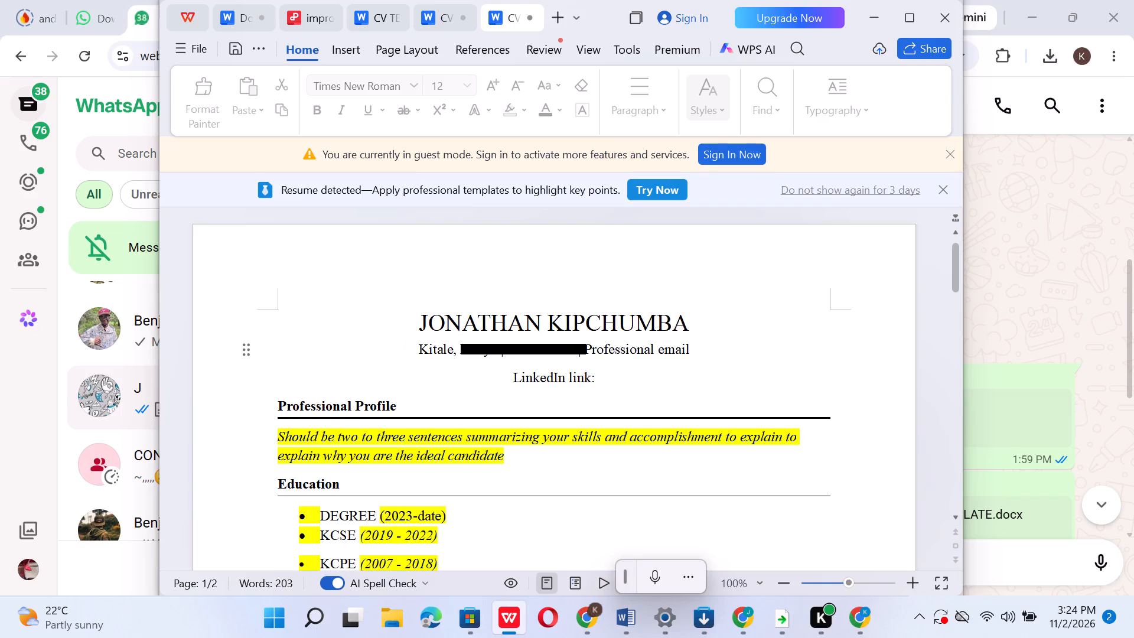
Clear the Professional email placeholder at the end of the contact details line, keeping the vertical bar separator before it.
click(698, 349)
key(BackSpace)
key(BackSpace)
key(BackSpace)
key(BackSpace)
key(BackSpace)
key(BackSpace)
key(BackSpace)
key(BackSpace)
key(BackSpace)
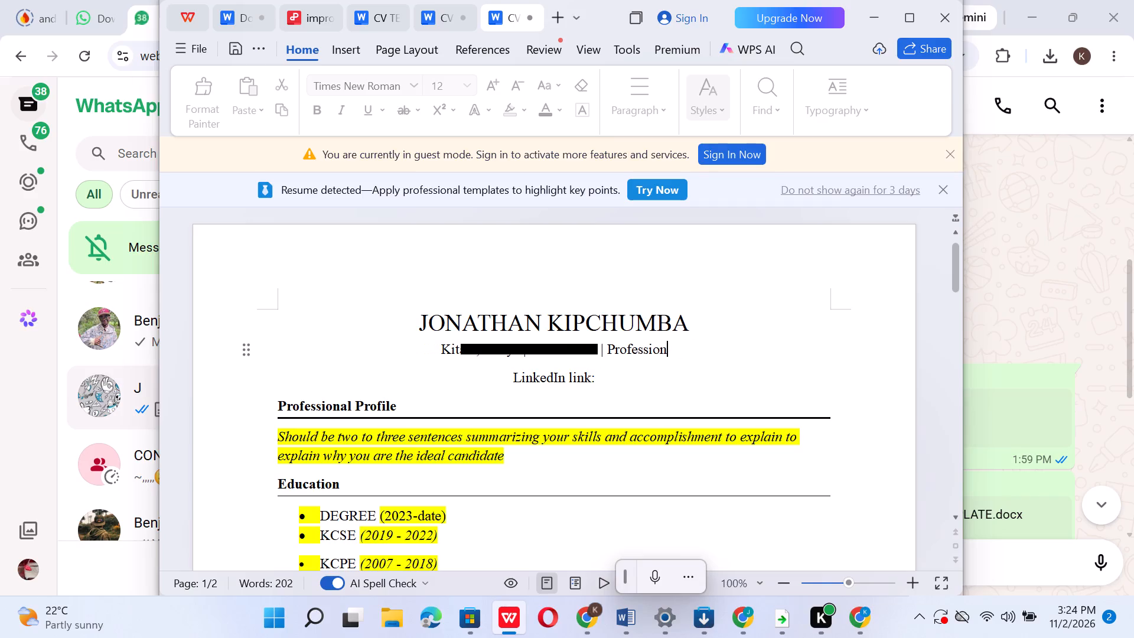
key(BackSpace)
key(BackSpace)
key(BackSpace)
key(BackSpace)
key(BackSpace)
key(BackSpace)
key(BackSpace)
key(BackSpace)
key(BackSpace)
key(BackSpace)
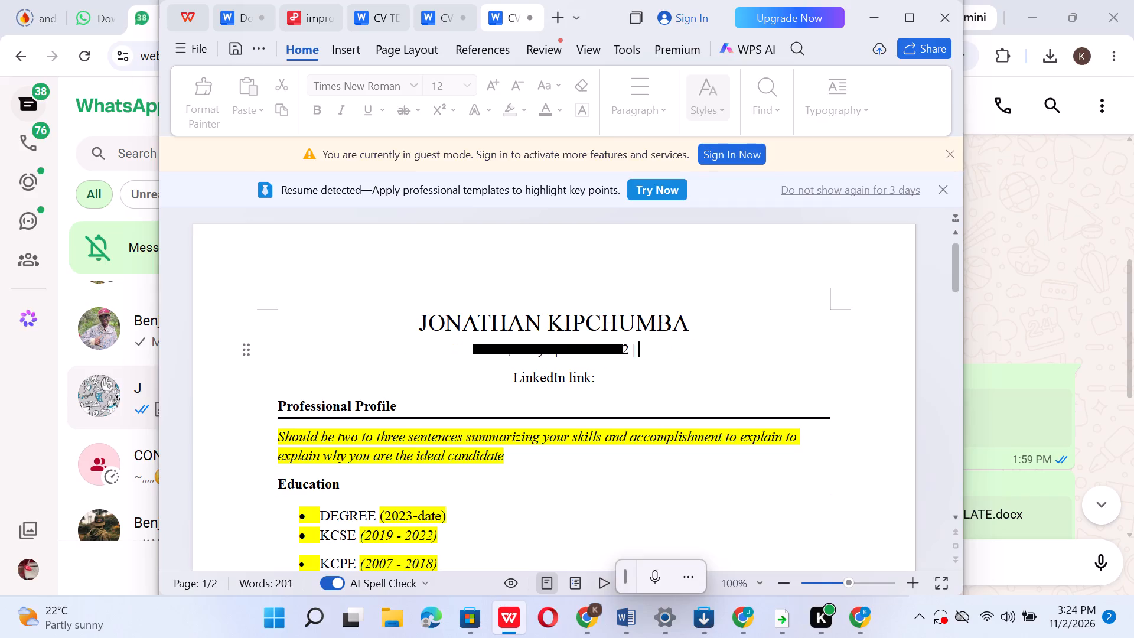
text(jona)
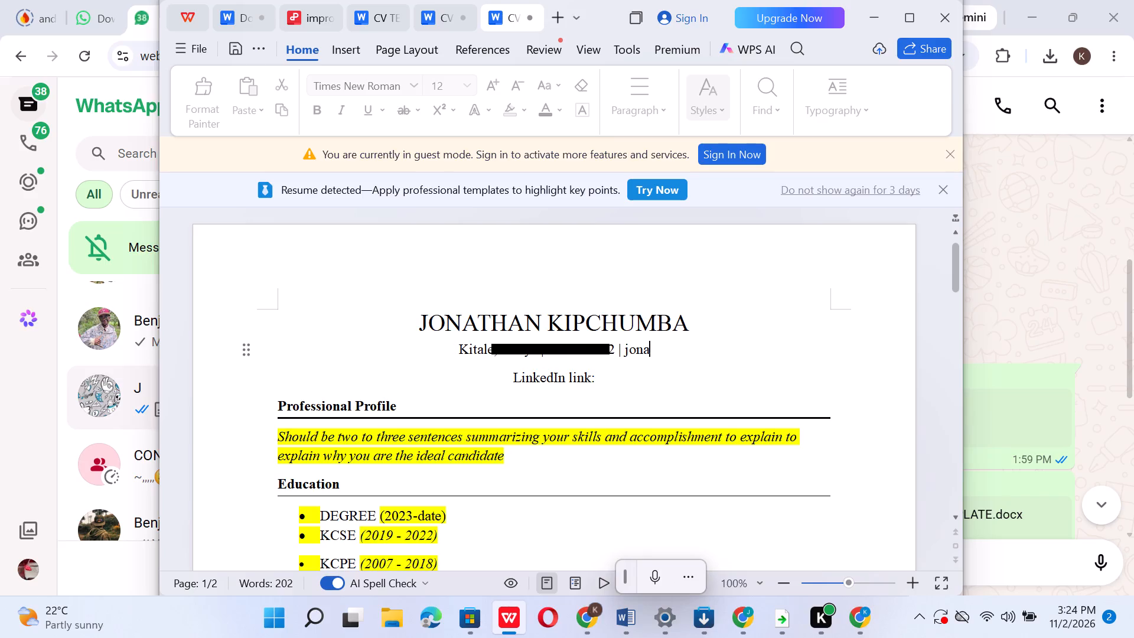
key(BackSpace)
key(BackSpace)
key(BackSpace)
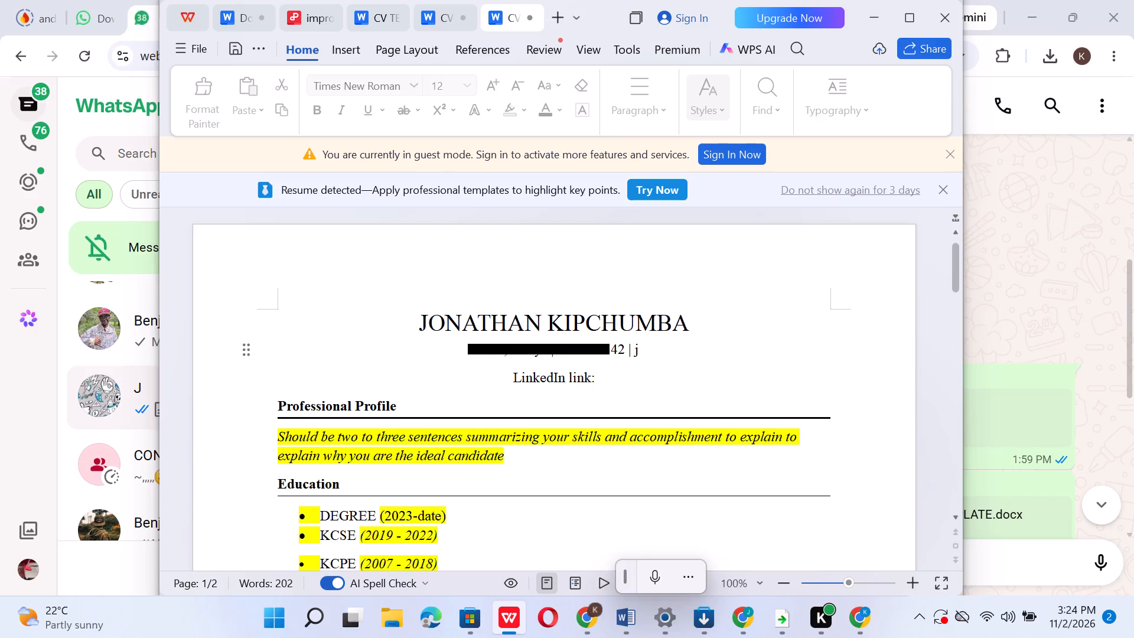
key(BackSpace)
Enter the candidate's professional email address at the end of the contact details line, after the last vertical bar.
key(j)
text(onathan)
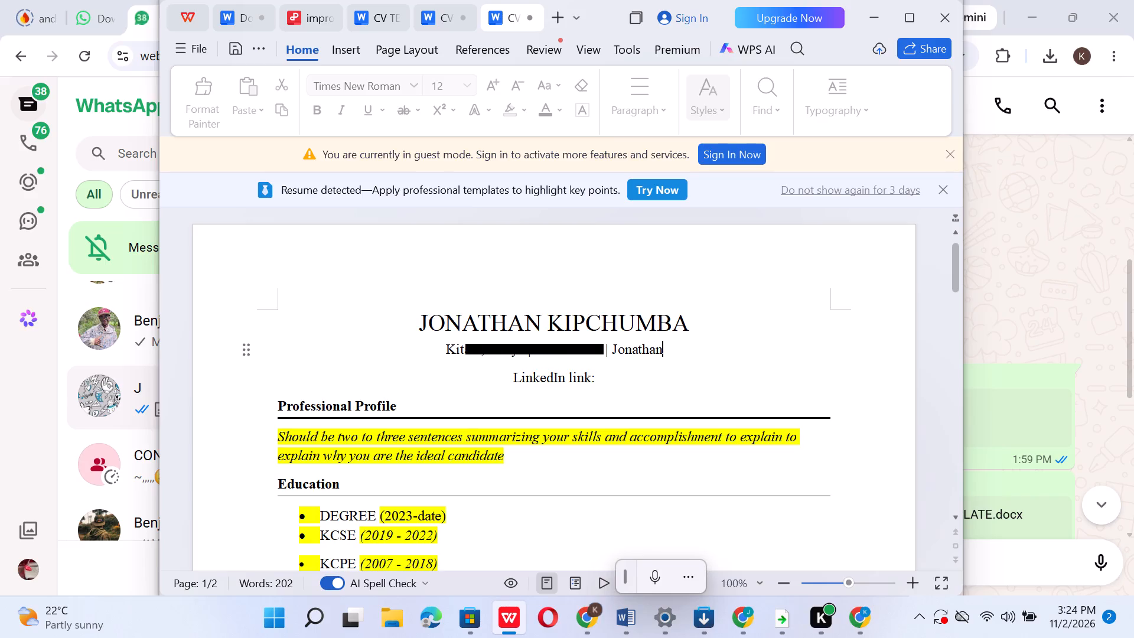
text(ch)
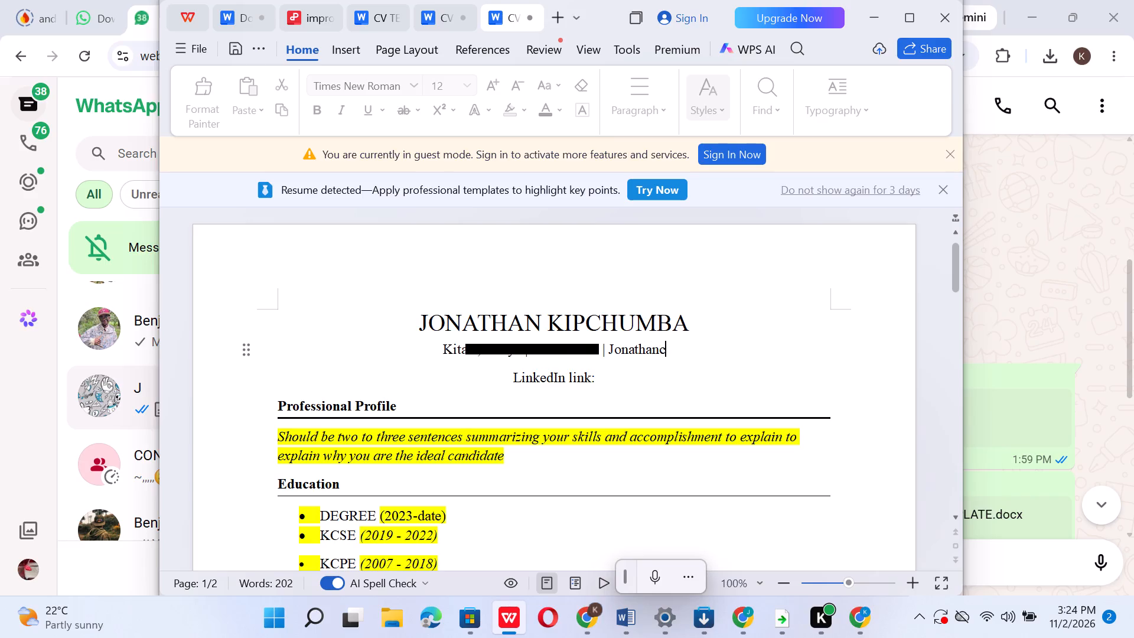
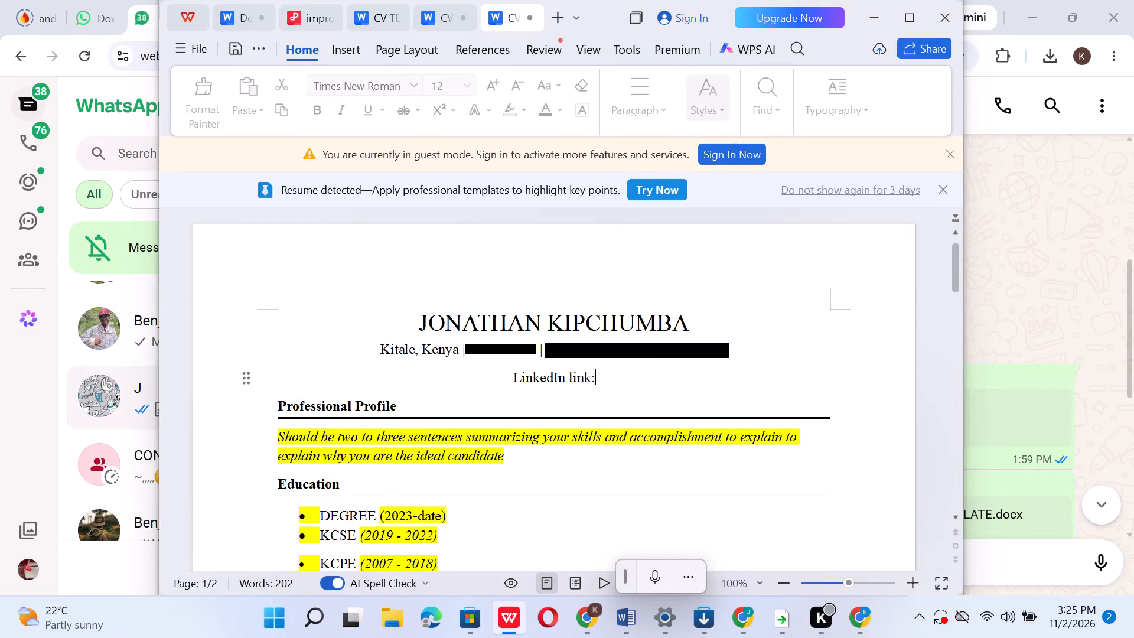
Review the rest of the CV template, from the Professional Profile through the references and closing date, for placeholders and instructions still needing the candidate's details.
scroll(542, 387, down, 2)
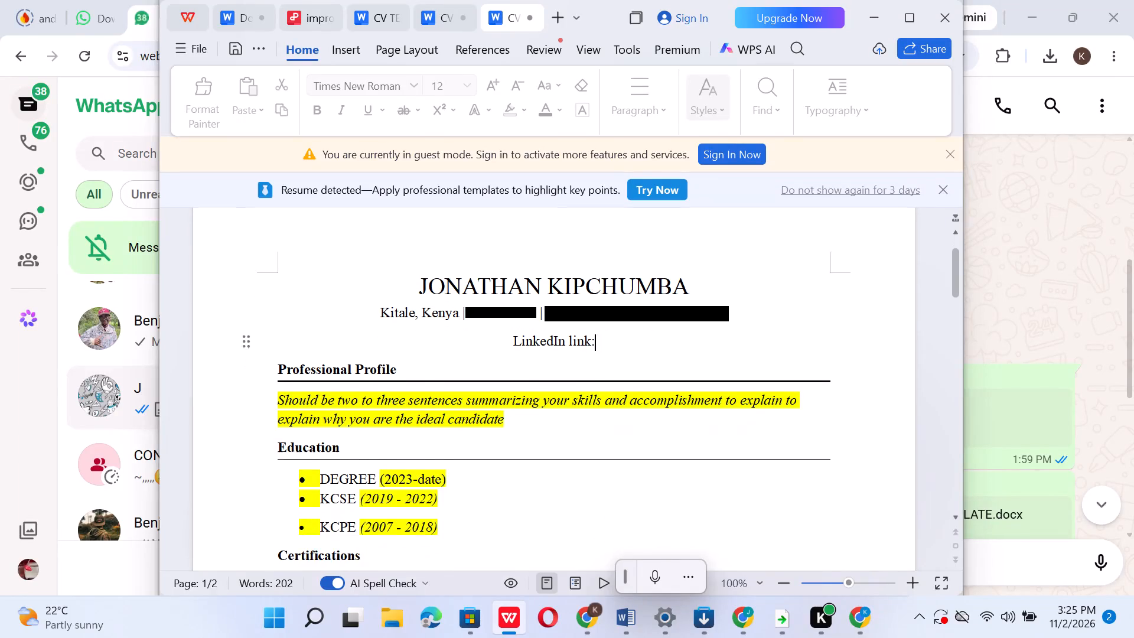
scroll(542, 387, down, 9)
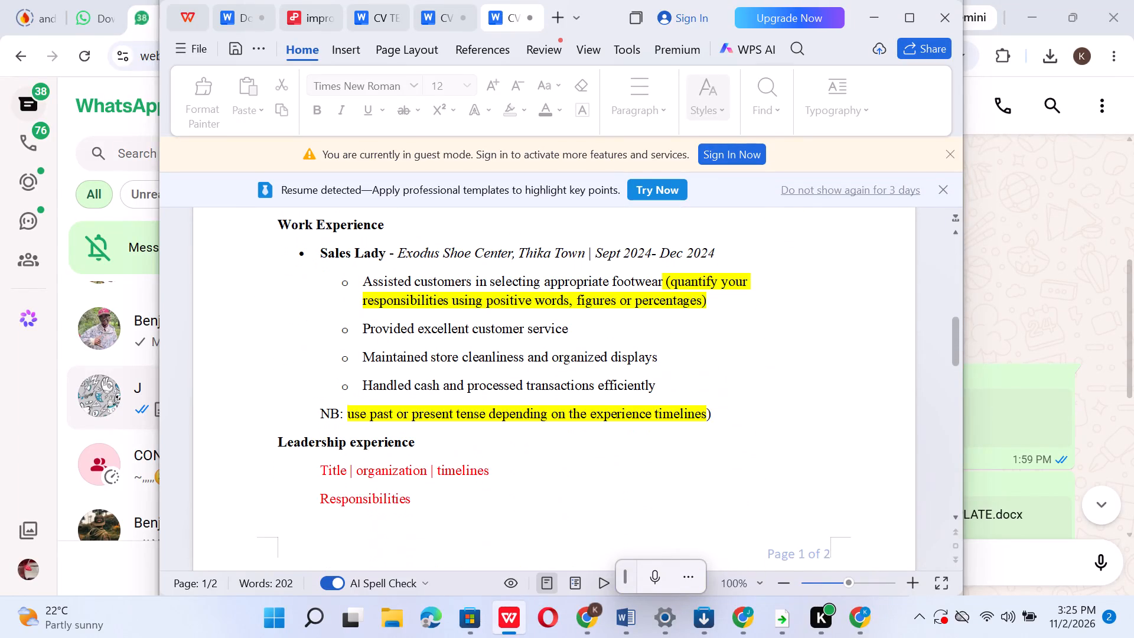
scroll(542, 387, down, 3)
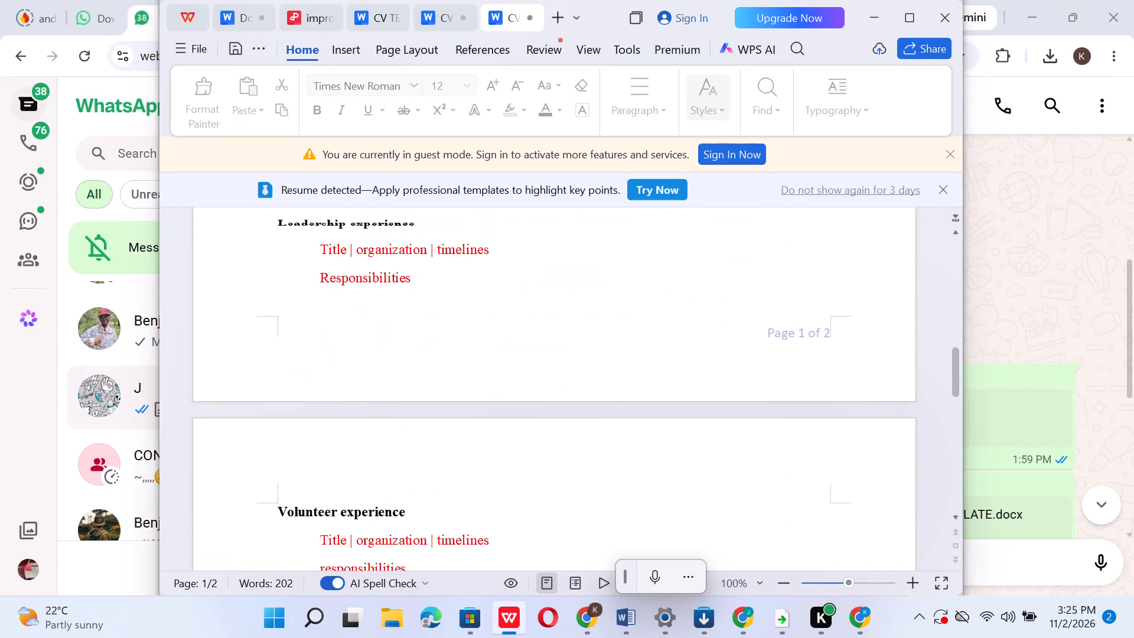
scroll(542, 387, down, 2)
scroll(542, 387, right, 2)
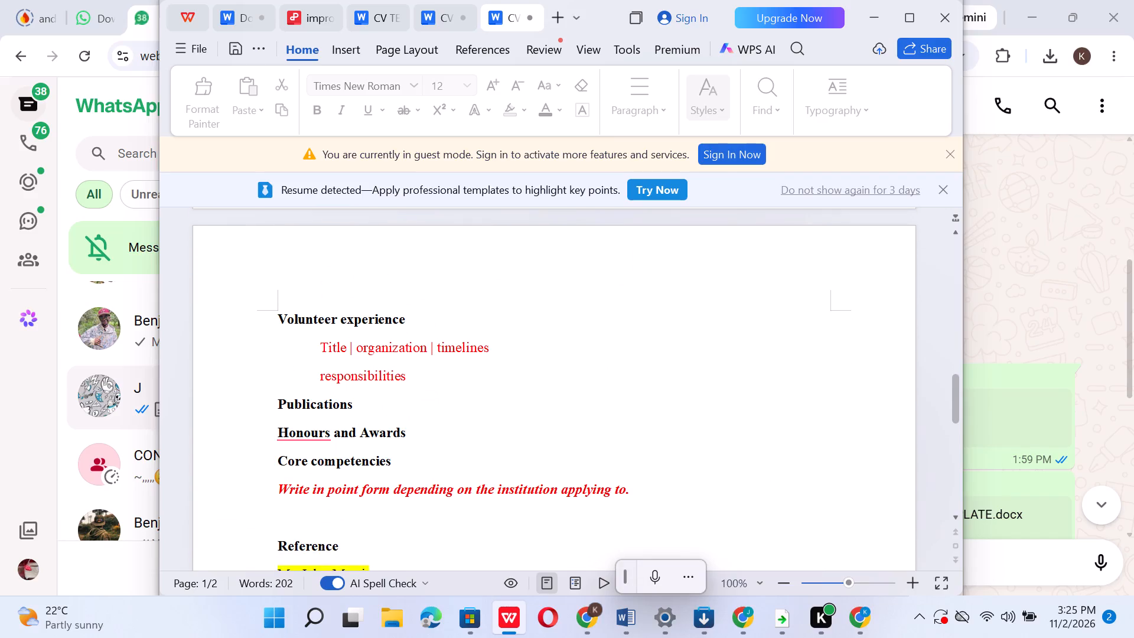
scroll(542, 387, down, 7)
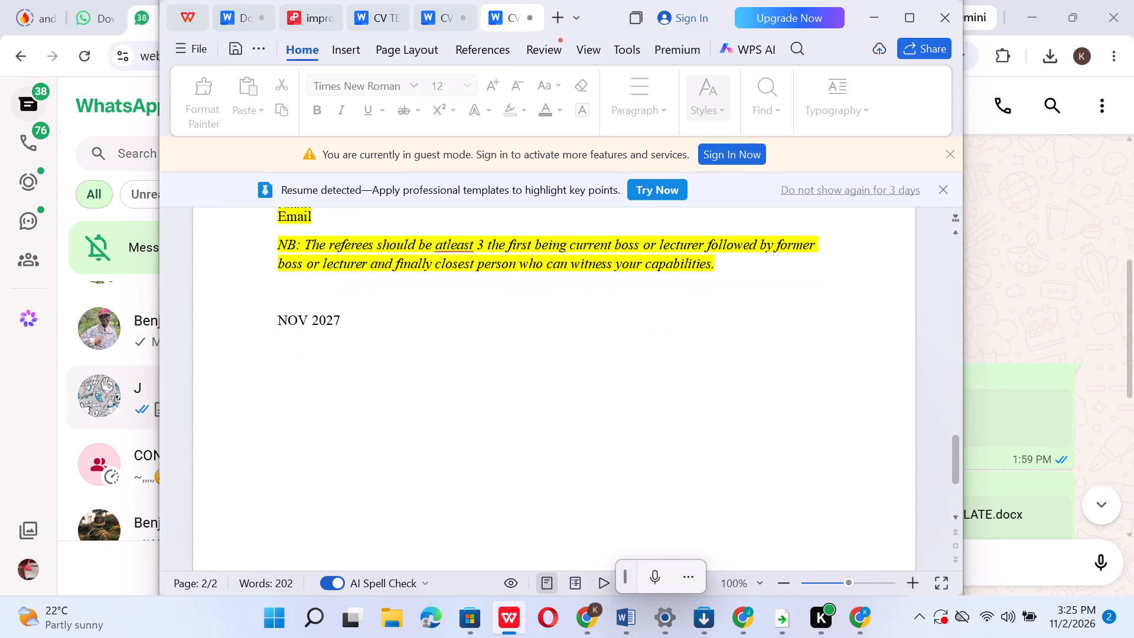
scroll(542, 387, down, 6)
scroll(542, 387, up, 3)
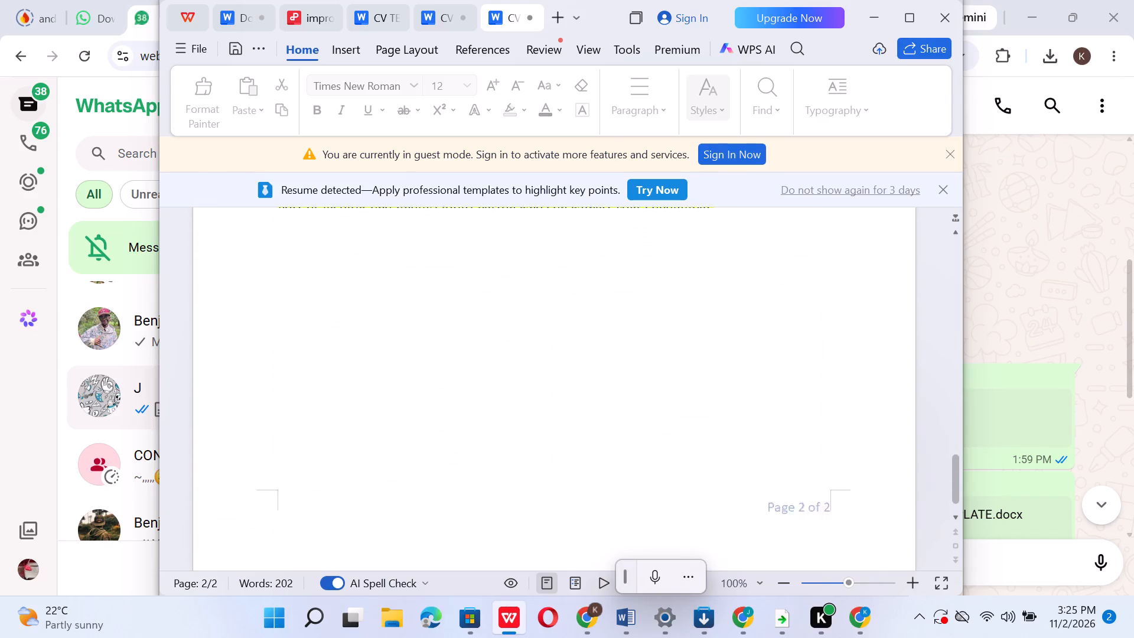
scroll(542, 387, up, 11)
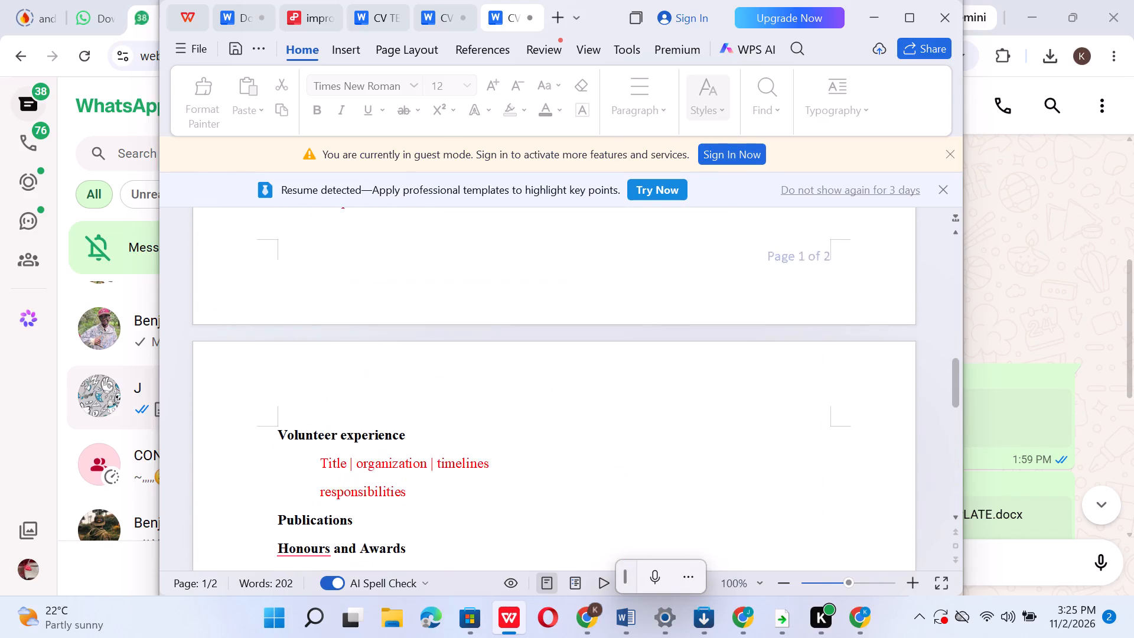
scroll(542, 387, up, 7)
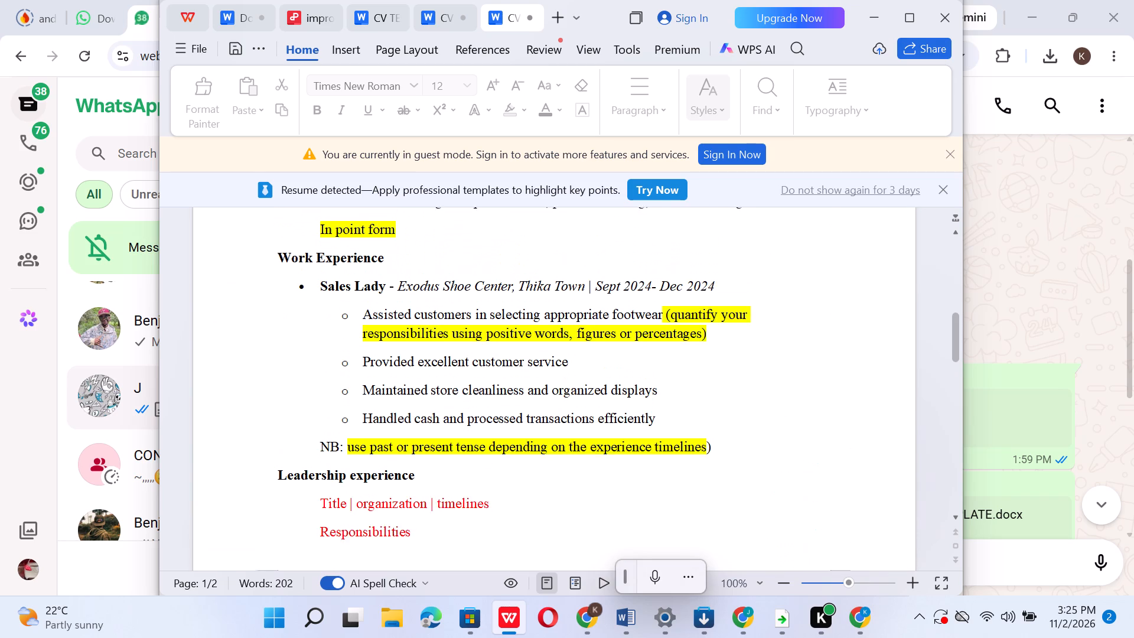
scroll(542, 387, up, 1)
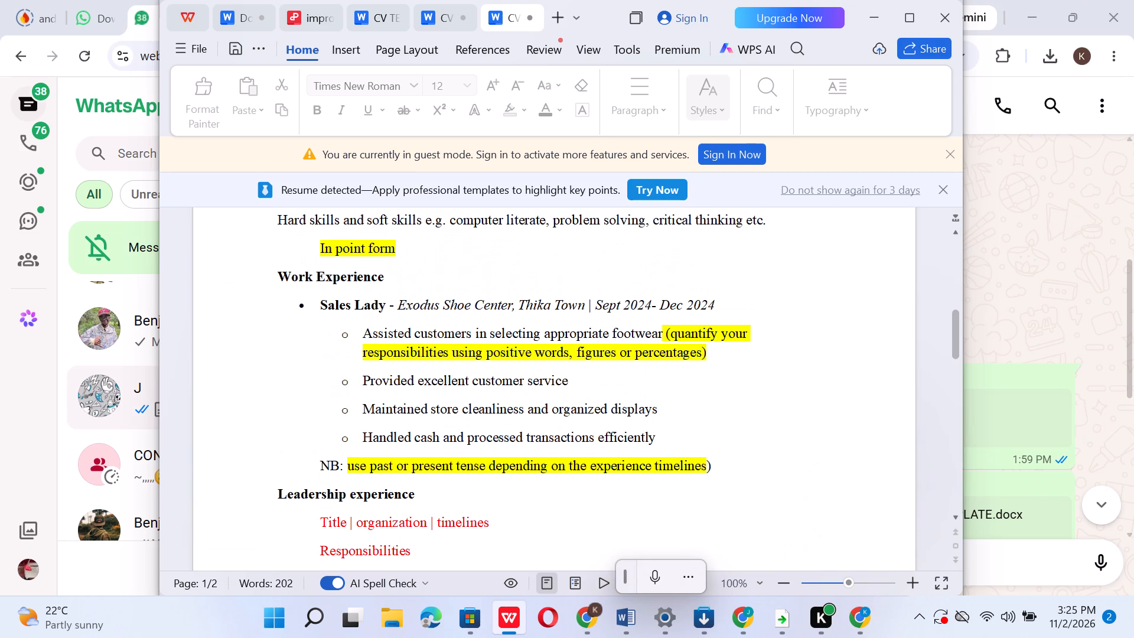
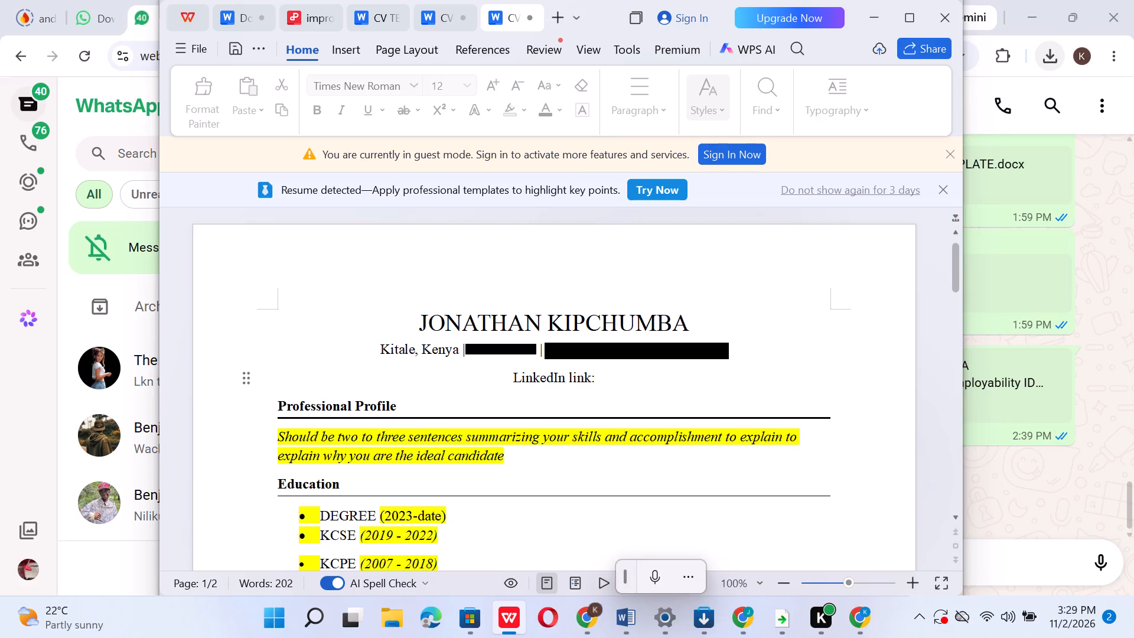
Start inserting a hyperlink after the LinkedIn link label beneath the contact details line.
right_click(600, 378)
click(600, 378)
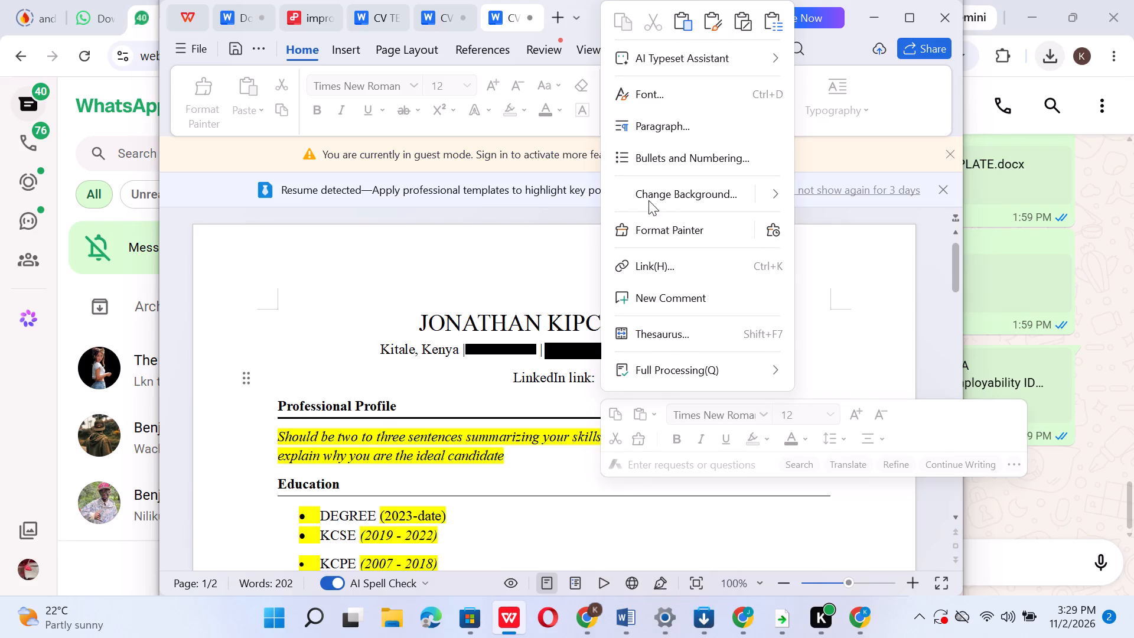
click(674, 269)
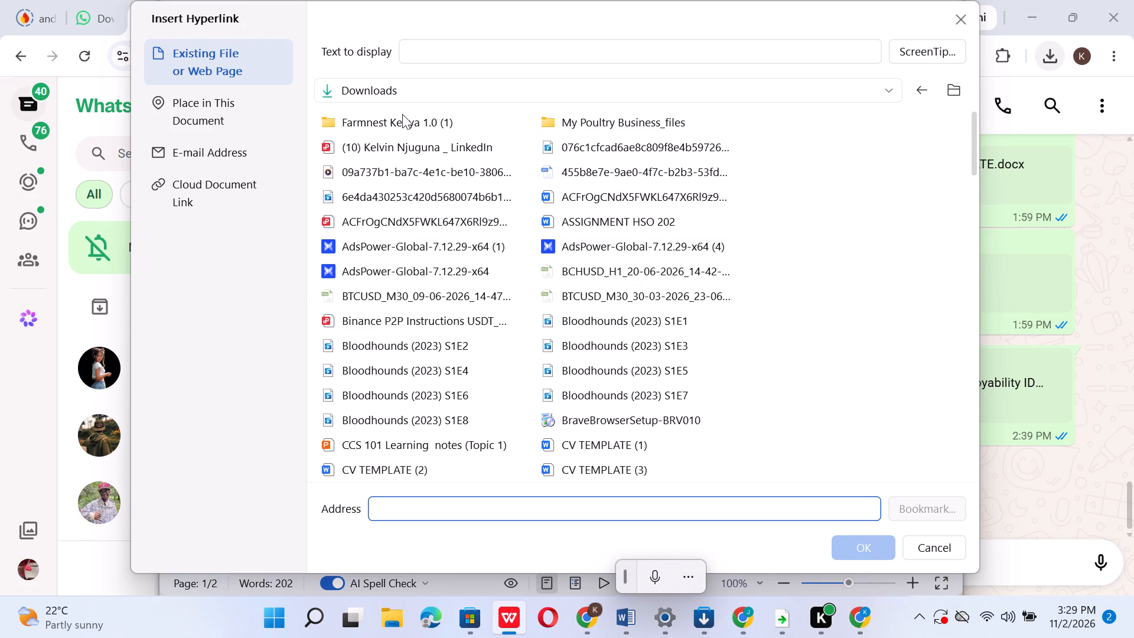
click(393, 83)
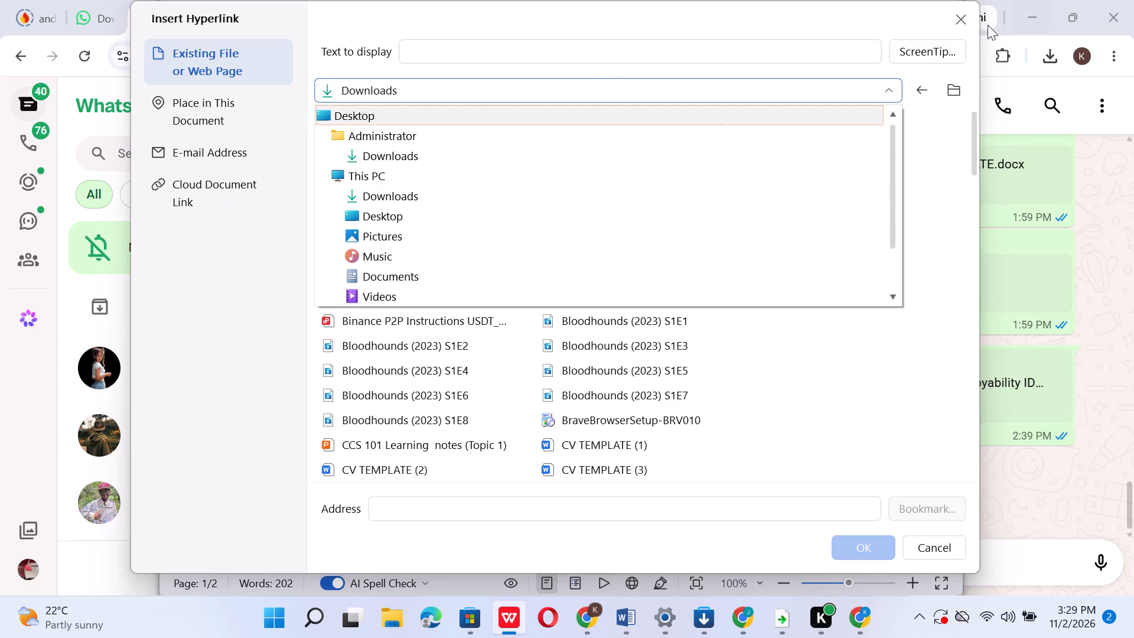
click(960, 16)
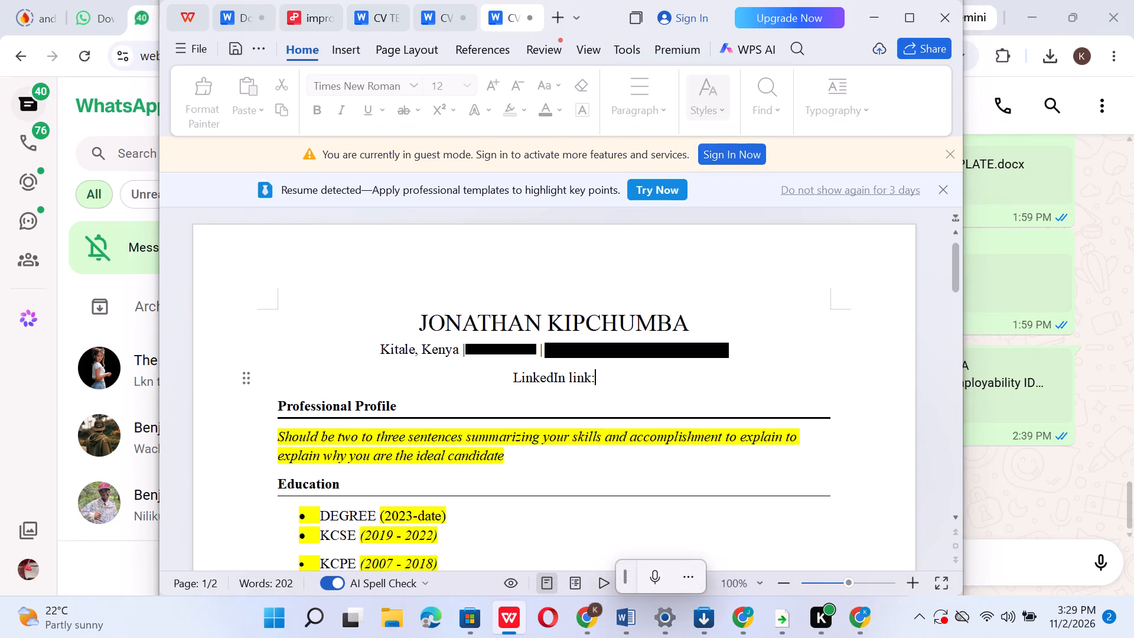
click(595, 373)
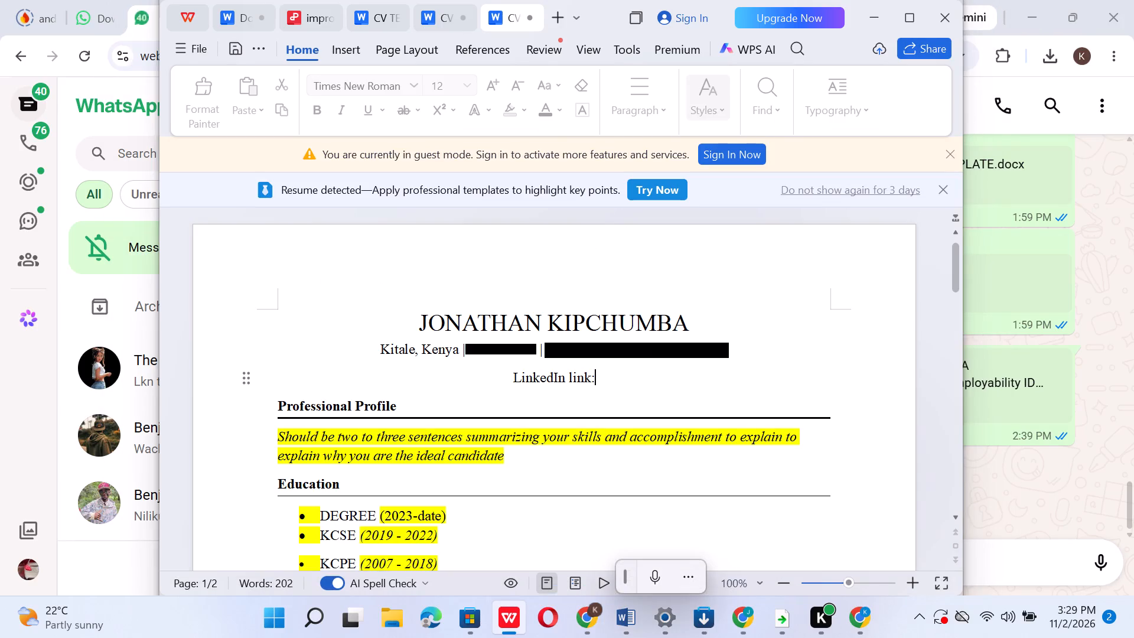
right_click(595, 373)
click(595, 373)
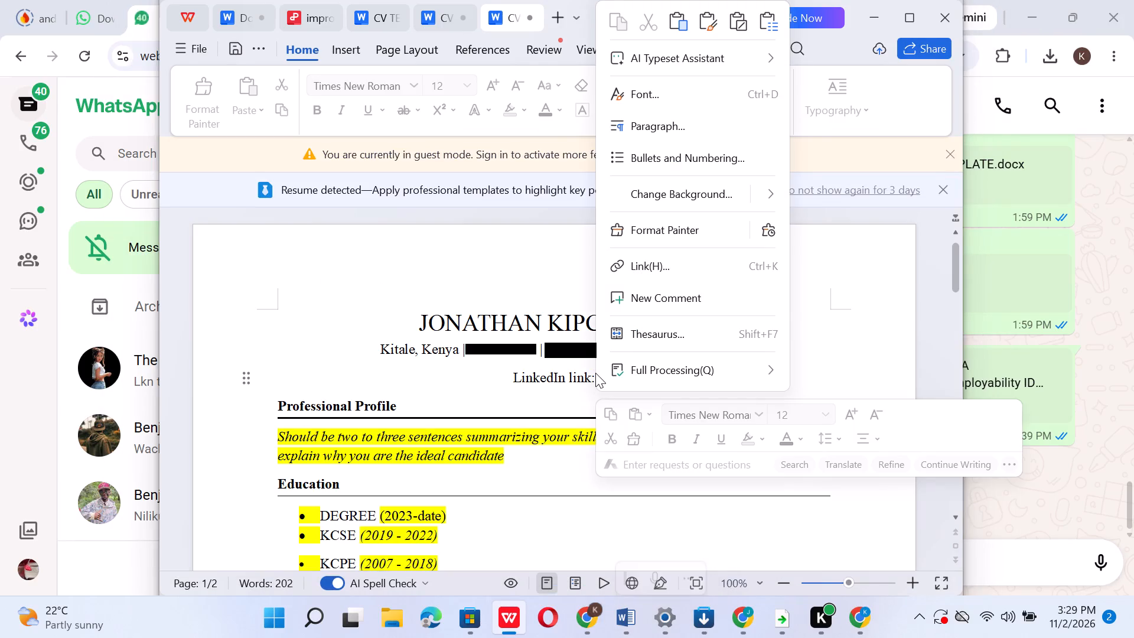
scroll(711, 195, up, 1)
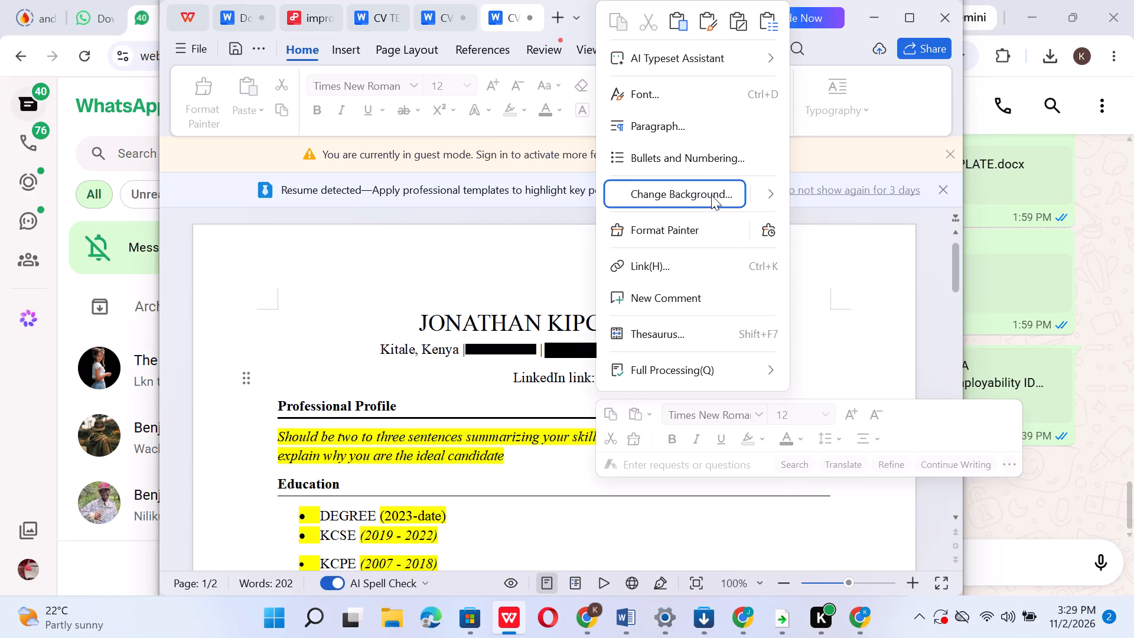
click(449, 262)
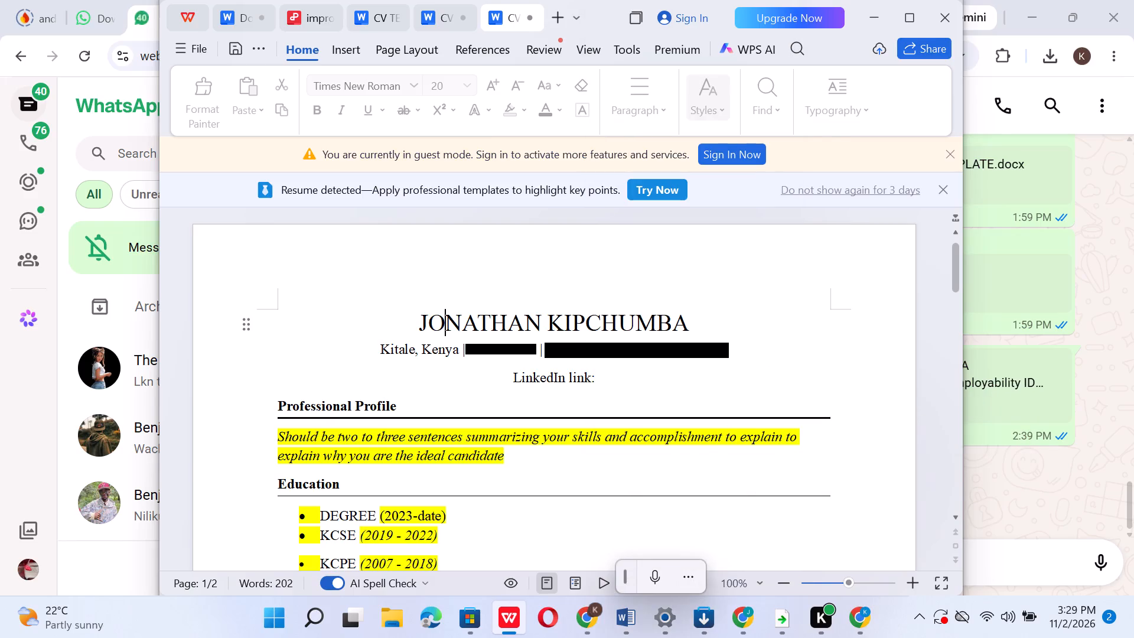
Paste the copied LinkedIn profile URL directly after the "LinkedIn link:" label in the CV's contact details.
click(599, 375)
key(ctrl+v)
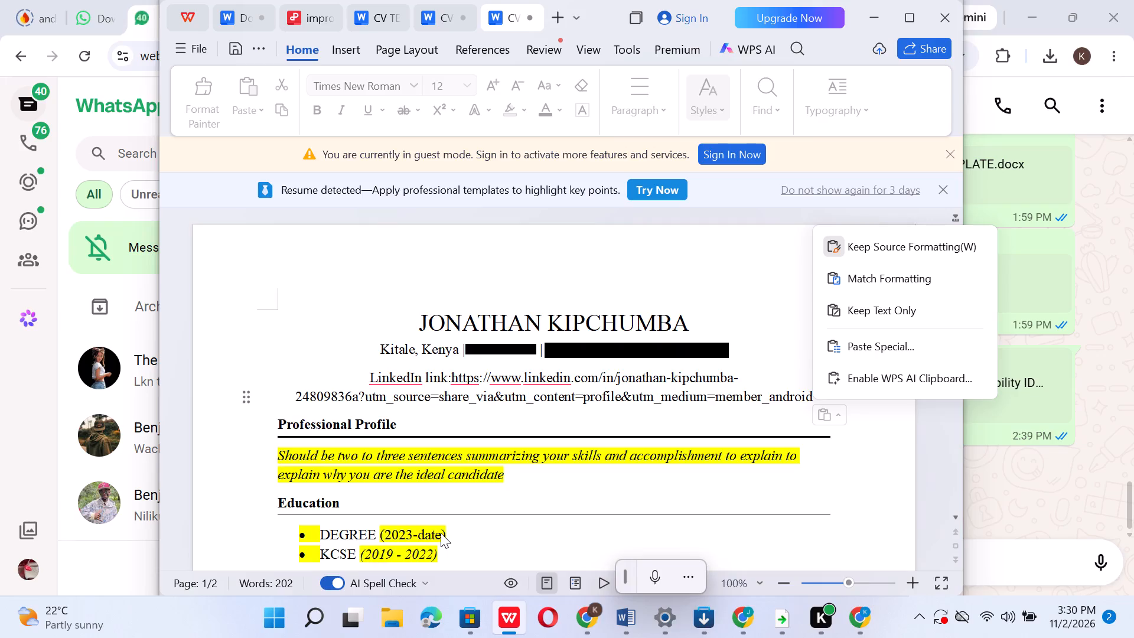
Change the DEGREE entry's dates under Education to 2024-2029.
scroll(441, 533, down, 1)
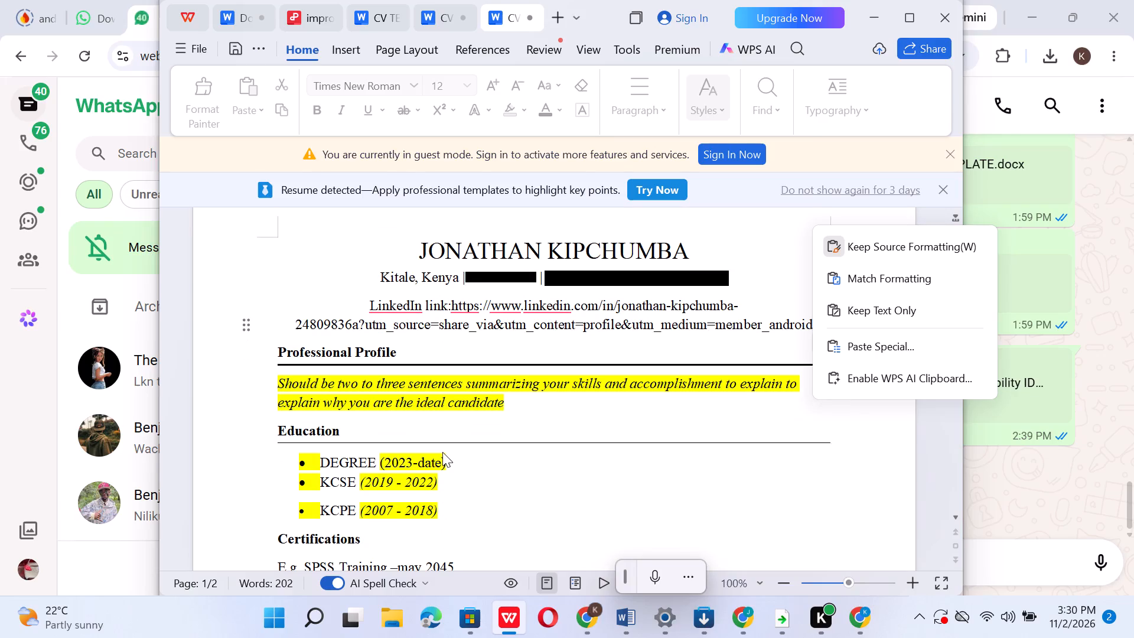
click(444, 452)
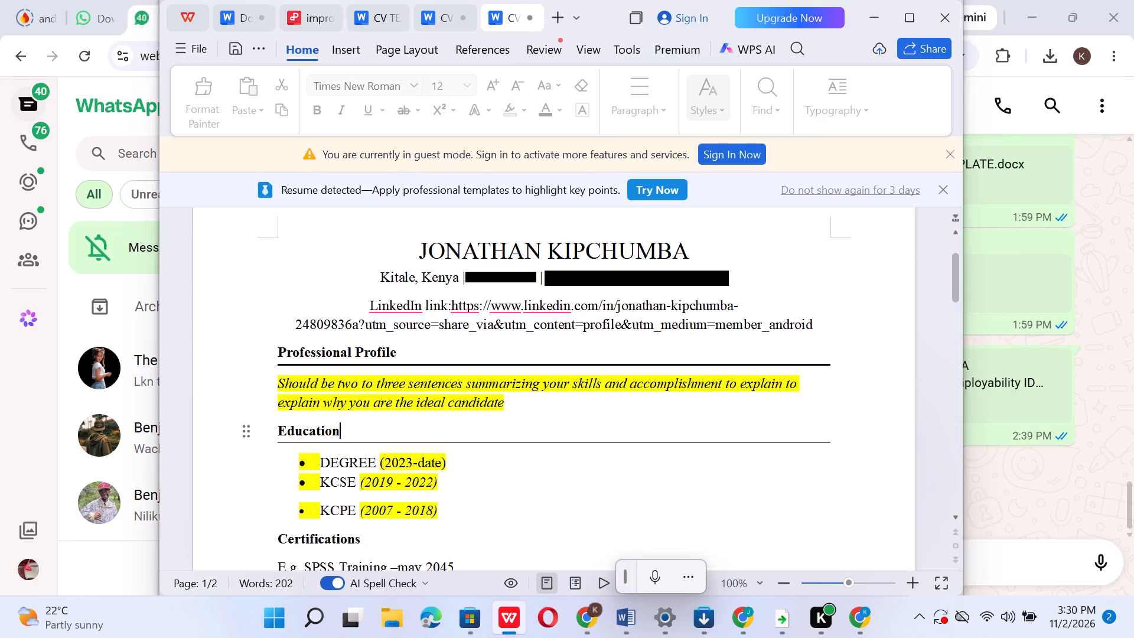
click(439, 463)
key(BackSpace)
key(BackSpace)
key(BackSpace)
key(BackSpace)
key(BackSpace)
key(BackSpace)
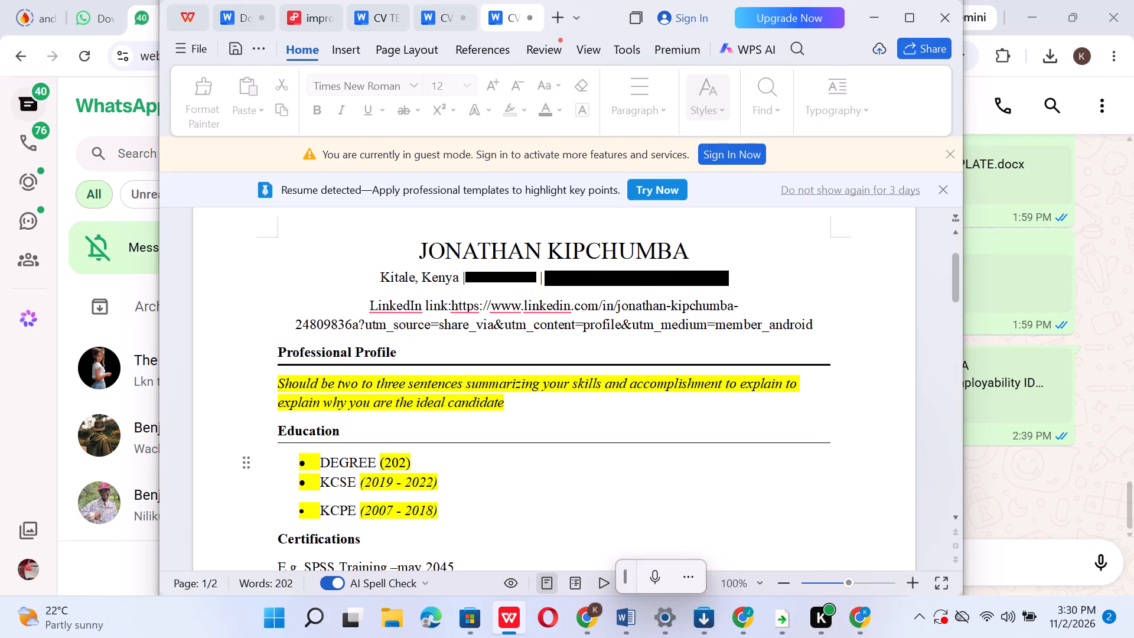
key(4)
key(minus)
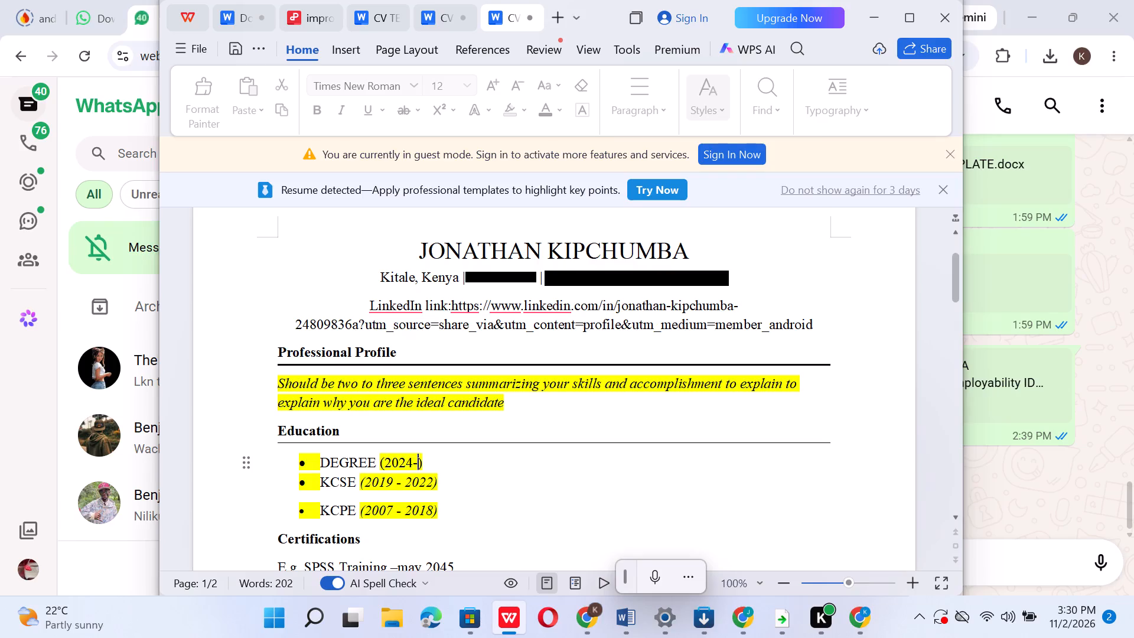
key(2)
key(0)
text(29)
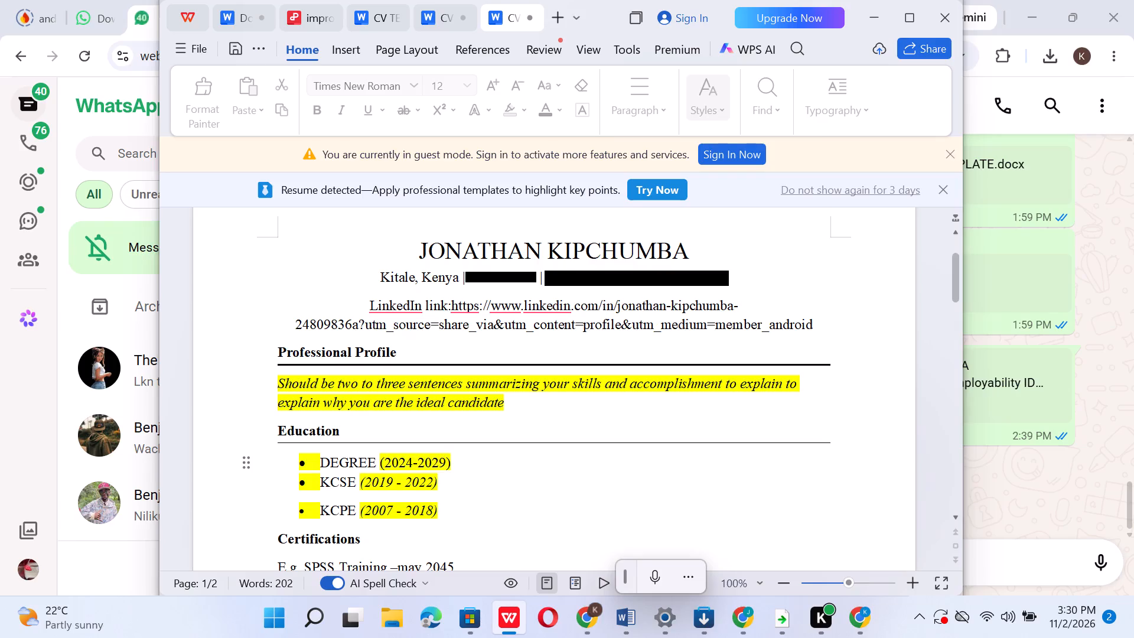
Change the KCSE entry's dates under Education to 2020 - 2024.
click(393, 480)
key(BackSpace)
key(BackSpace)
text(20)
click(431, 480)
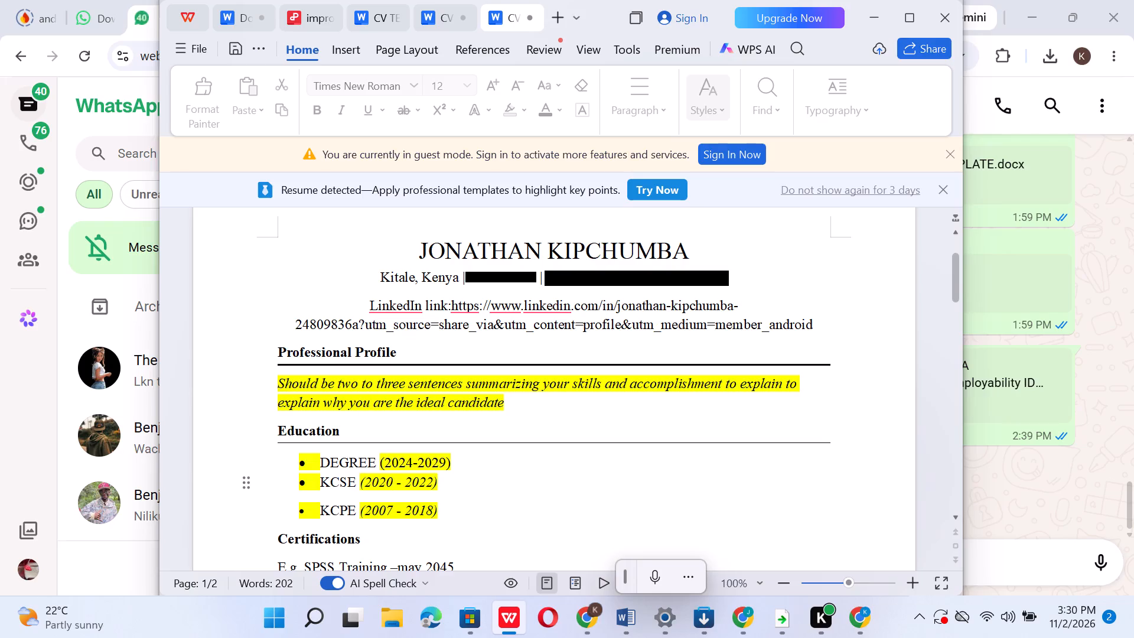
click(431, 480)
key(BackSpace)
key(4)
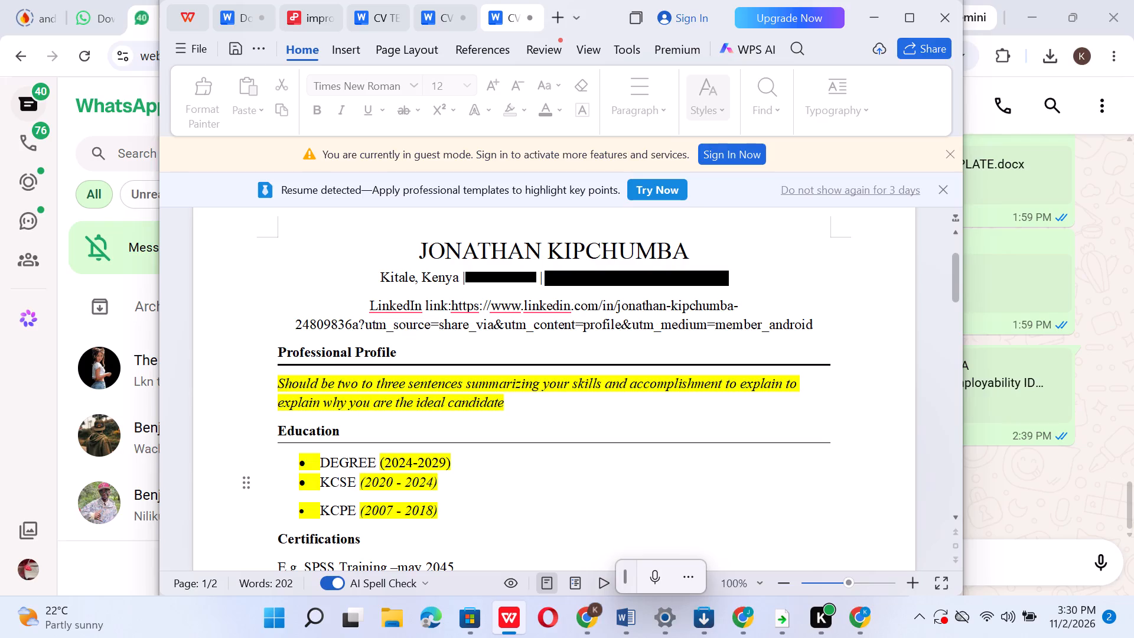
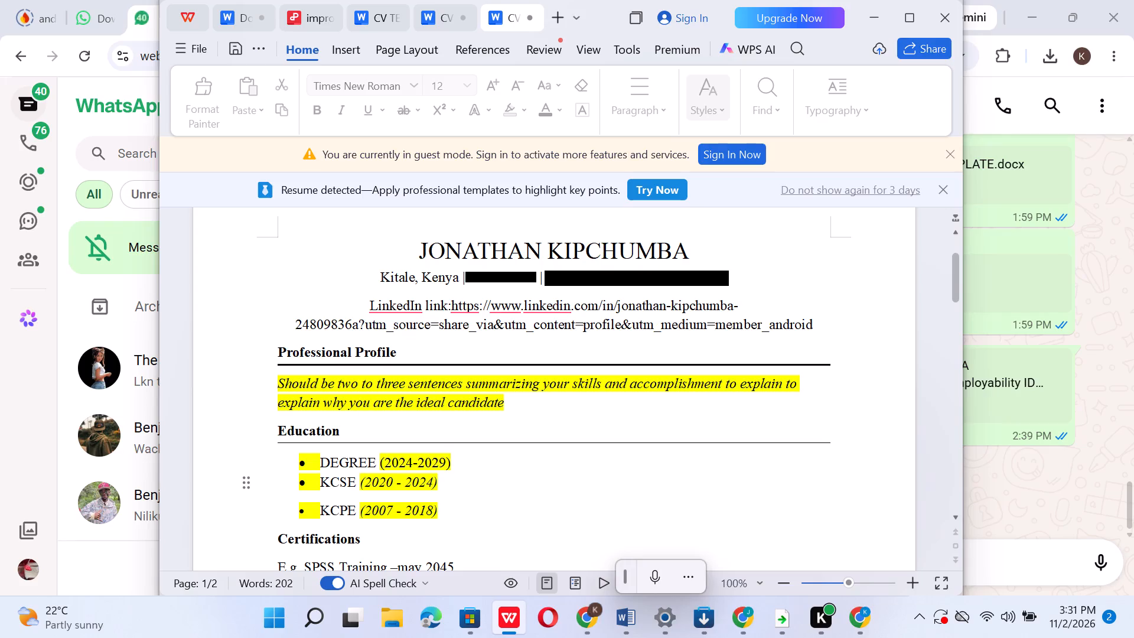
Change the KCPE entry's dates under Education to 2009 - 2020.
click(433, 512)
key(BackSpace)
key(BackSpace)
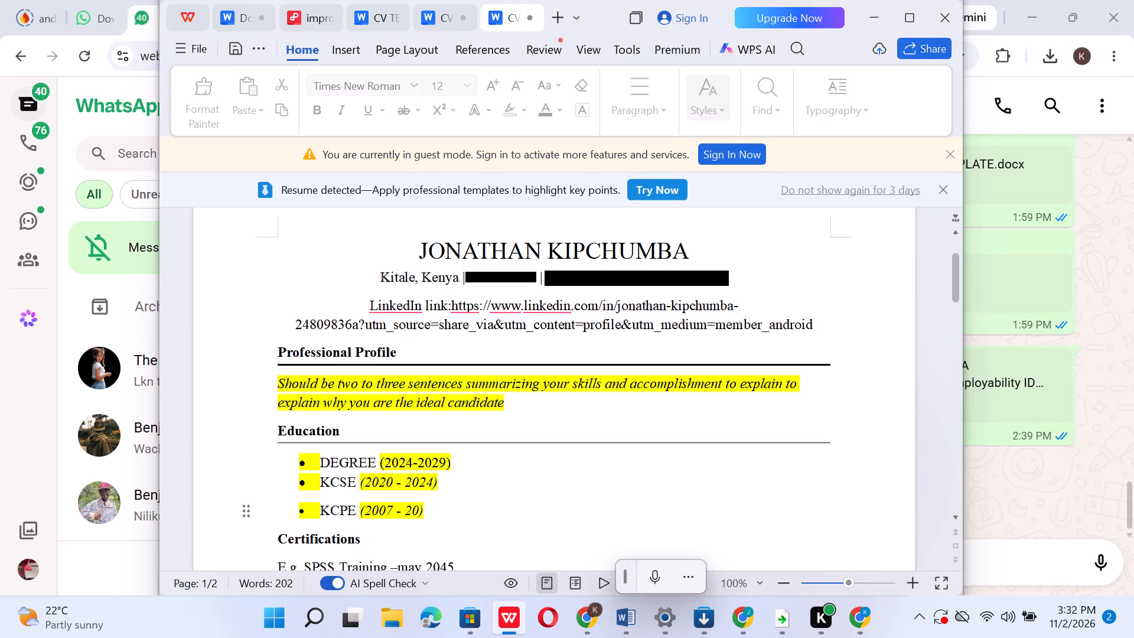
text(20)
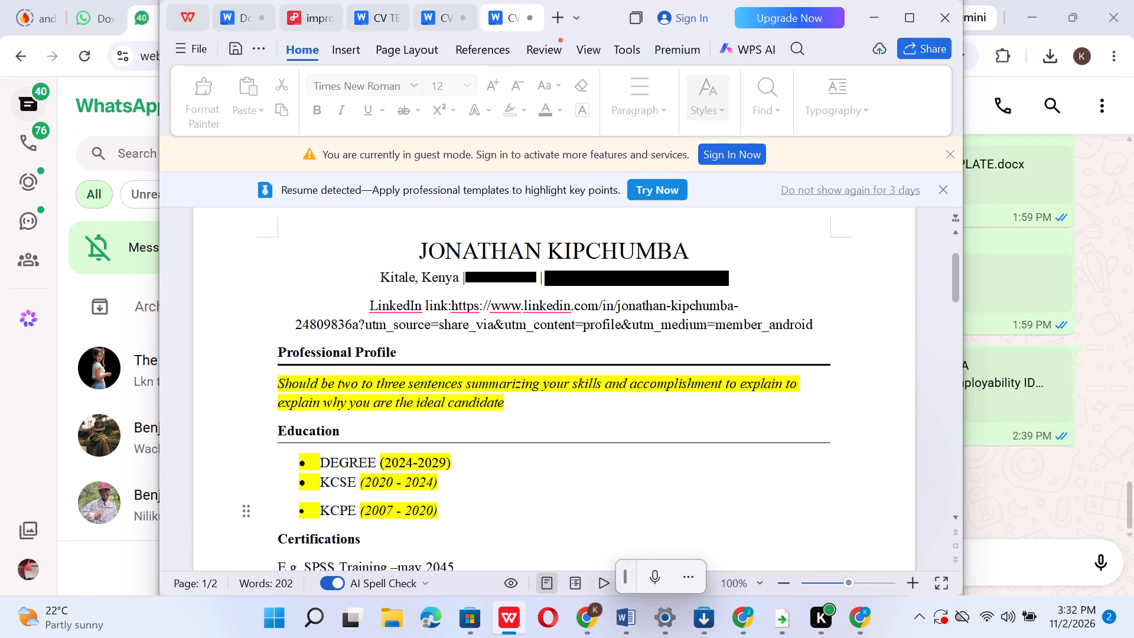
click(393, 509)
key(BackSpace)
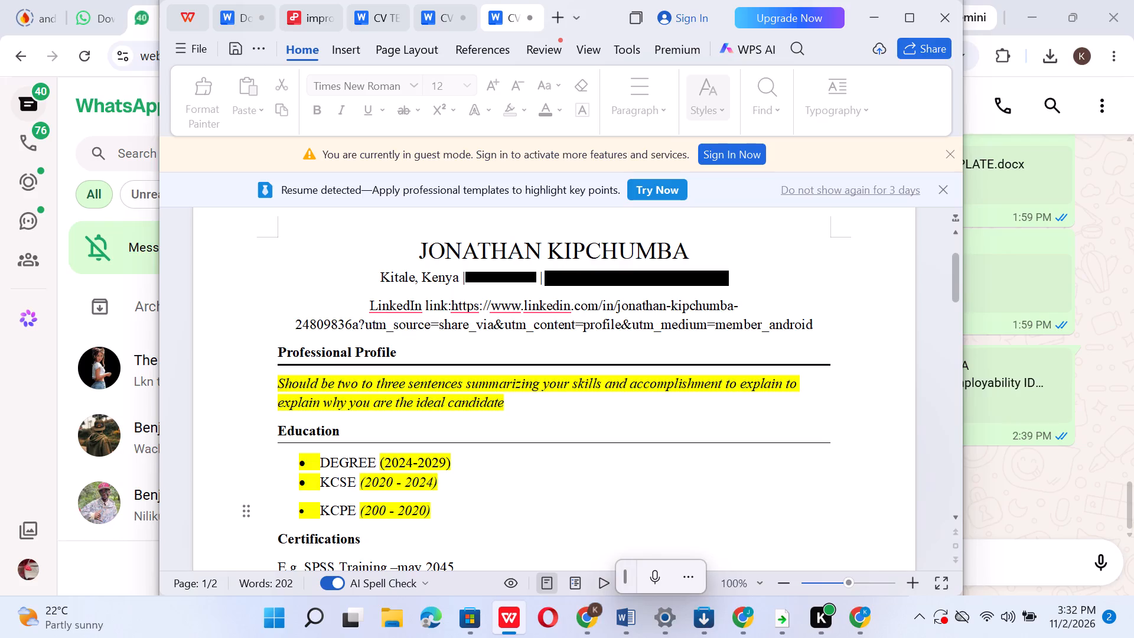
click(393, 509)
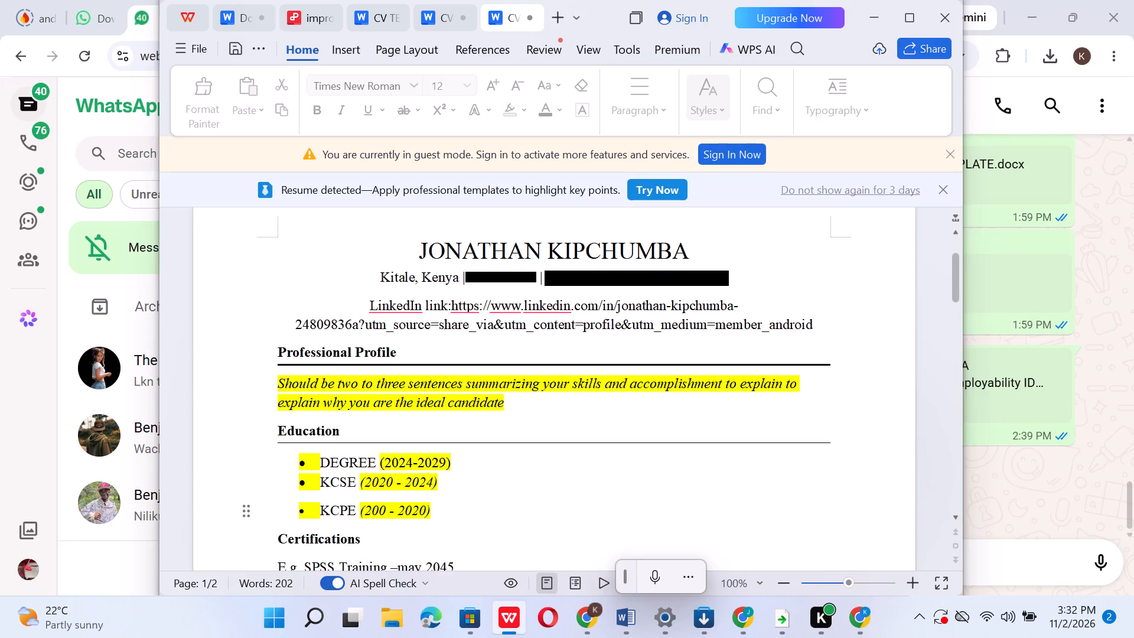
click(393, 509)
key(9)
click(386, 509)
key(9)
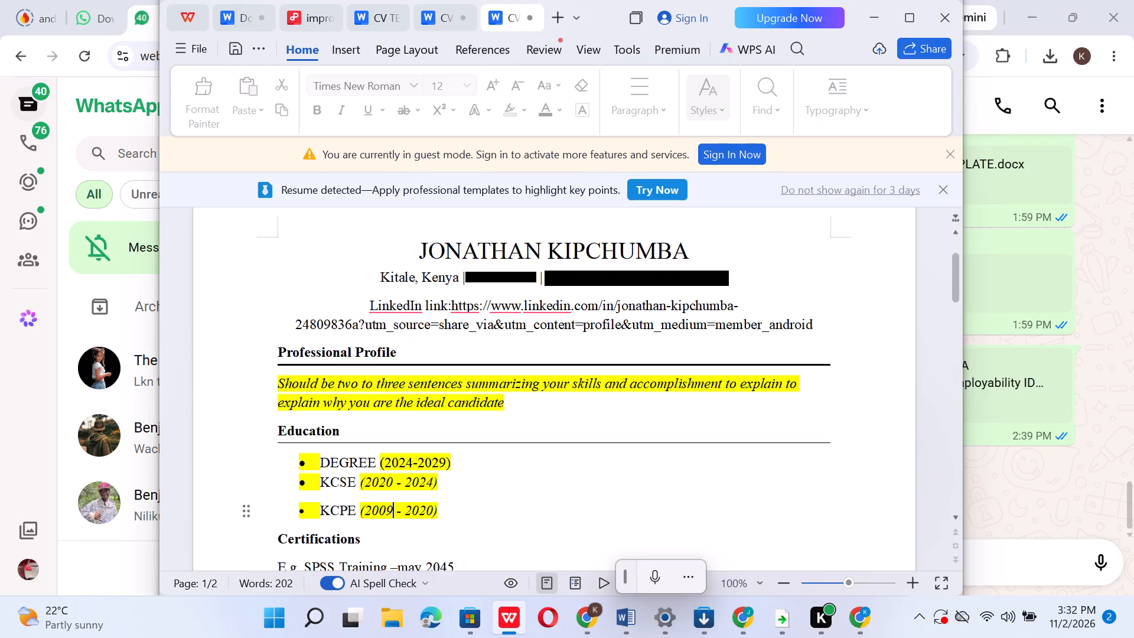
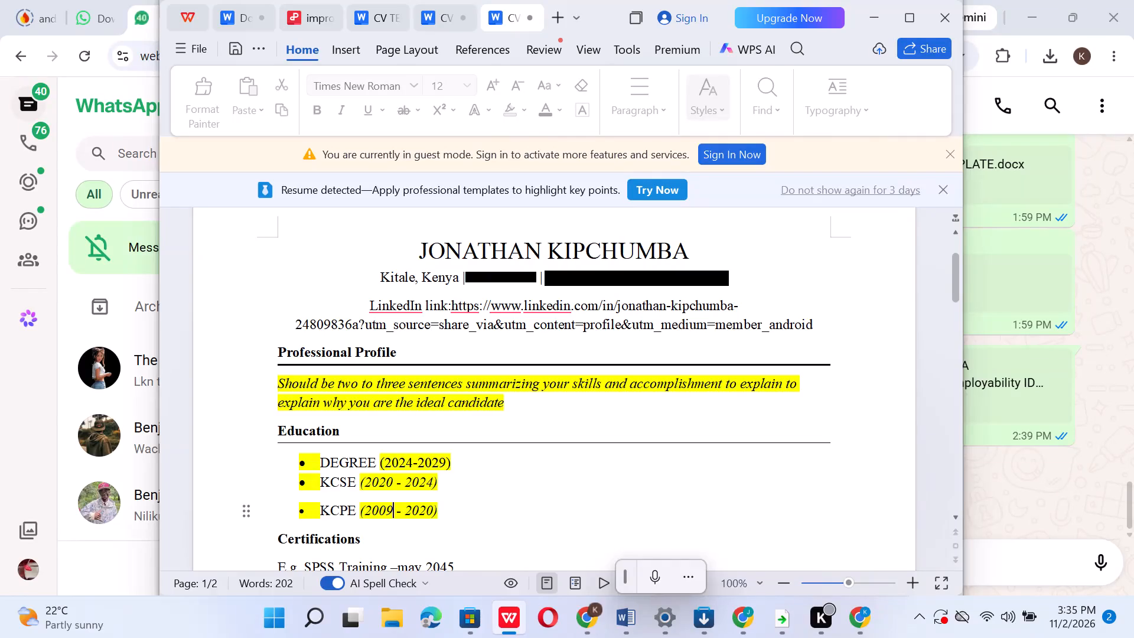
Begin entering the candidate's own summary, starting with "d", before the placeholder text under Professional Profile.
click(279, 382)
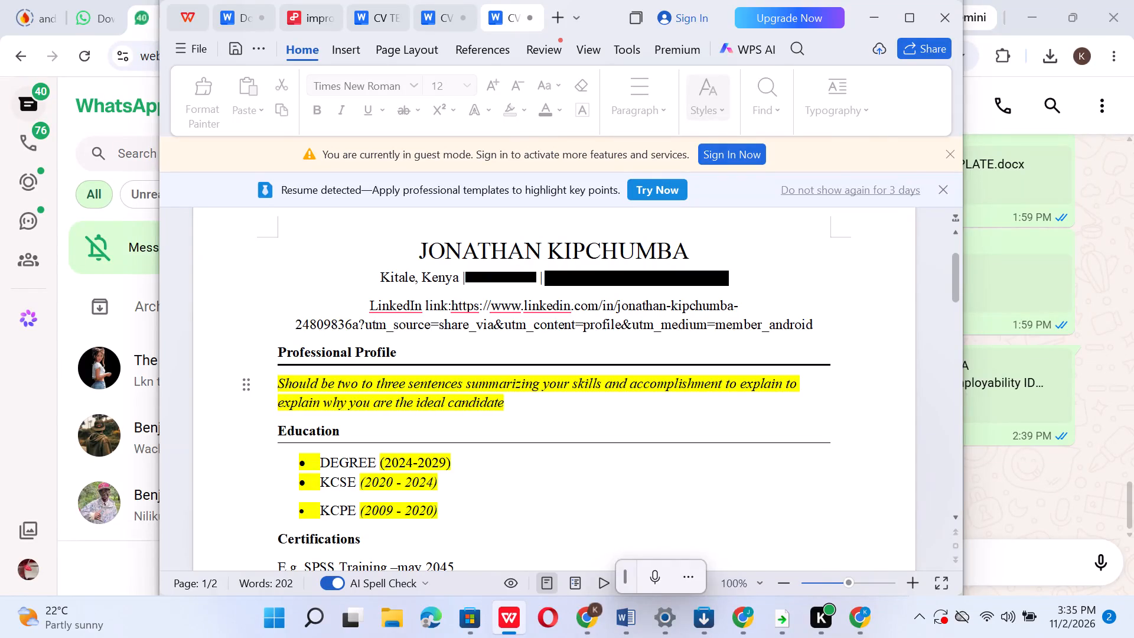
click(279, 382)
key(d)
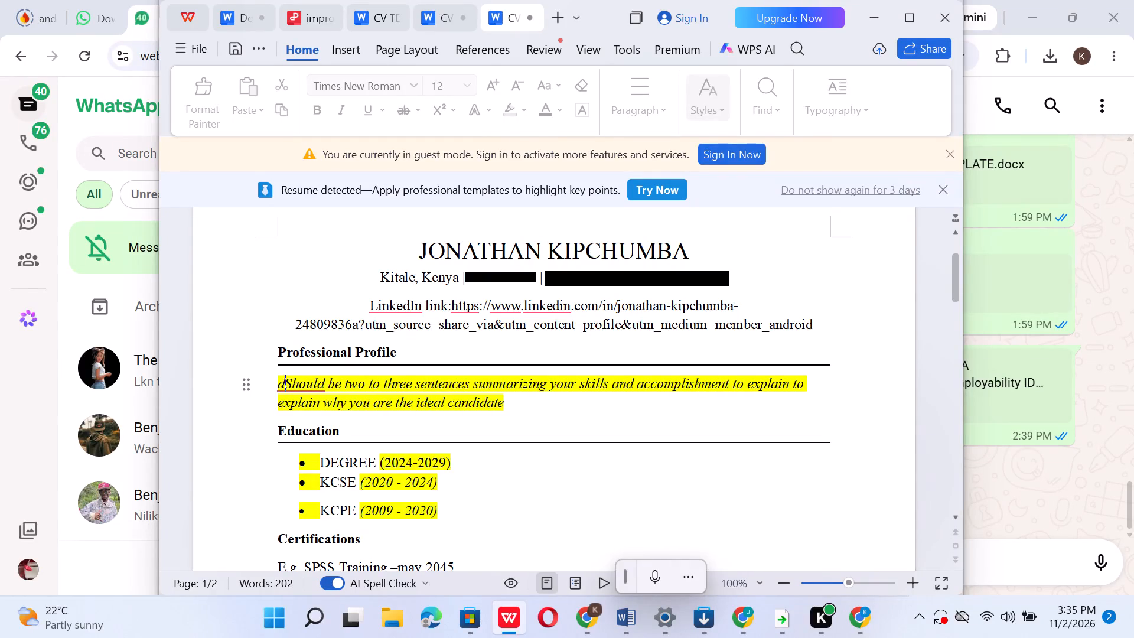
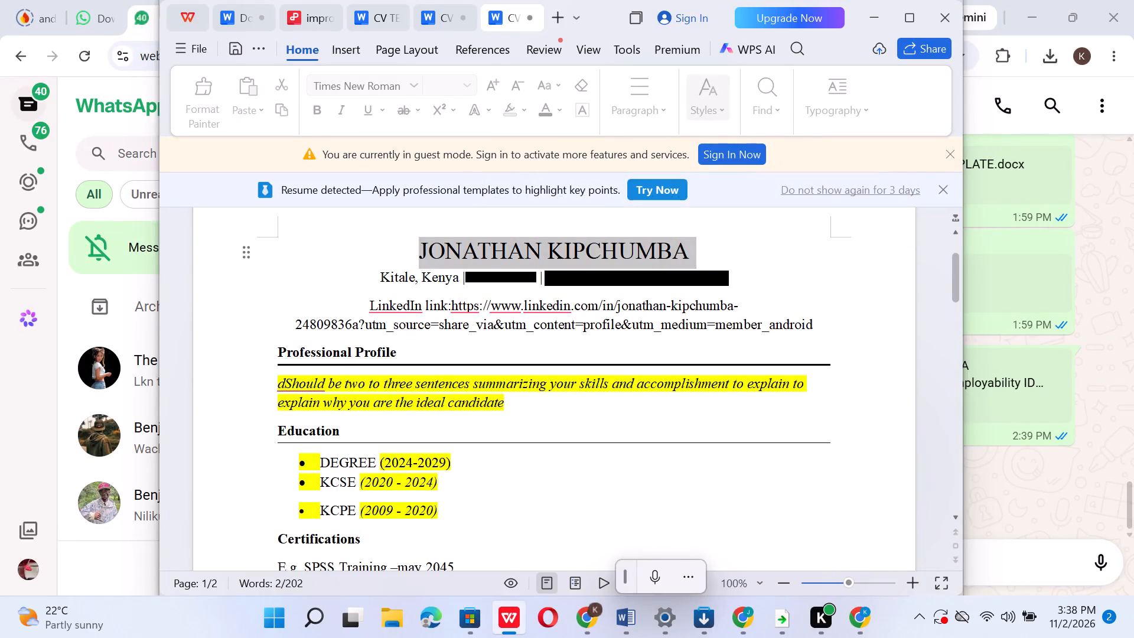
Replace the lowercase "d" before the Professional Profile placeholder text with "DE".
click(285, 383)
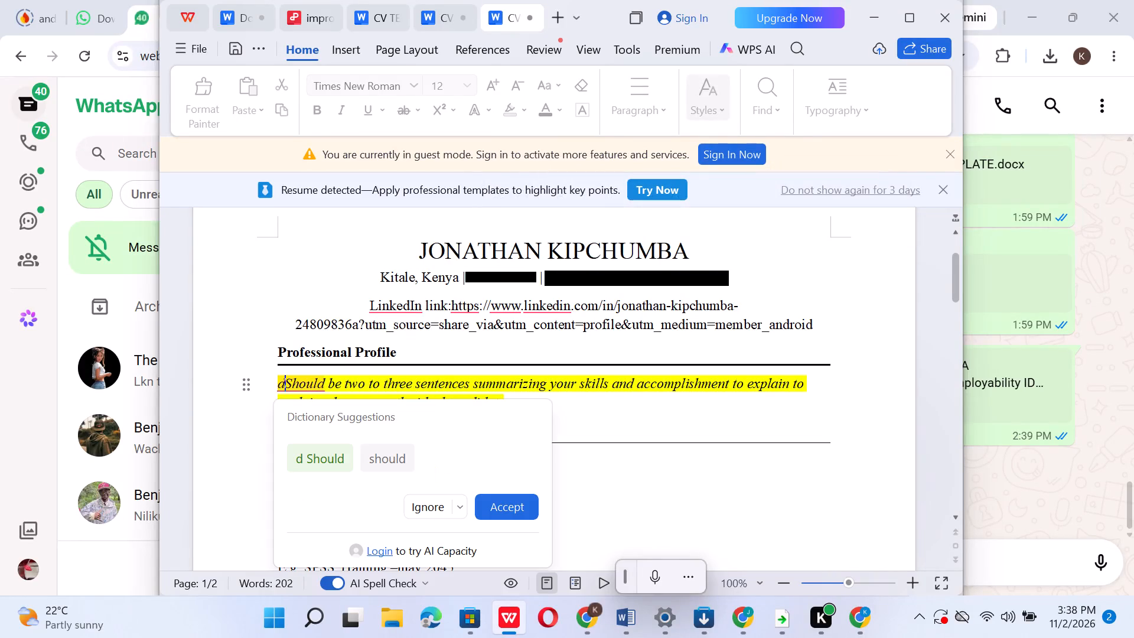
key(BackSpace)
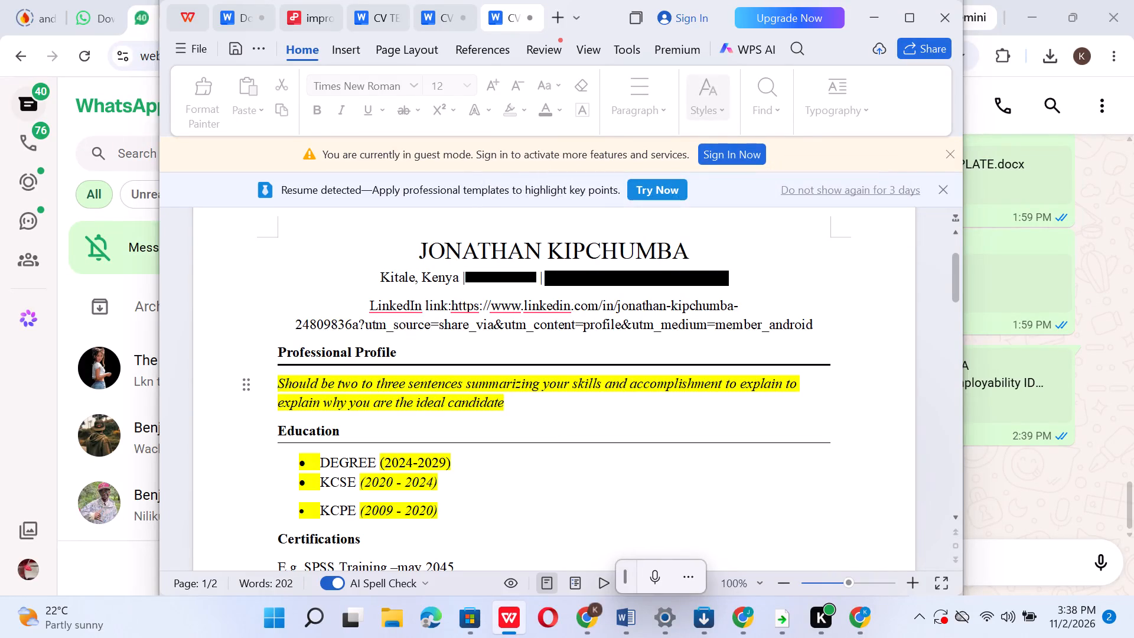
text(DE)
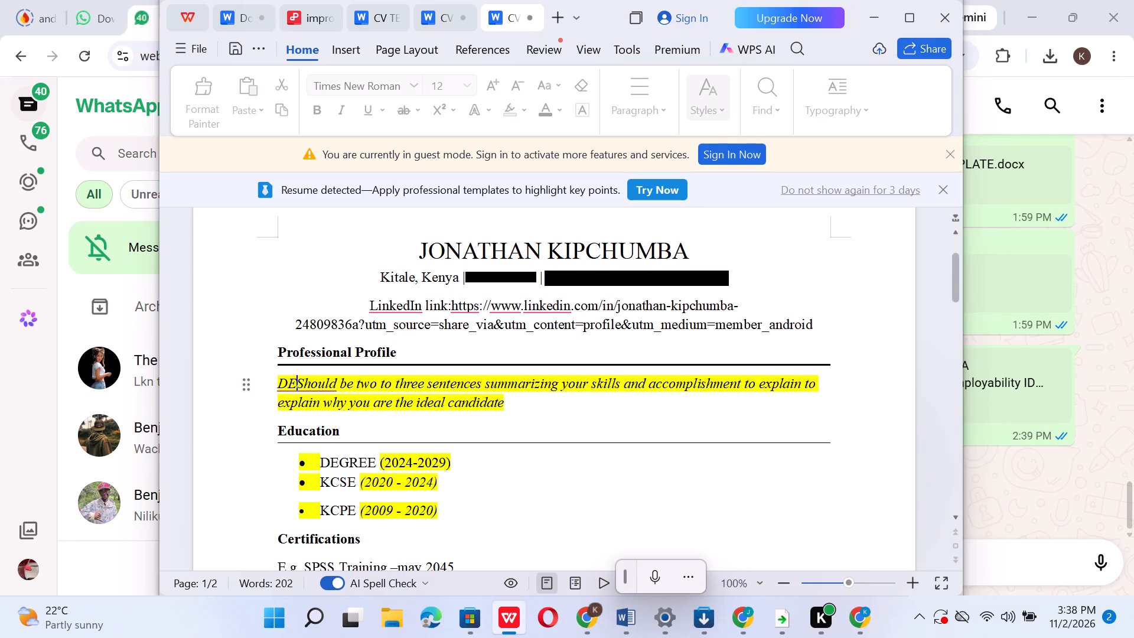
Delete the highlighted placeholder text under Professional Profile, keeping only the initial "D" of the new summary.
click(508, 405)
key(BackSpace)
key(BackSpace)
key(BackSpace)
key(BackSpace)
key(BackSpace)
key(BackSpace)
key(BackSpace)
key(BackSpace)
key(BackSpace)
key(BackSpace)
key(BackSpace)
key(BackSpace)
key(BackSpace)
key(BackSpace)
key(BackSpace)
key(BackSpace)
key(BackSpace)
key(BackSpace)
key(BackSpace)
key(BackSpace)
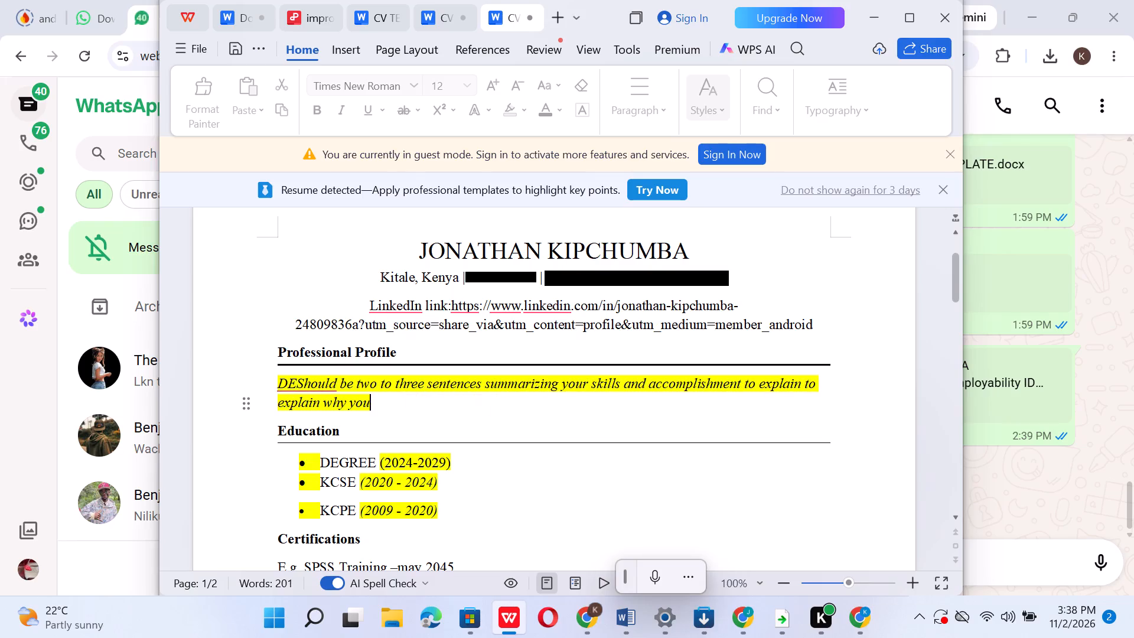
key(BackSpace)
key(BackSpace)
key(BackSpace)
key(BackSpace)
key(BackSpace)
key(BackSpace)
key(BackSpace)
key(BackSpace)
key(BackSpace)
key(BackSpace)
key(BackSpace)
key(BackSpace)
key(BackSpace)
key(BackSpace)
key(BackSpace)
key(BackSpace)
key(BackSpace)
key(BackSpace)
key(BackSpace)
key(BackSpace)
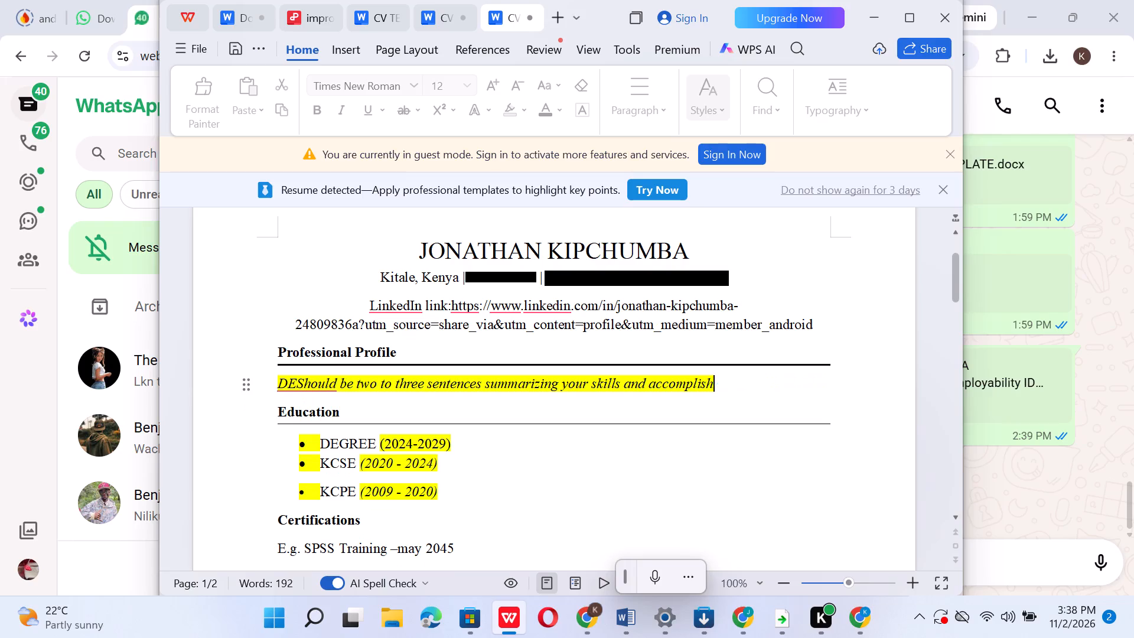
key(BackSpace)
key(BackSpace)
key(BackSpace)
key(BackSpace)
key(BackSpace)
key(BackSpace)
key(BackSpace)
key(BackSpace)
key(BackSpace)
key(BackSpace)
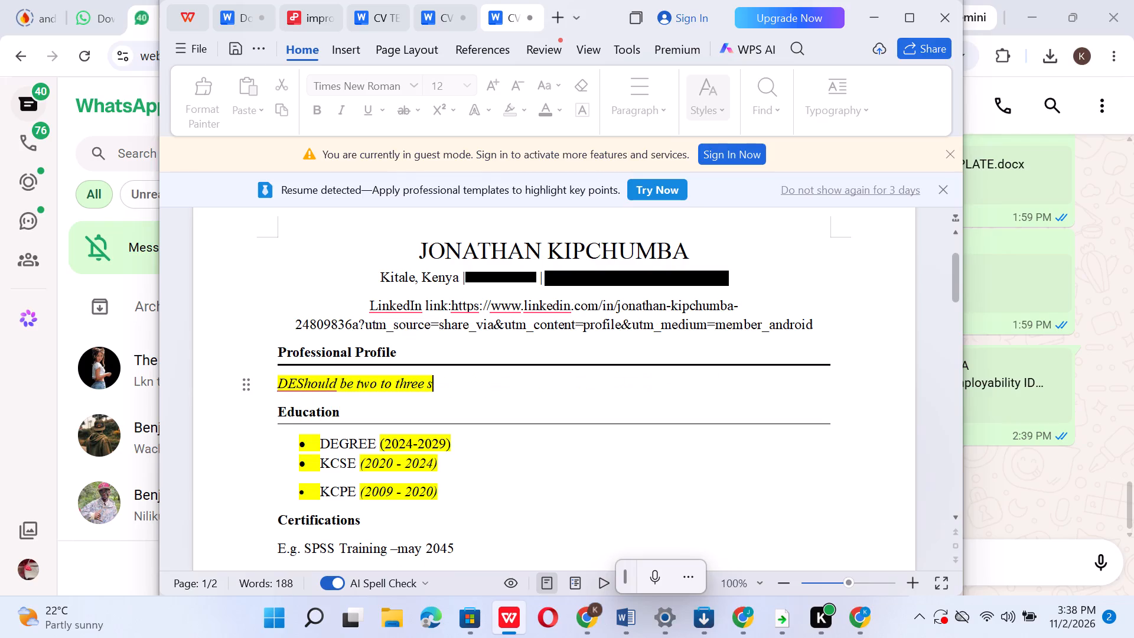
key(BackSpace)
key(BackSpace)
key(BackSpace)
key(BackSpace)
key(BackSpace)
key(BackSpace)
key(BackSpace)
key(BackSpace)
key(BackSpace)
key(BackSpace)
key(BackSpace)
key(BackSpace)
key(BackSpace)
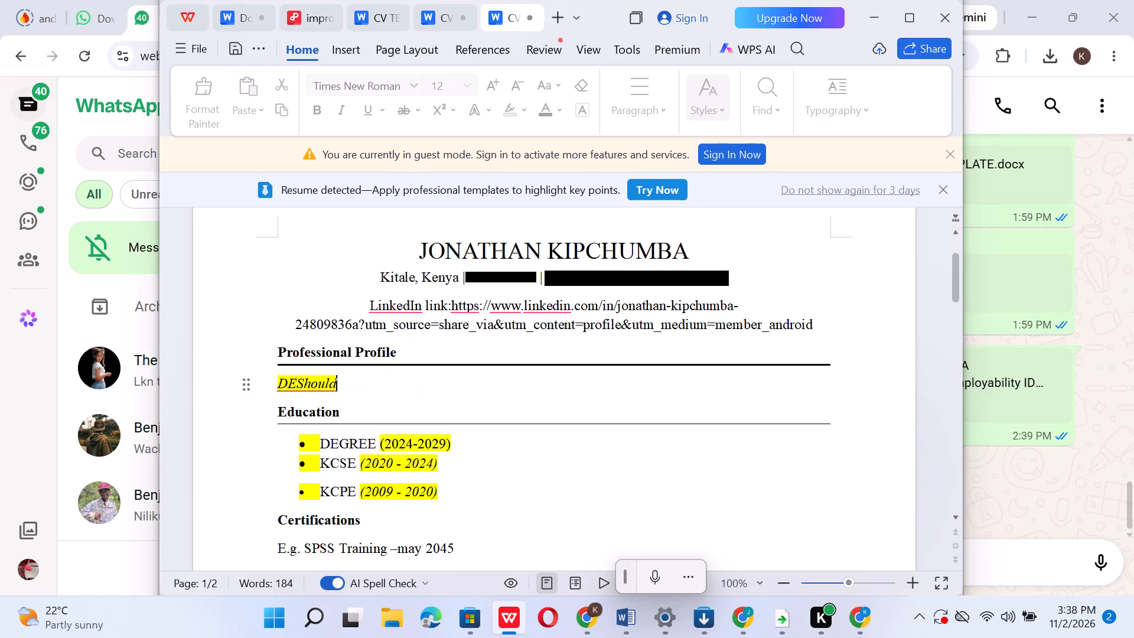
key(BackSpace)
key(BackSpace)
key(BackSpace)
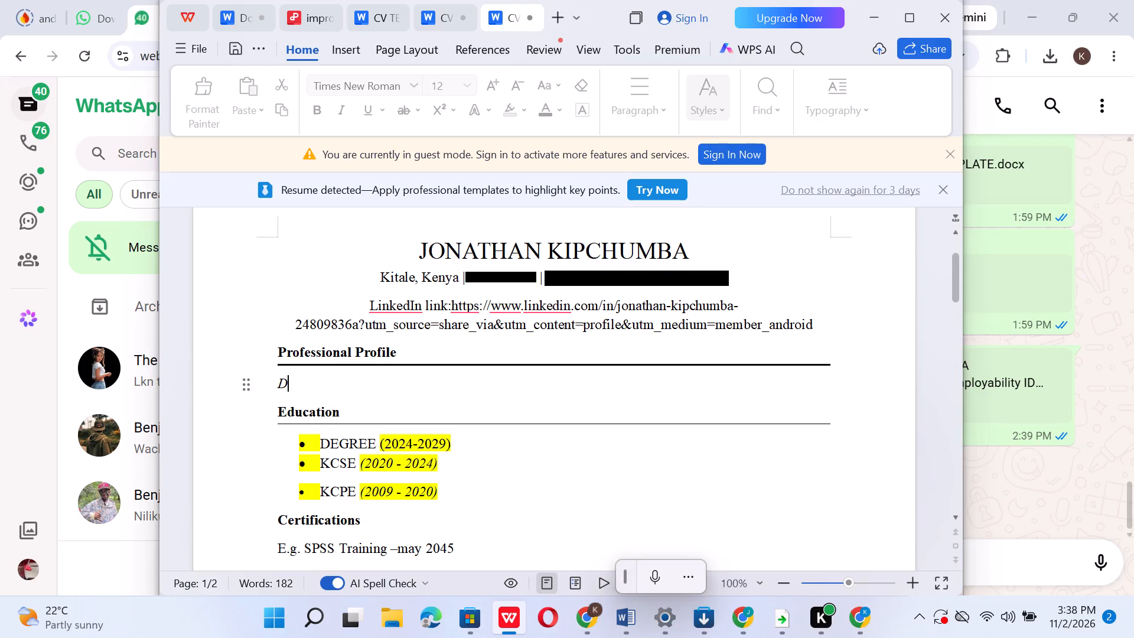
Complete the opening words of the Professional Profile summary as "Dedicated and passionate social work student".
key(e)
text(di)
text(cated)
key(space)
text(and)
key(space)
text(passions)
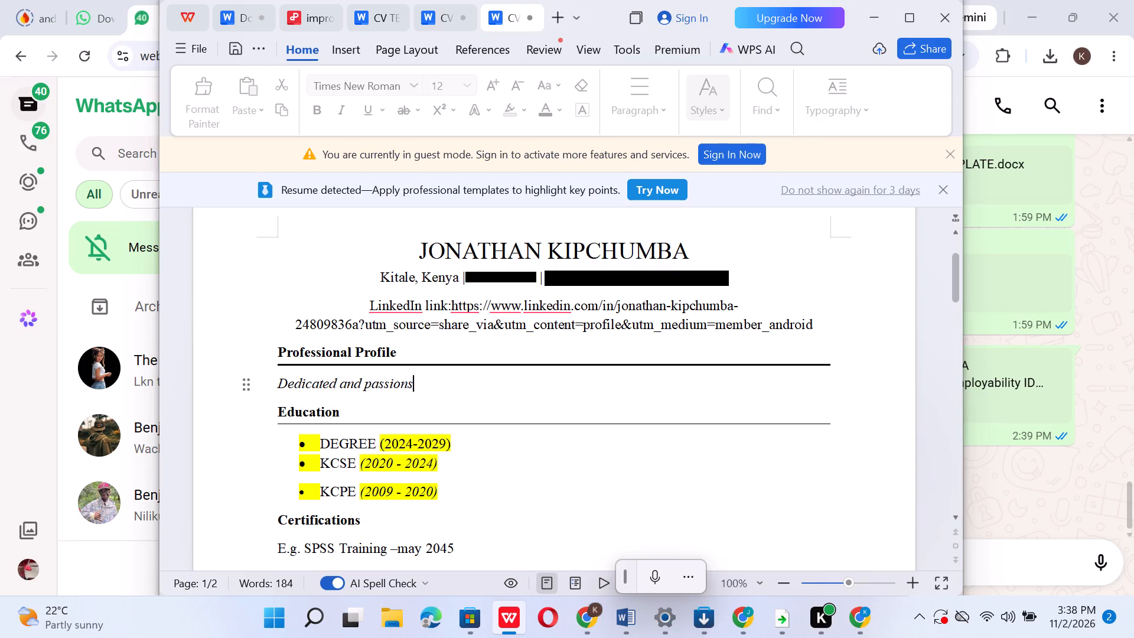
key(BackSpace)
text(ate)
key(space)
text(socio)
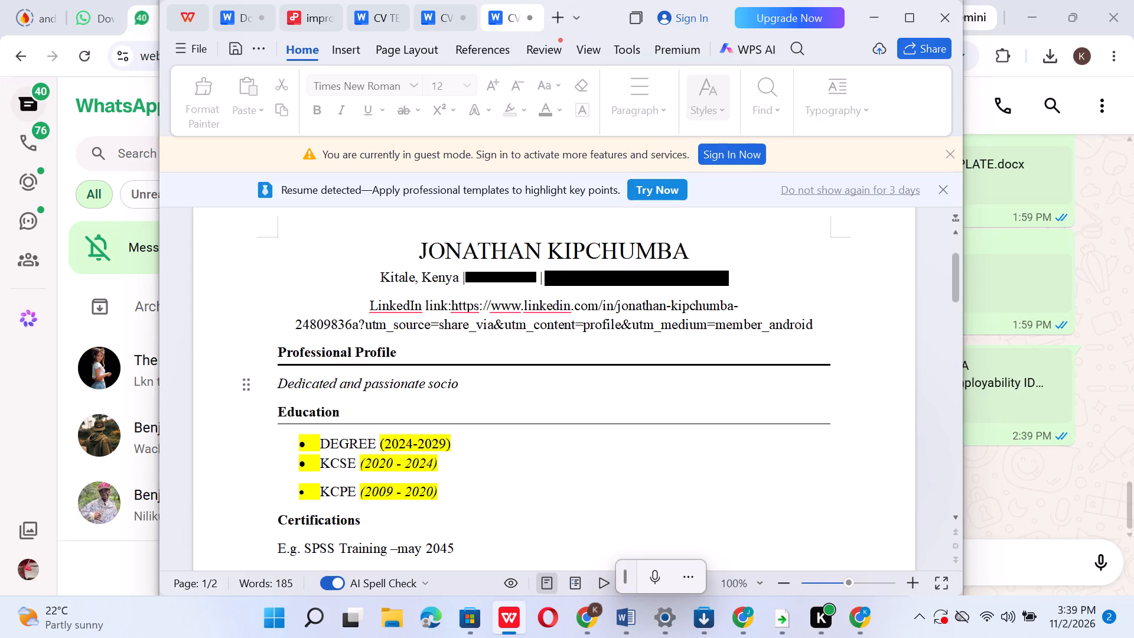
key(BackSpace)
key(a)
key(l)
key(space)
text(worker)
key(BackSpace)
key(BackSpace)
key(space)
text(student)
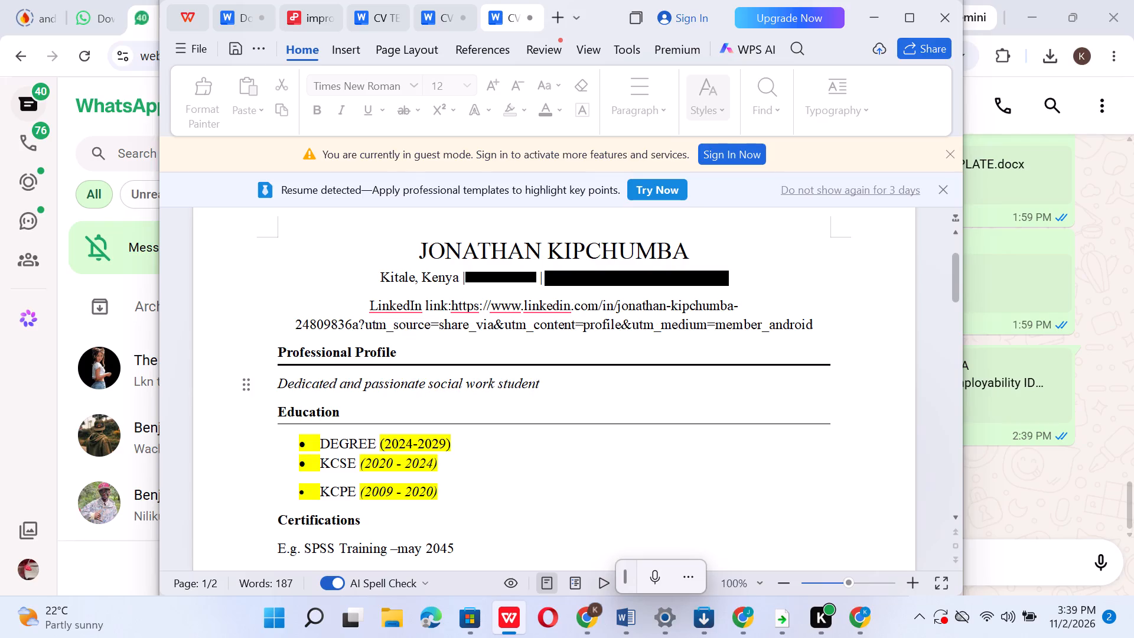
Continue the Professional Profile summary with "with a strong foundation".
key(space)
text(with a)
text(strong)
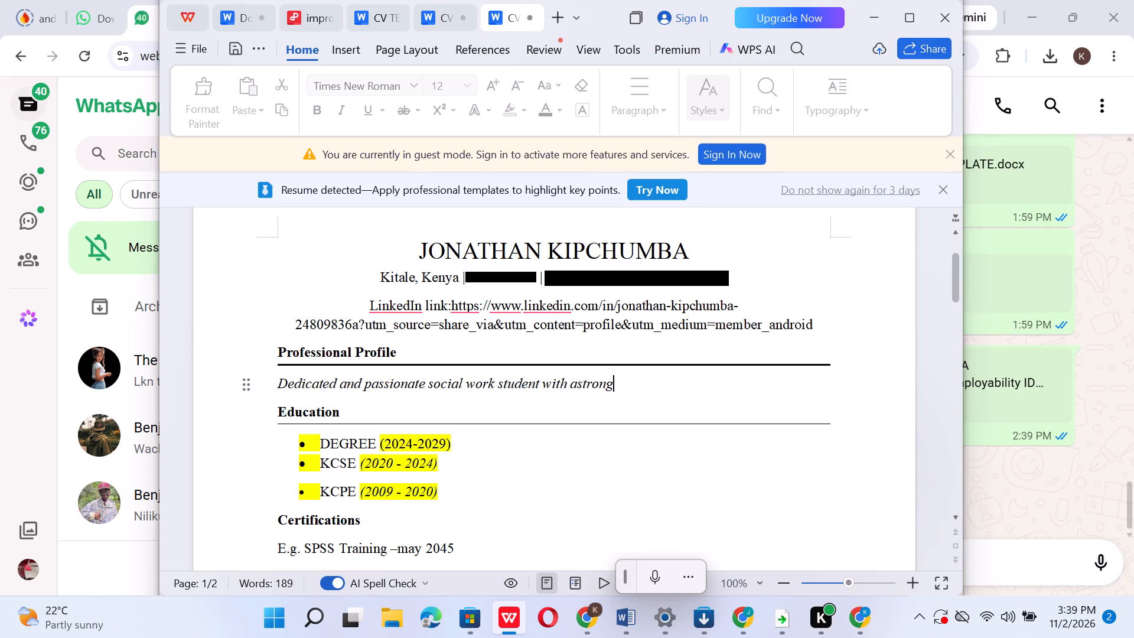
key(BackSpace)
key(BackSpace)
key(BackSpace)
key(BackSpace)
key(BackSpace)
key(BackSpace)
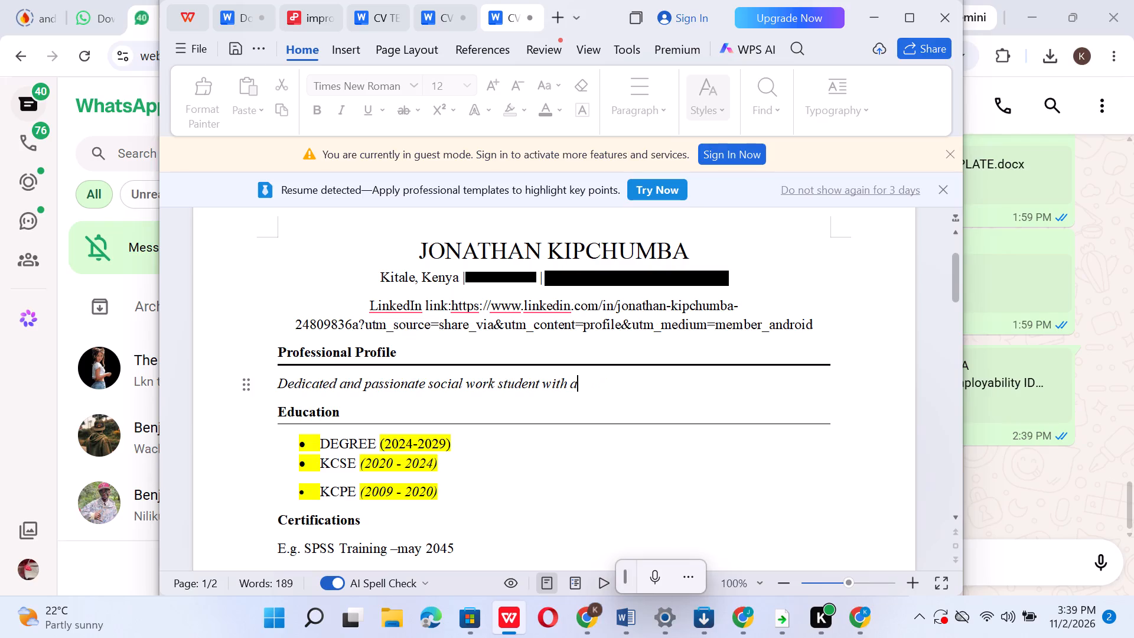
key(space)
text(strong)
key(f)
text(ounds)
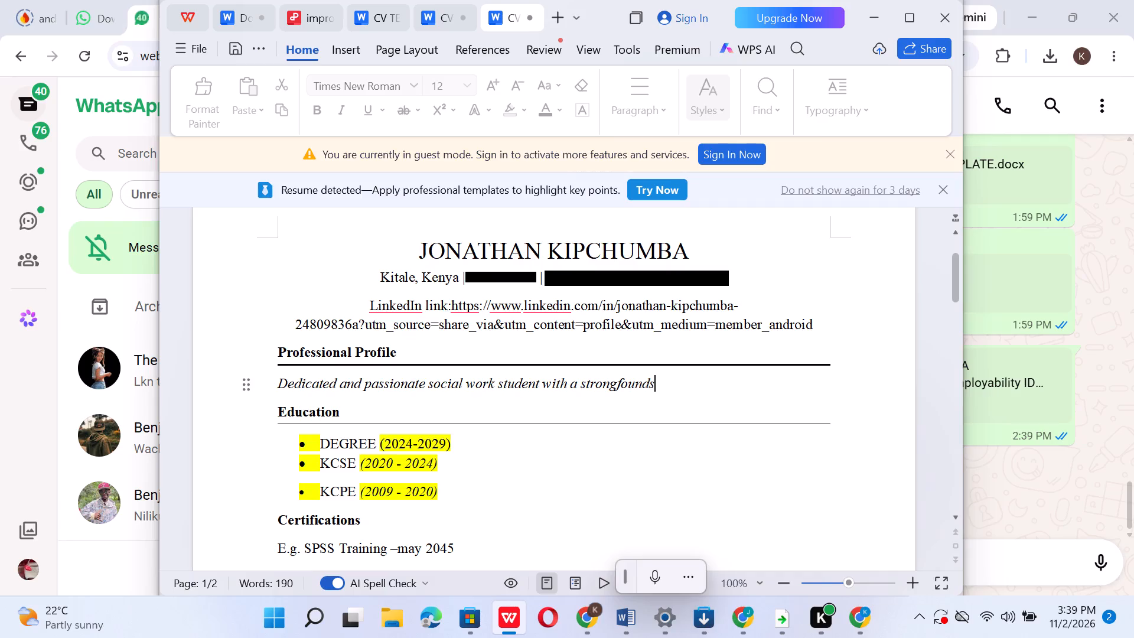
key(BackSpace)
text(ands)
key(BackSpace)
key(BackSpace)
key(BackSpace)
key(BackSpace)
key(BackSpace)
key(BackSpace)
key(BackSpace)
key(BackSpace)
key(BackSpace)
key(space)
text(f)
text(ou)
text(ndation)
key(space)
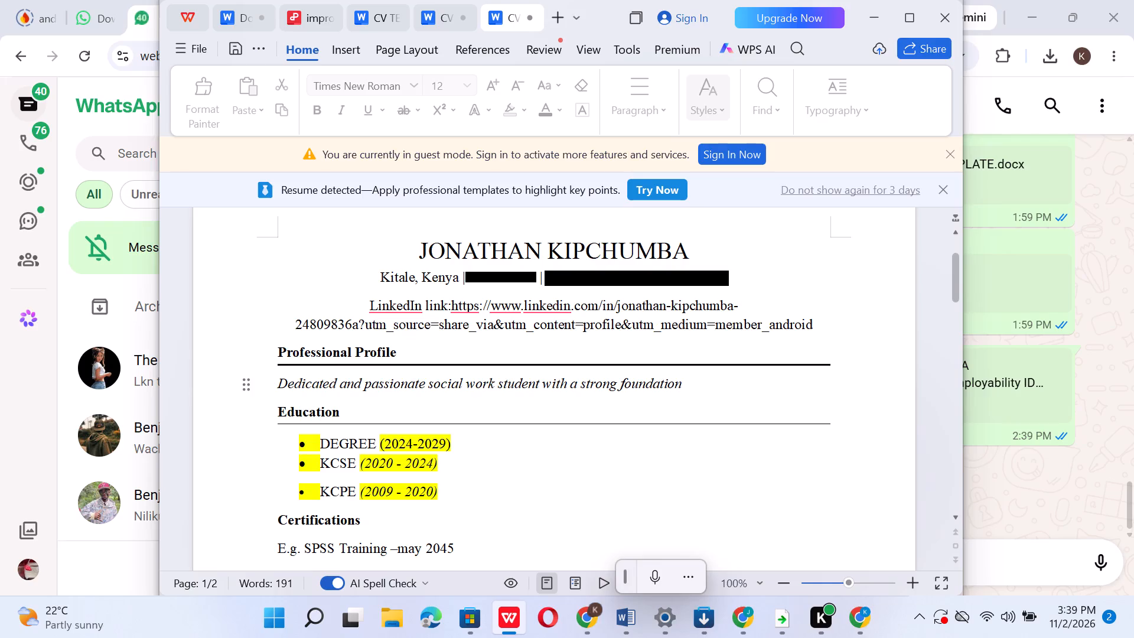
Continue the Professional Profile summary with "in human development" after "strong foundation".
text(in)
key(space)
text(human)
key(space)
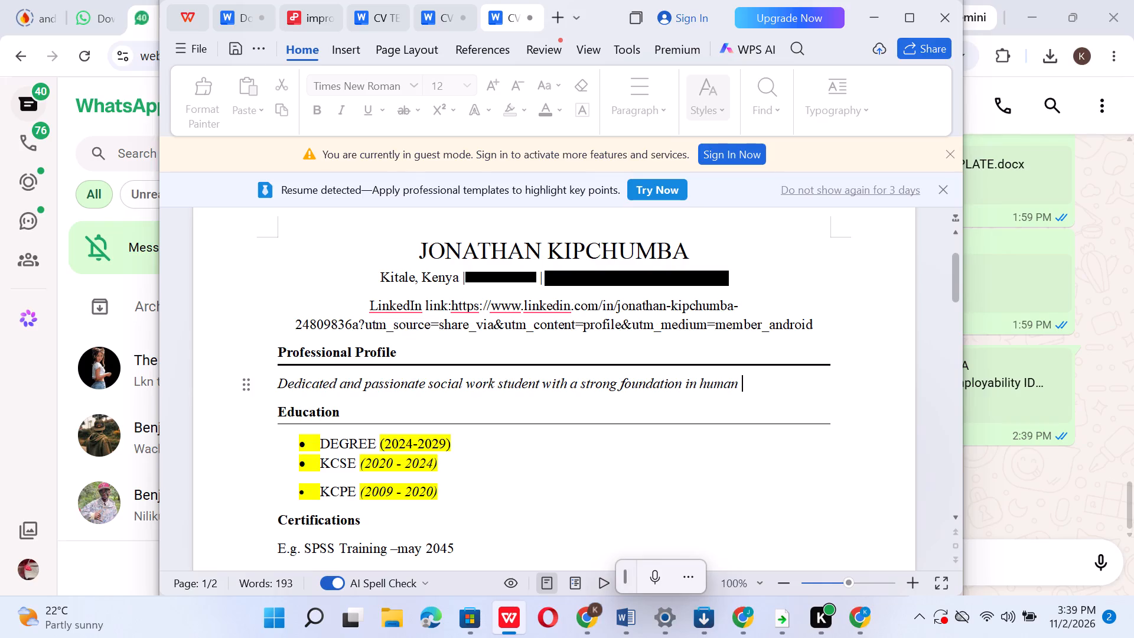
text(de)
text(vw)
key(BackSpace)
key(e)
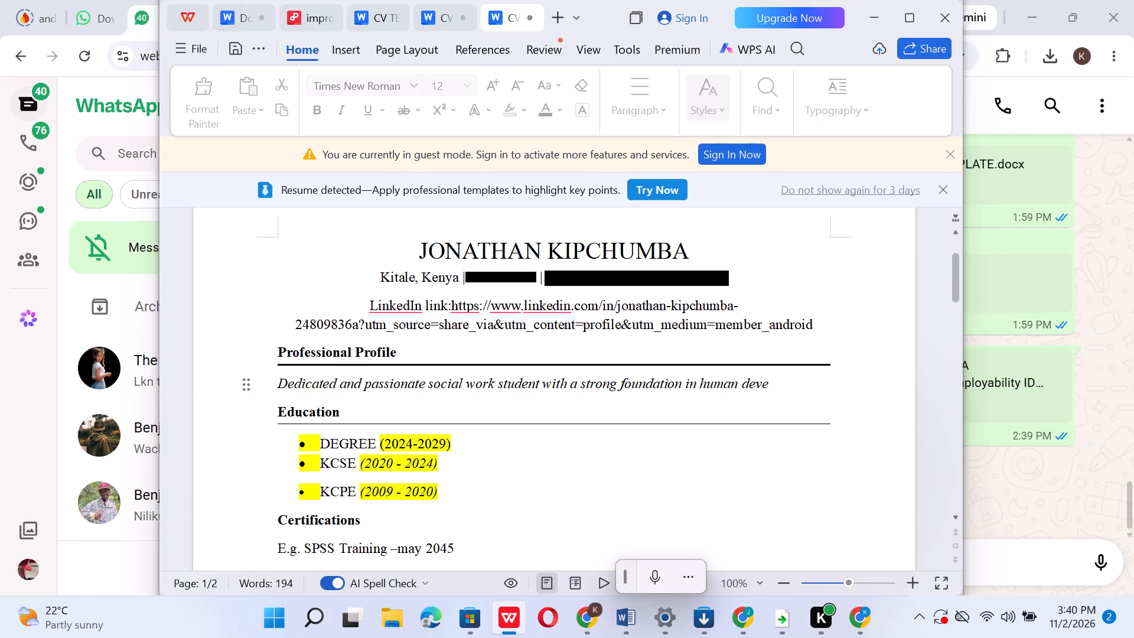
text(lopment)
key(space)
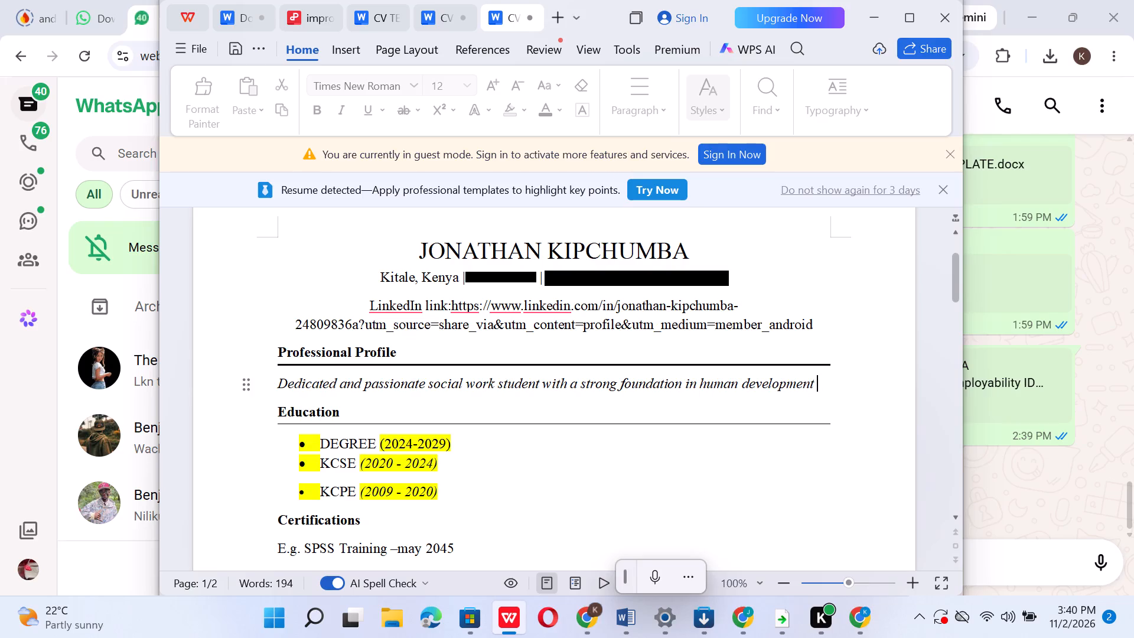
Add a comma and "community support" to the Professional Profile summary after "human development".
key(comma)
text(commu)
key(space)
key(BackSpace)
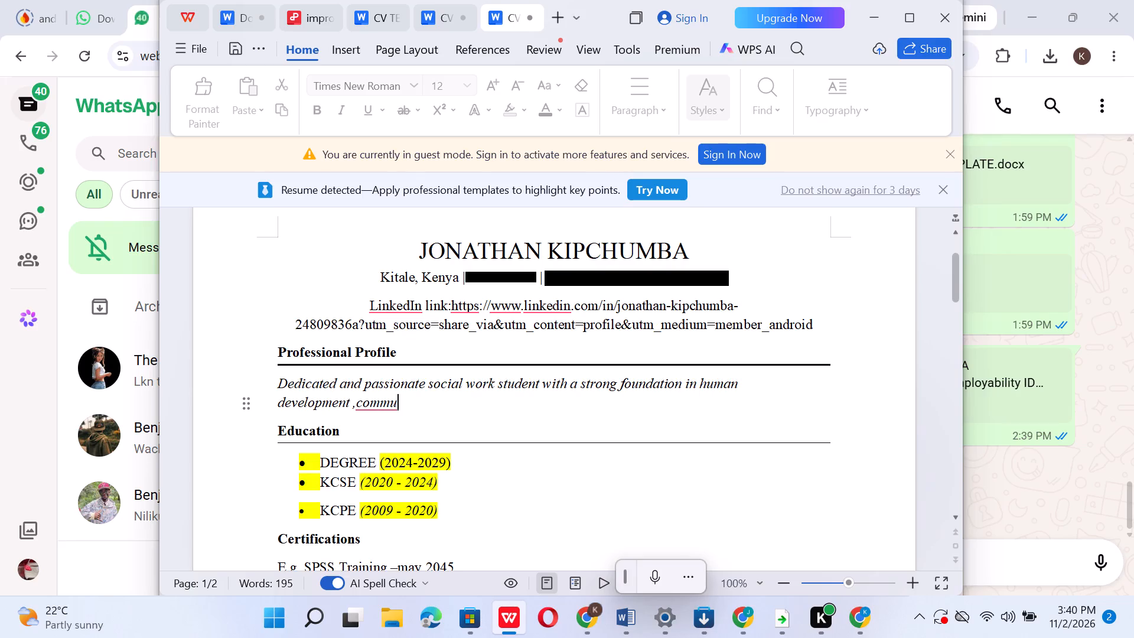
text(nit)
key(y)
key(space)
text(support)
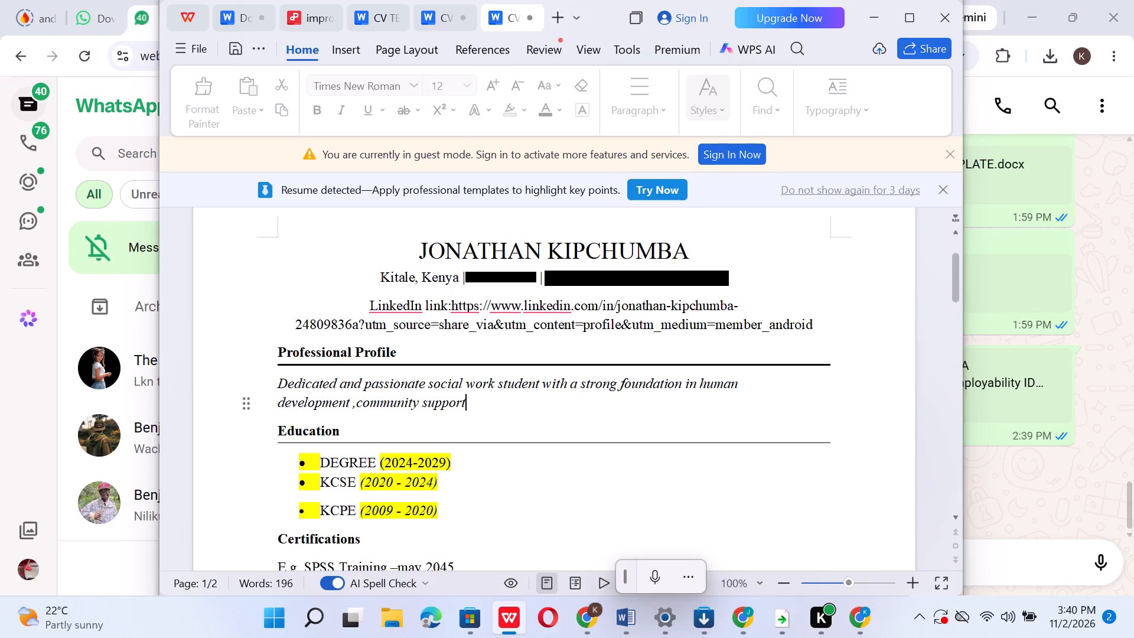
End the Professional Profile summary with "and evidence based practice".
key(space)
text(and)
key(space)
text(evidence)
key(space)
text(based)
key(space)
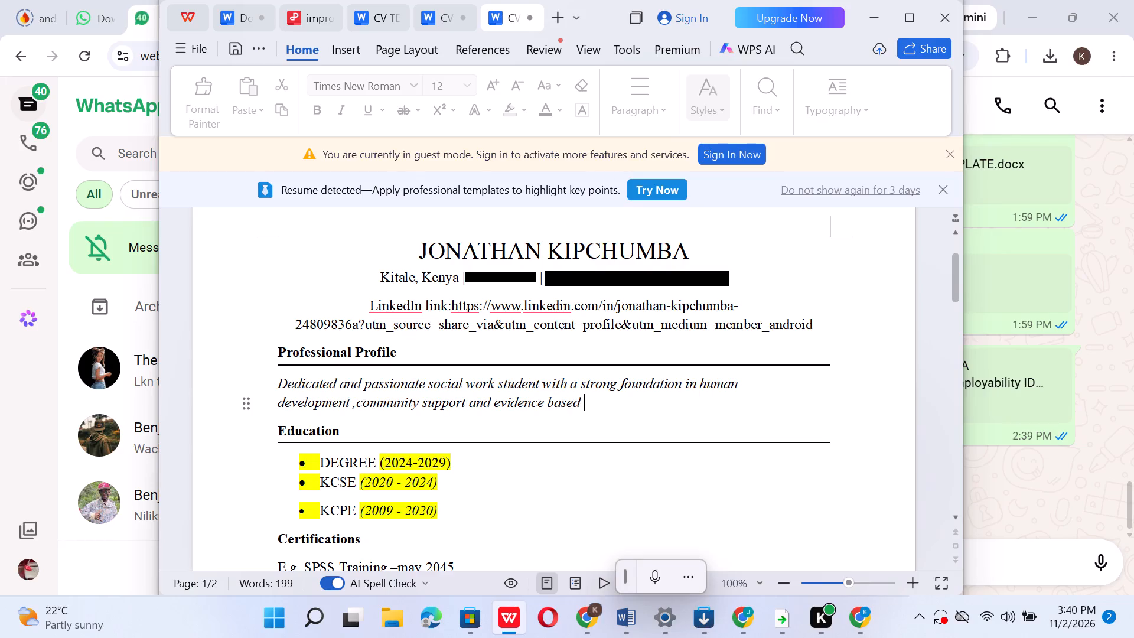
text(practicer)
key(BackSpace)
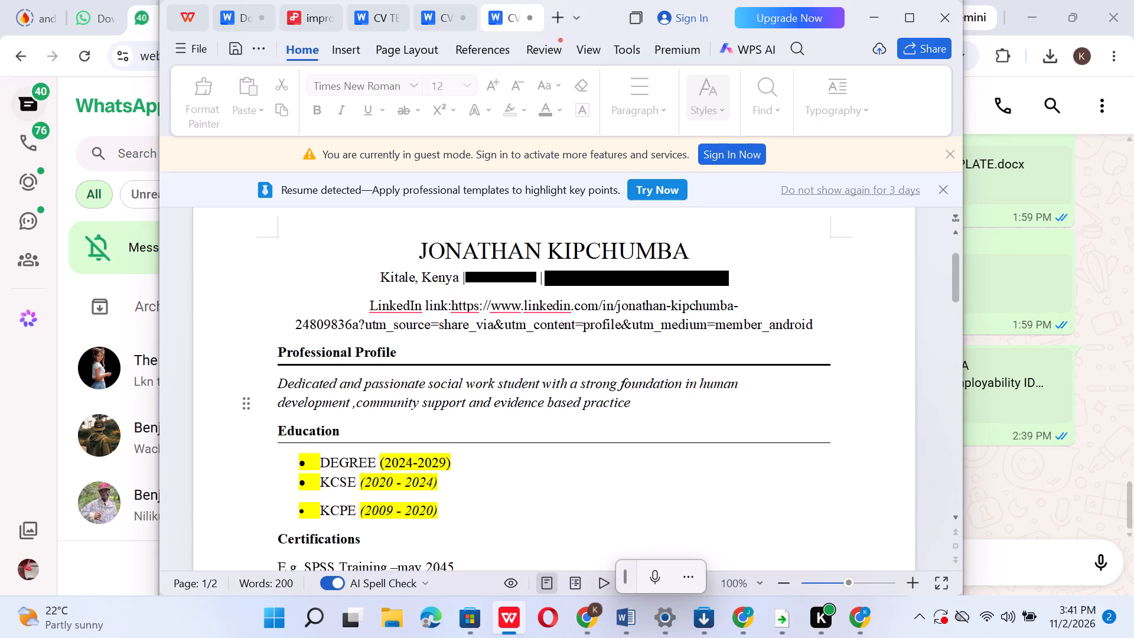
Delete the example line "E.g. SPSS Training –may 2045" under the Certifications heading.
click(312, 508)
scroll(381, 502, down, 3)
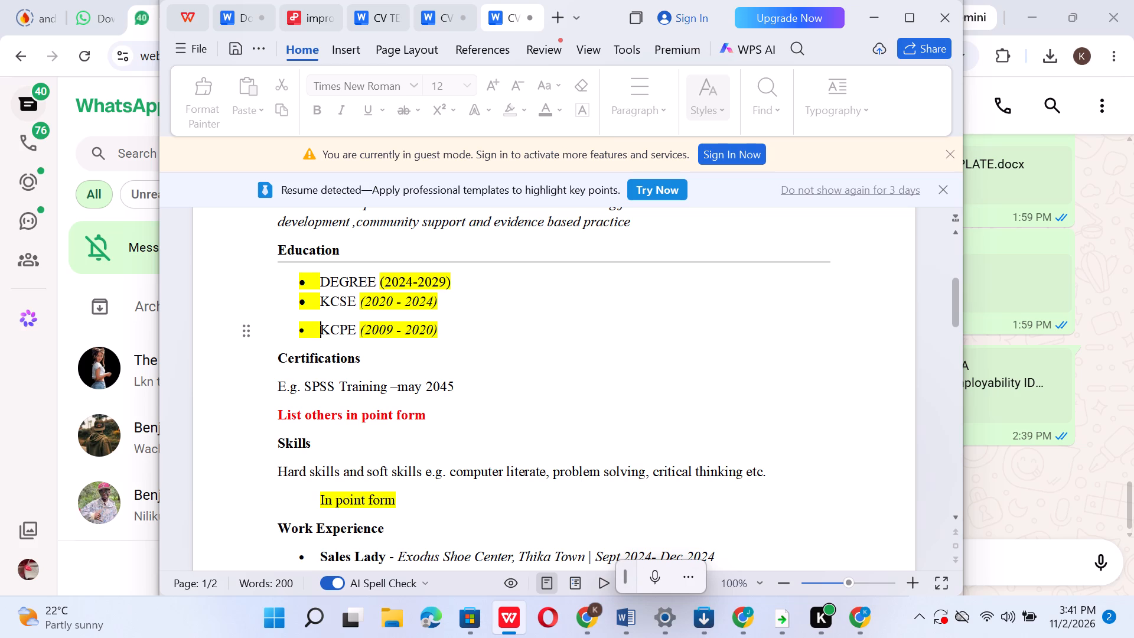
click(454, 388)
key(BackSpace)
key(BackSpace)
key(BackSpace)
key(BackSpace)
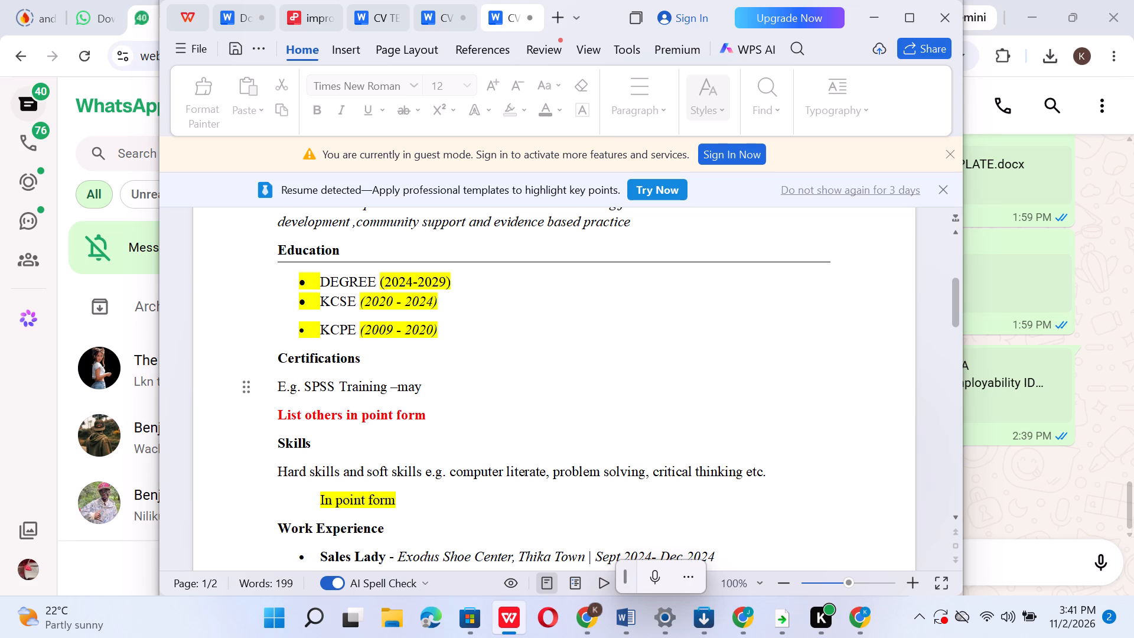
key(BackSpace)
key(BackSpace)
key(BackSpace)
key(BackSpace)
key(BackSpace)
key(BackSpace)
key(BackSpace)
key(BackSpace)
key(BackSpace)
key(BackSpace)
key(BackSpace)
key(BackSpace)
key(BackSpace)
key(BackSpace)
key(BackSpace)
key(BackSpace)
key(BackSpace)
key(BackSpace)
key(BackSpace)
key(BackSpace)
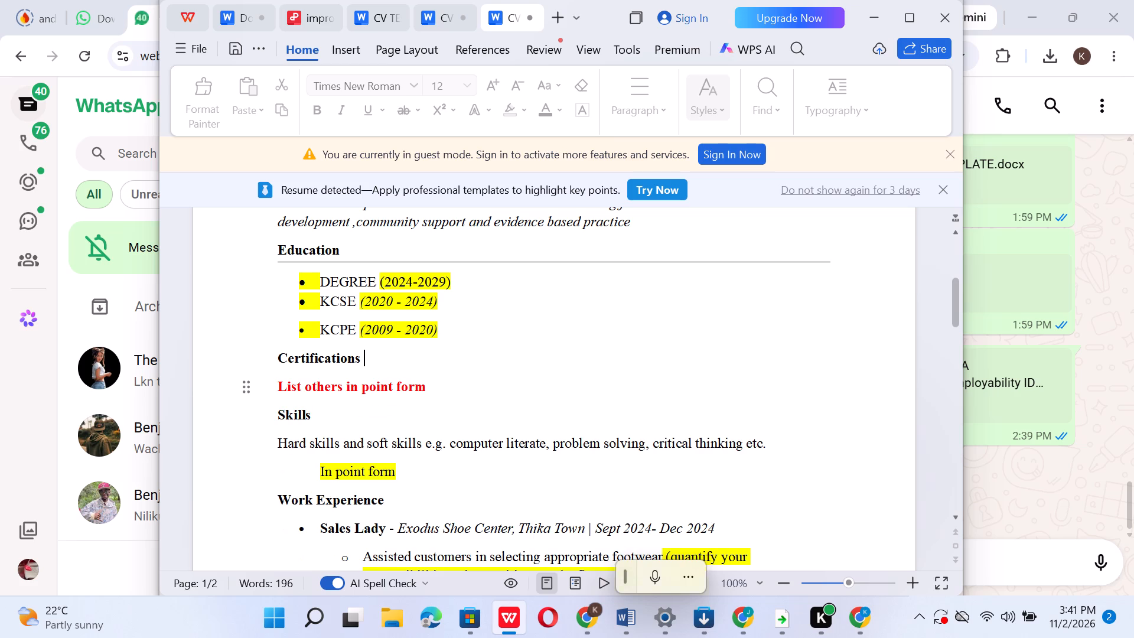
key(BackSpace)
Enter "Highschool certificate" on a new line directly below the Certifications heading.
key(Return)
key(h)
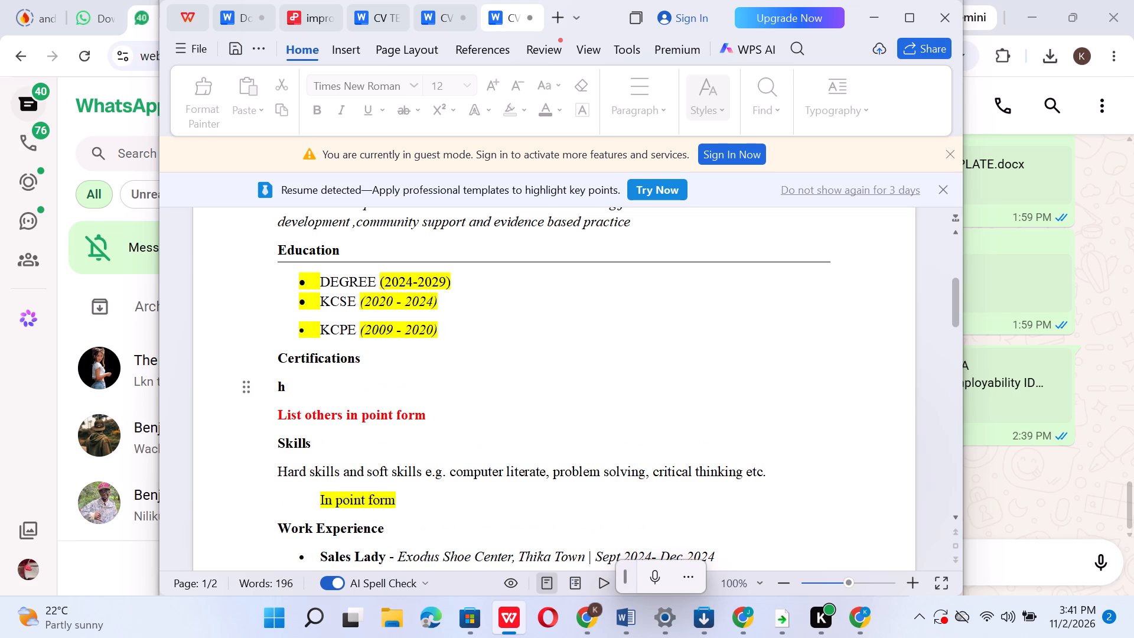
key(BackSpace)
key(h)
key(i)
text(gh)
text(sch)
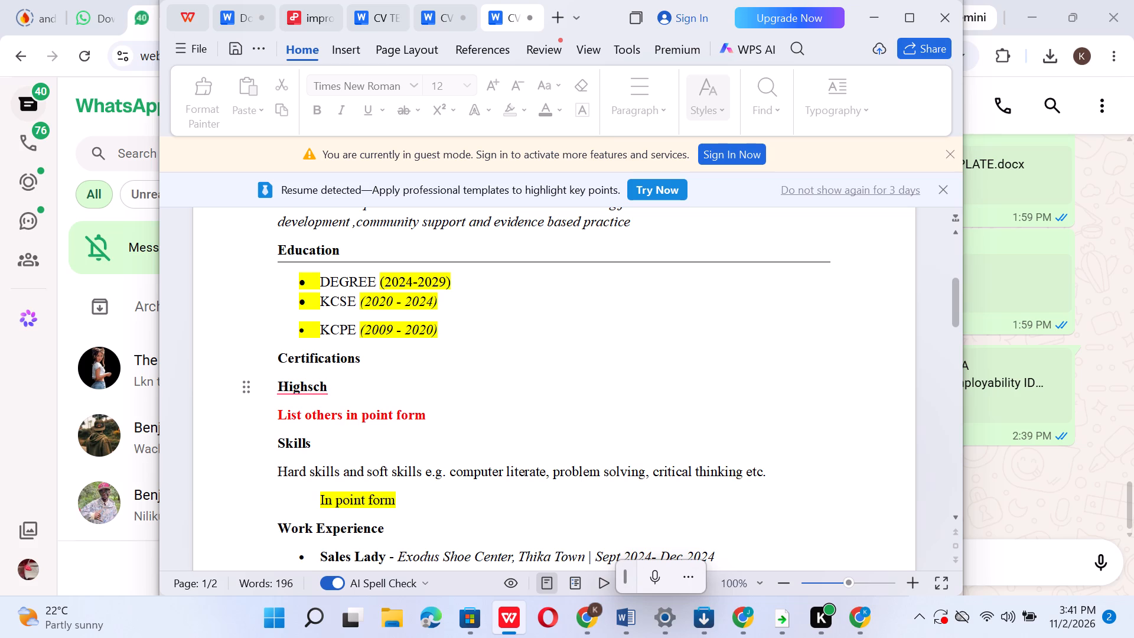
text(ool)
key(space)
text(c)
text(ertifu)
key(BackSpace)
key(i)
key(c)
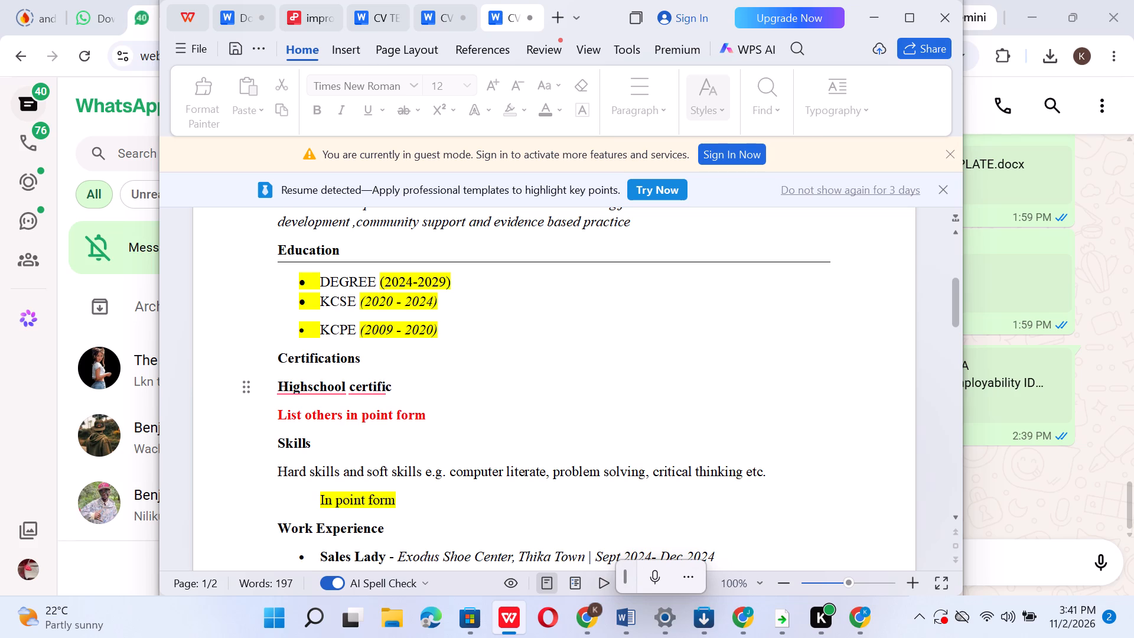
text(ate)
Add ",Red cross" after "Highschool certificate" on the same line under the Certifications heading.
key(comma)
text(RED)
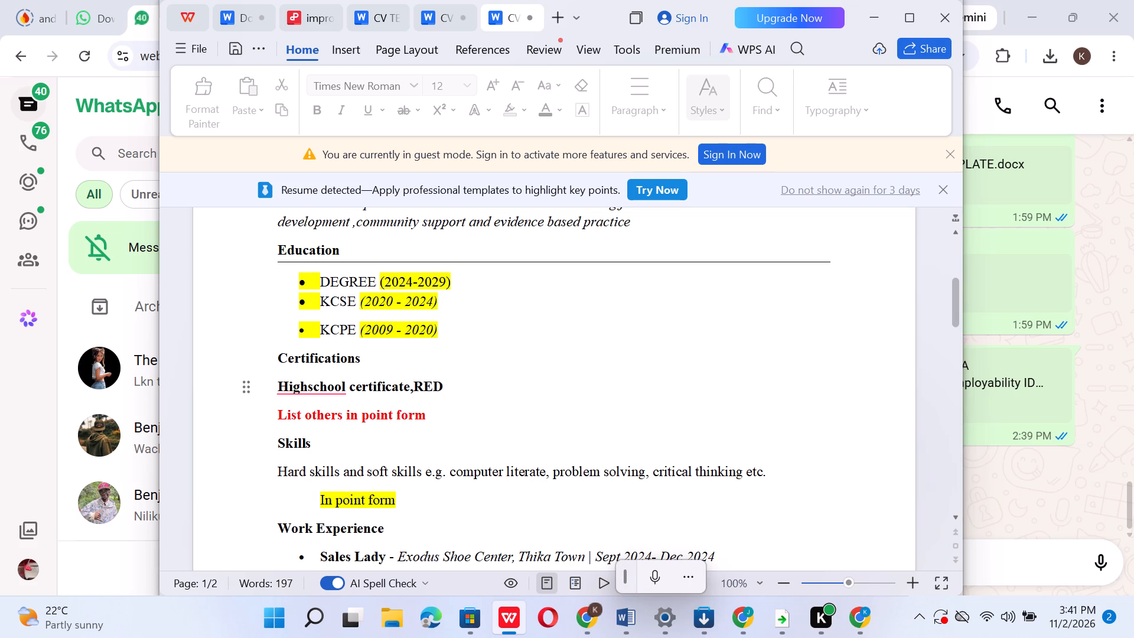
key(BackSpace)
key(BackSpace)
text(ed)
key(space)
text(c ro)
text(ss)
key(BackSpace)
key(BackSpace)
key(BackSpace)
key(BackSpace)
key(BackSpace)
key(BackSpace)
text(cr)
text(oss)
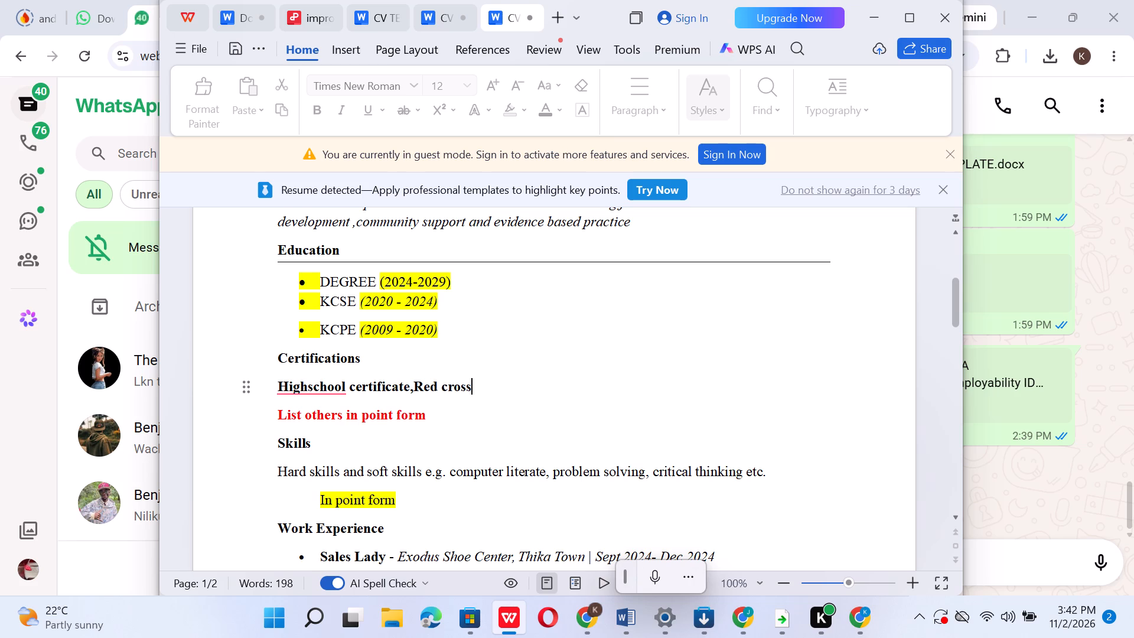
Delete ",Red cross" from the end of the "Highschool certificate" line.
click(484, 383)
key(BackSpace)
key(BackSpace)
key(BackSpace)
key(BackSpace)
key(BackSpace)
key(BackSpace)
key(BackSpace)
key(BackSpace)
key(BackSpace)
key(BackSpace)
Enter "Red cross" on a new line directly below "Highschool certificate".
key(Return)
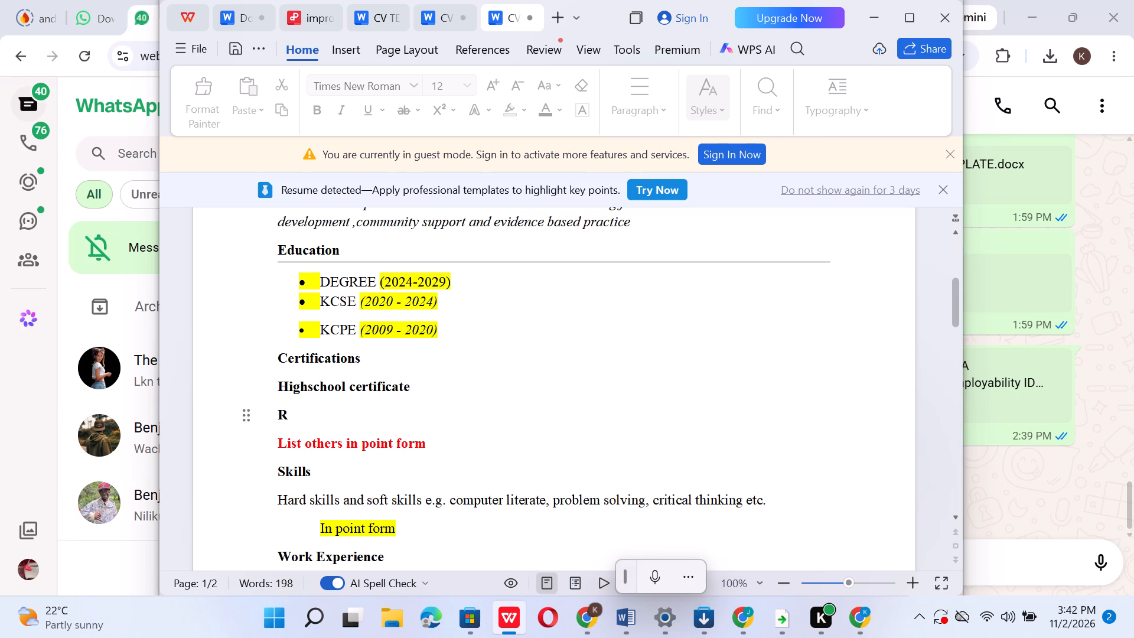
text(ed)
key(space)
text(cross)
Replace the red placeholder "List others in point form" below "Red cross" with an empty line.
click(431, 444)
key(BackSpace)
key(BackSpace)
key(BackSpace)
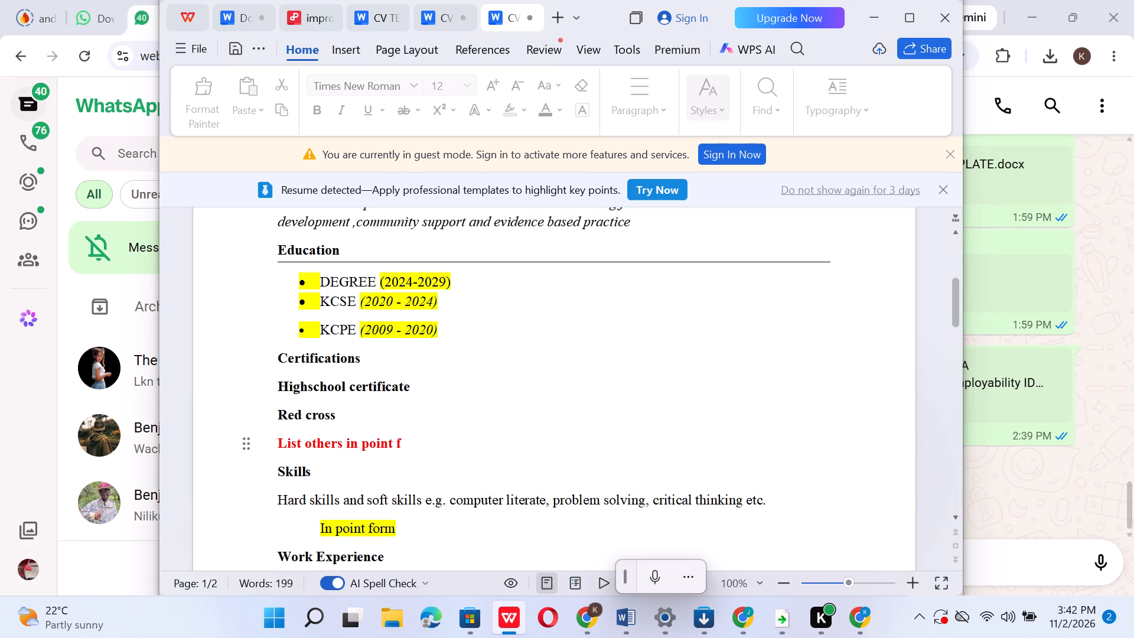
key(BackSpace)
key(BackSpace)
key(BackSpace)
key(BackSpace)
key(BackSpace)
key(BackSpace)
key(BackSpace)
key(BackSpace)
key(BackSpace)
key(BackSpace)
key(BackSpace)
key(BackSpace)
key(BackSpace)
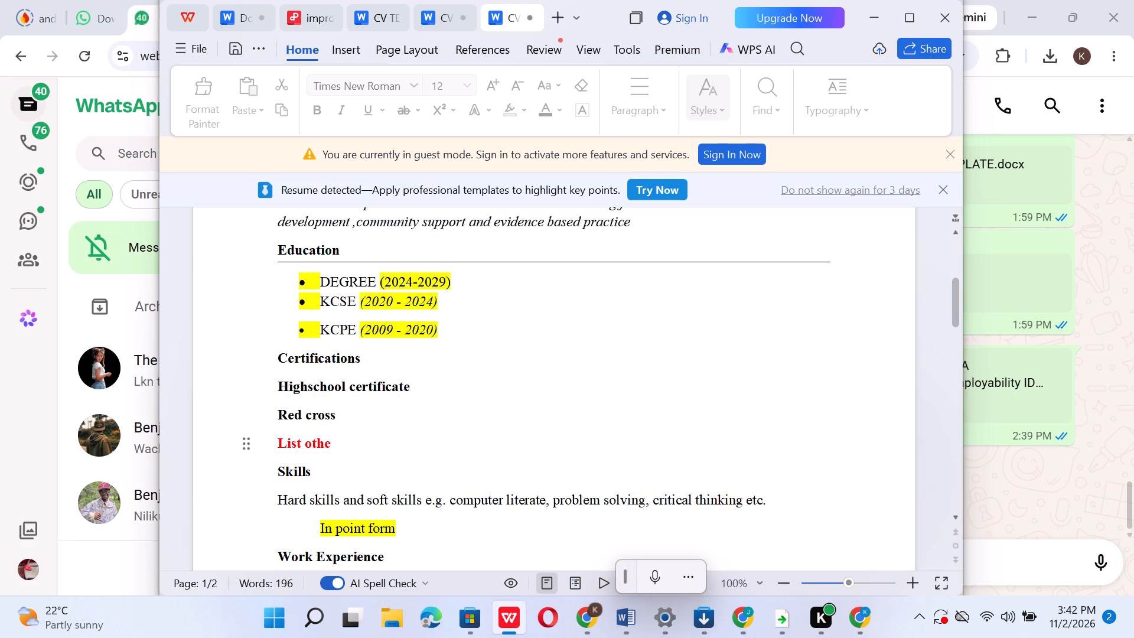
key(BackSpace)
key(BackSpace)
key(BackSpace)
key(BackSpace)
key(BackSpace)
key(BackSpace)
key(BackSpace)
key(BackSpace)
key(BackSpace)
key(BackSpace)
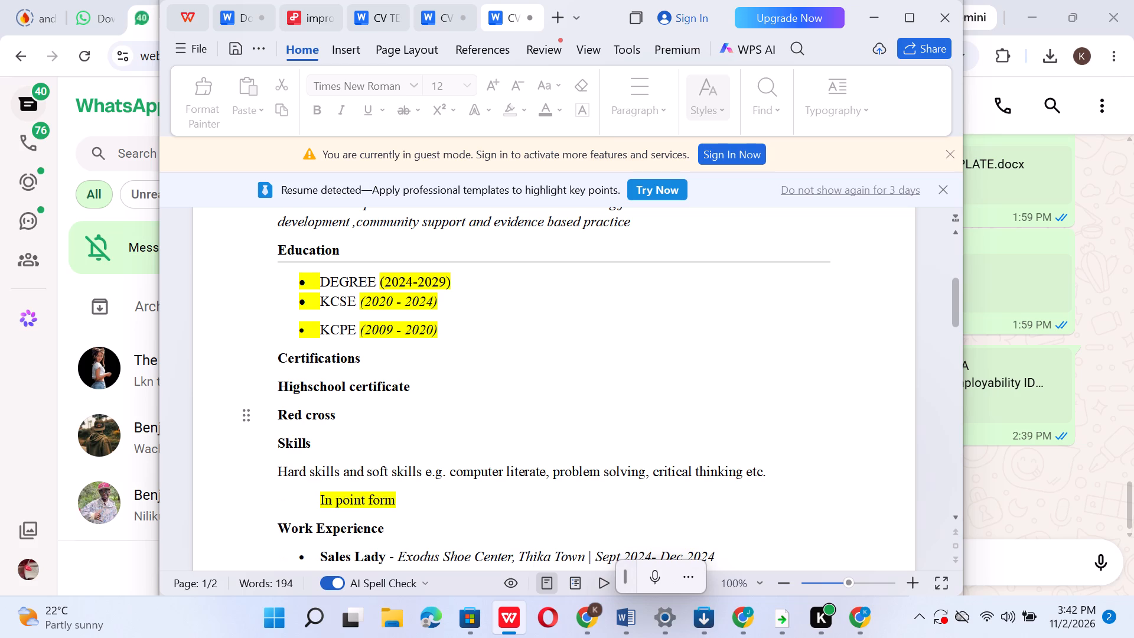
key(Return)
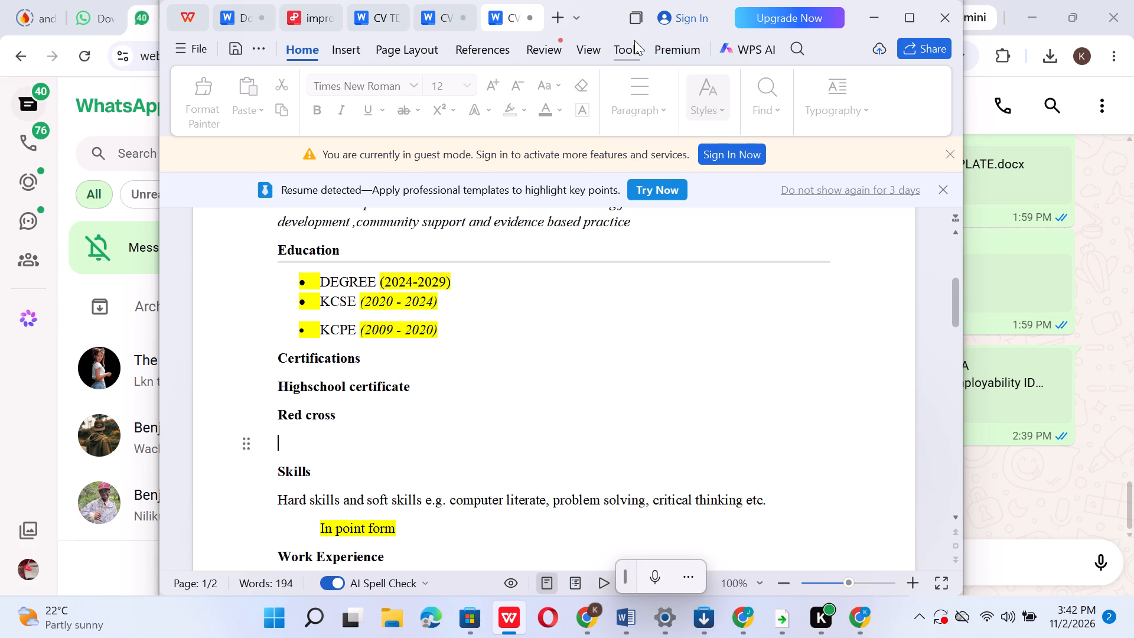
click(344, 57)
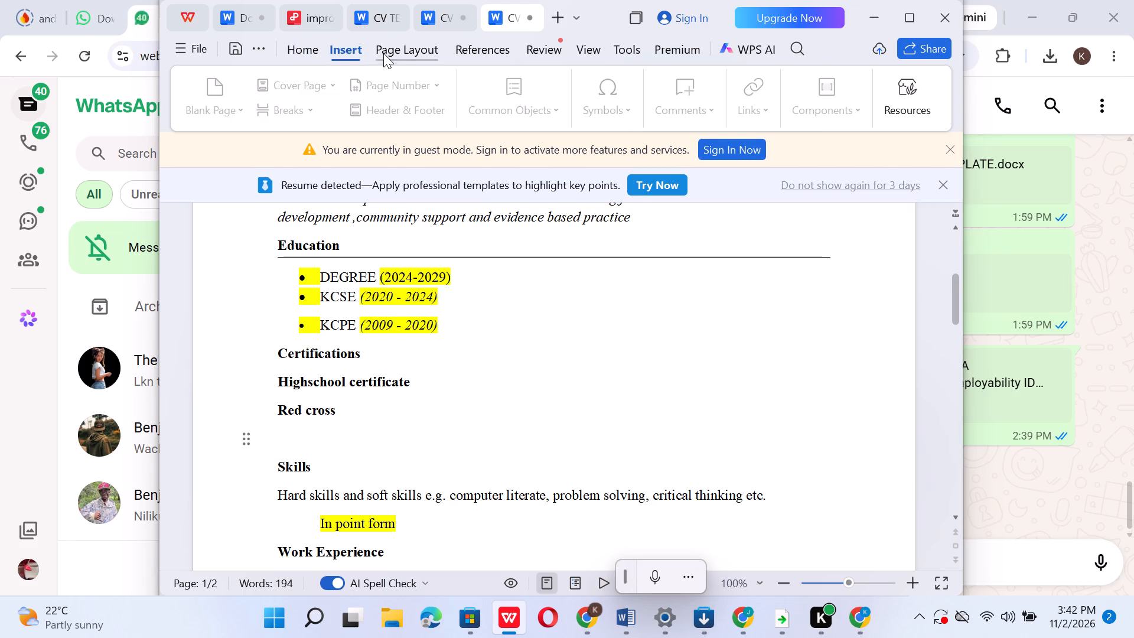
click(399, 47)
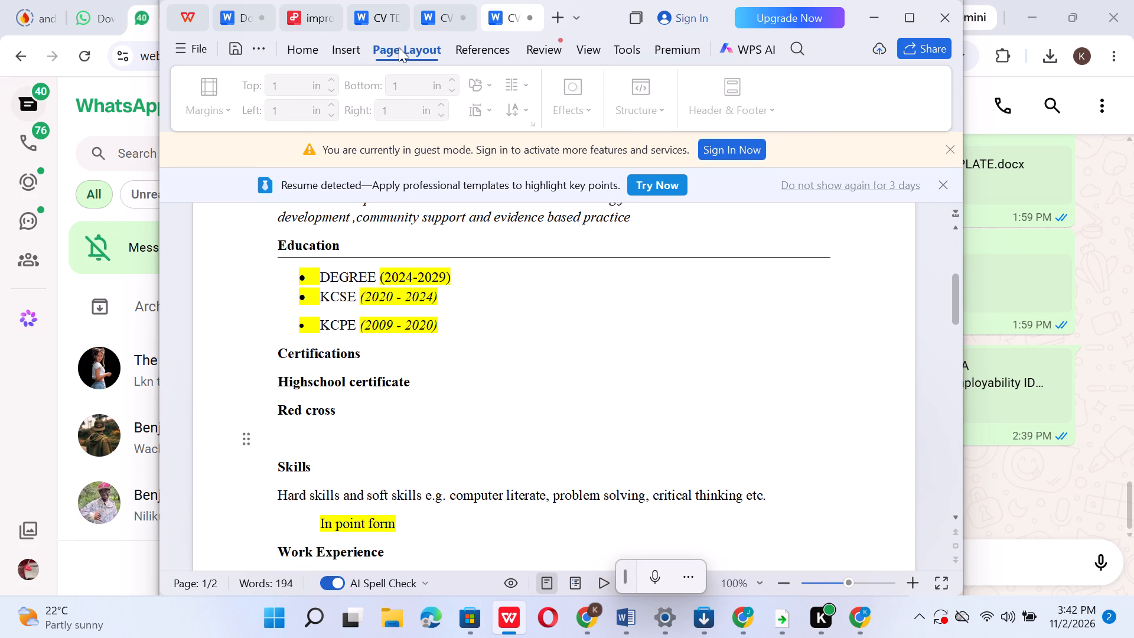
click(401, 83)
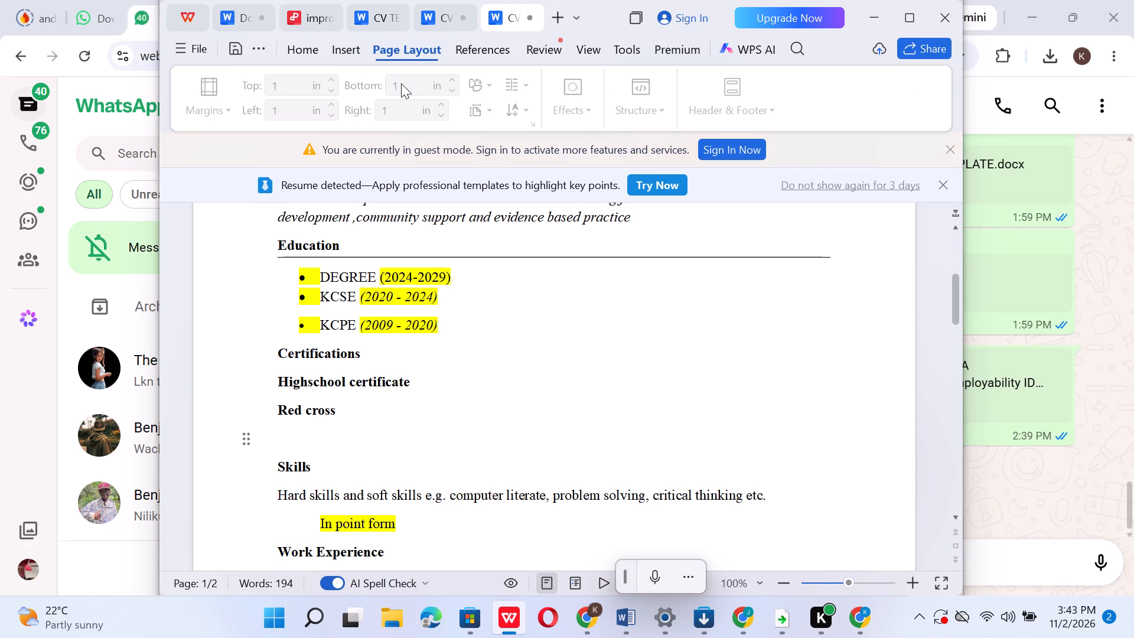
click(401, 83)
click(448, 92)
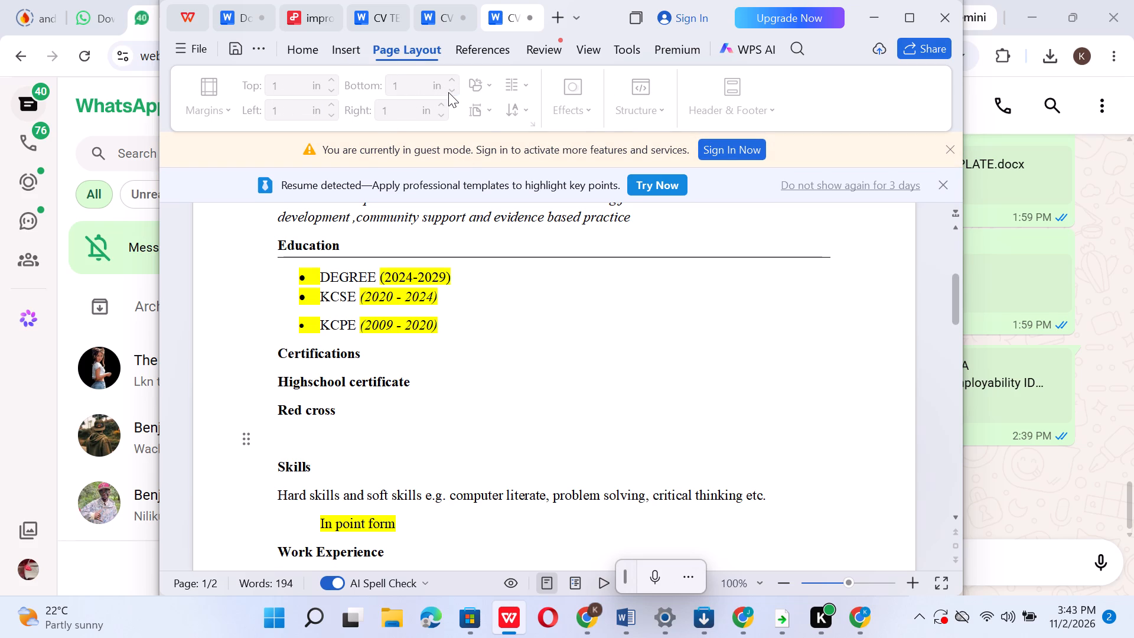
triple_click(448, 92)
Delete the placeholder text under the Skills heading, both "In point form" and the "Hard skills and soft skills e.g." sentence.
scroll(364, 442, down, 1)
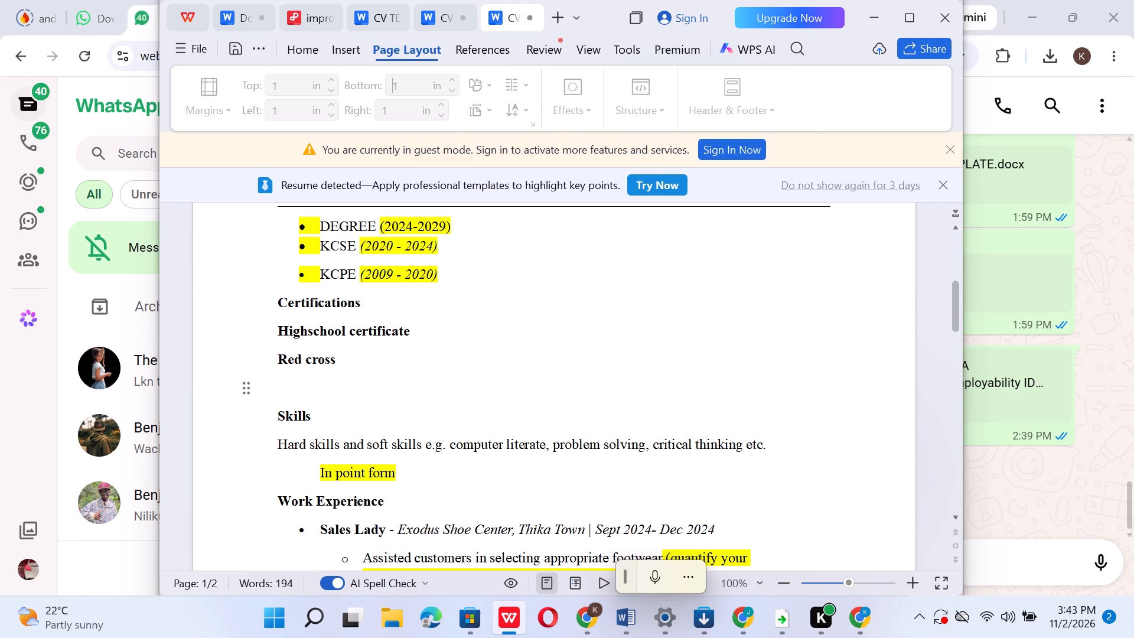
click(413, 473)
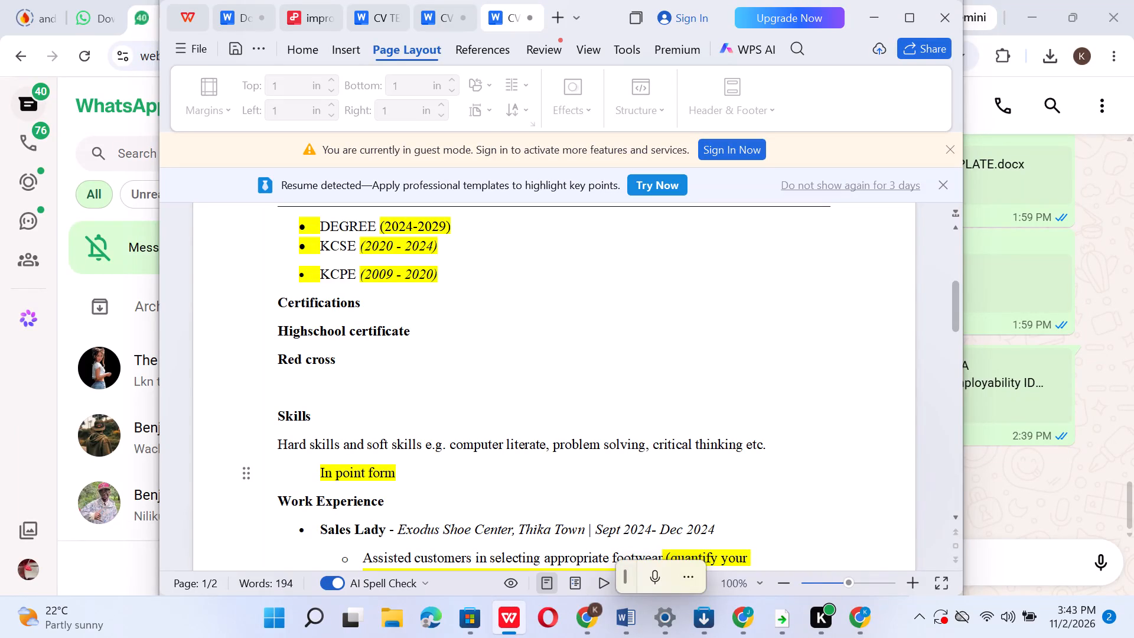
key(BackSpace)
key(BackSpace)
key(BackSpace)
key(BackSpace)
key(BackSpace)
key(BackSpace)
key(BackSpace)
key(BackSpace)
key(BackSpace)
key(BackSpace)
key(BackSpace)
key(BackSpace)
key(BackSpace)
key(BackSpace)
key(BackSpace)
key(BackSpace)
key(BackSpace)
key(BackSpace)
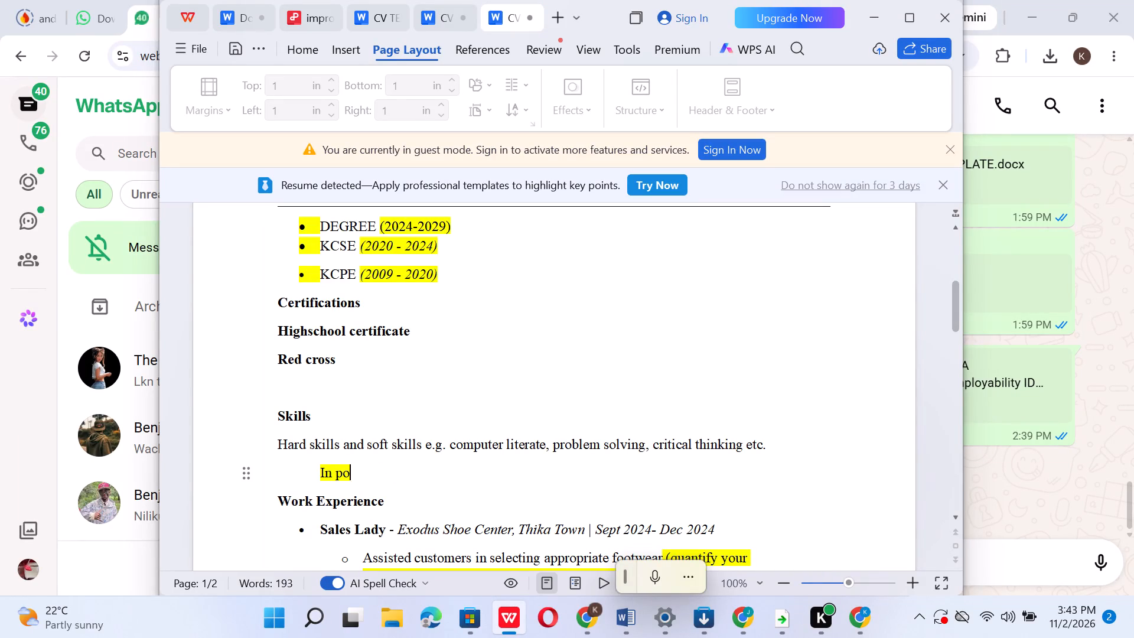
key(BackSpace)
key(BackSpace)
key(BackSpace)
key(BackSpace)
key(BackSpace)
key(BackSpace)
key(BackSpace)
key(BackSpace)
key(BackSpace)
key(BackSpace)
key(BackSpace)
key(BackSpace)
key(BackSpace)
key(BackSpace)
key(BackSpace)
key(BackSpace)
key(BackSpace)
key(BackSpace)
key(BackSpace)
key(BackSpace)
key(BackSpace)
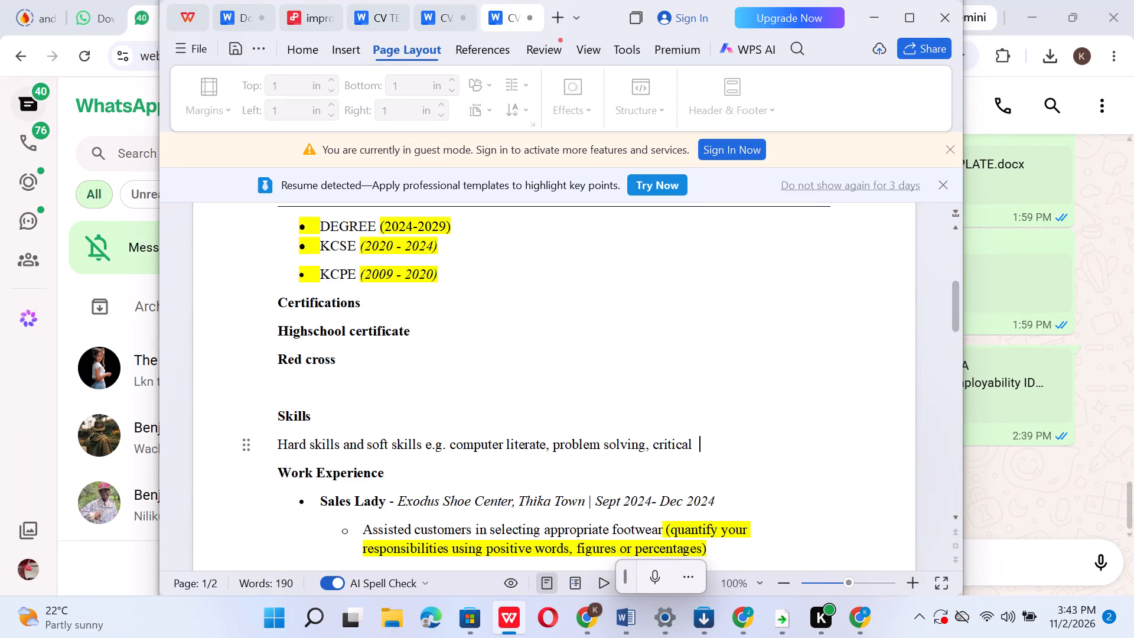
key(BackSpace)
key(BackSpace)
key(BackSpace)
key(BackSpace)
key(BackSpace)
key(BackSpace)
key(BackSpace)
key(BackSpace)
key(BackSpace)
key(BackSpace)
key(BackSpace)
key(BackSpace)
key(BackSpace)
key(BackSpace)
key(BackSpace)
key(BackSpace)
key(BackSpace)
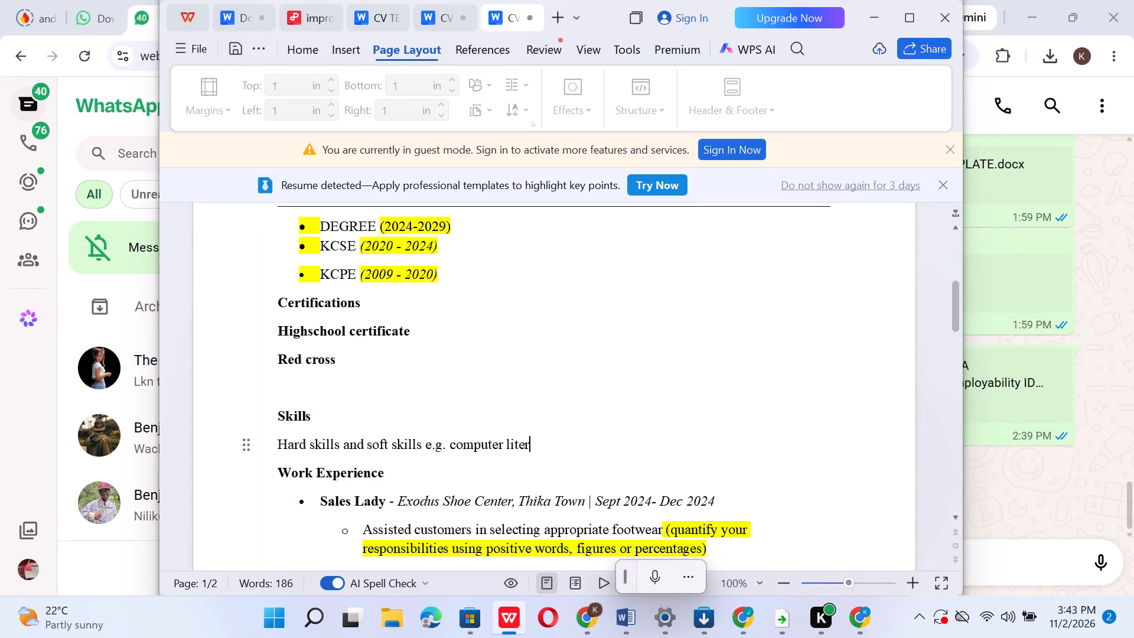
key(BackSpace)
key(BackSpace)
key(BackSpace)
key(BackSpace)
key(BackSpace)
key(BackSpace)
key(BackSpace)
key(BackSpace)
key(BackSpace)
key(BackSpace)
key(BackSpace)
key(BackSpace)
key(BackSpace)
key(BackSpace)
key(BackSpace)
key(BackSpace)
key(BackSpace)
key(BackSpace)
key(BackSpace)
key(BackSpace)
key(BackSpace)
key(BackSpace)
key(BackSpace)
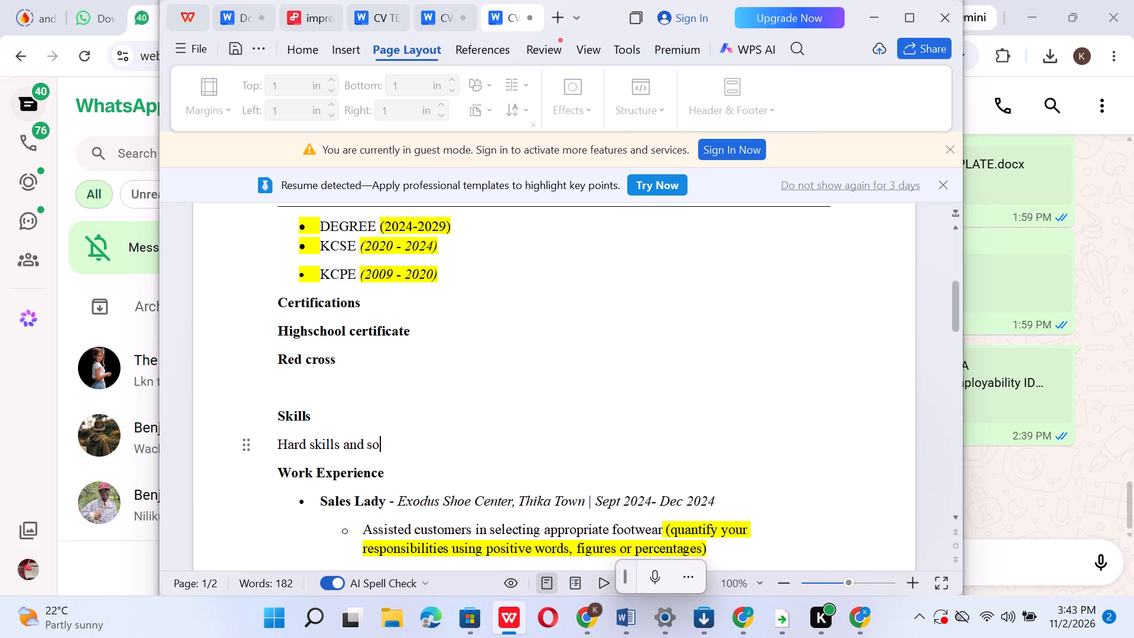
key(BackSpace)
key(BackSpace)
key(BackSpace)
key(BackSpace)
key(BackSpace)
key(BackSpace)
key(BackSpace)
key(BackSpace)
key(BackSpace)
key(BackSpace)
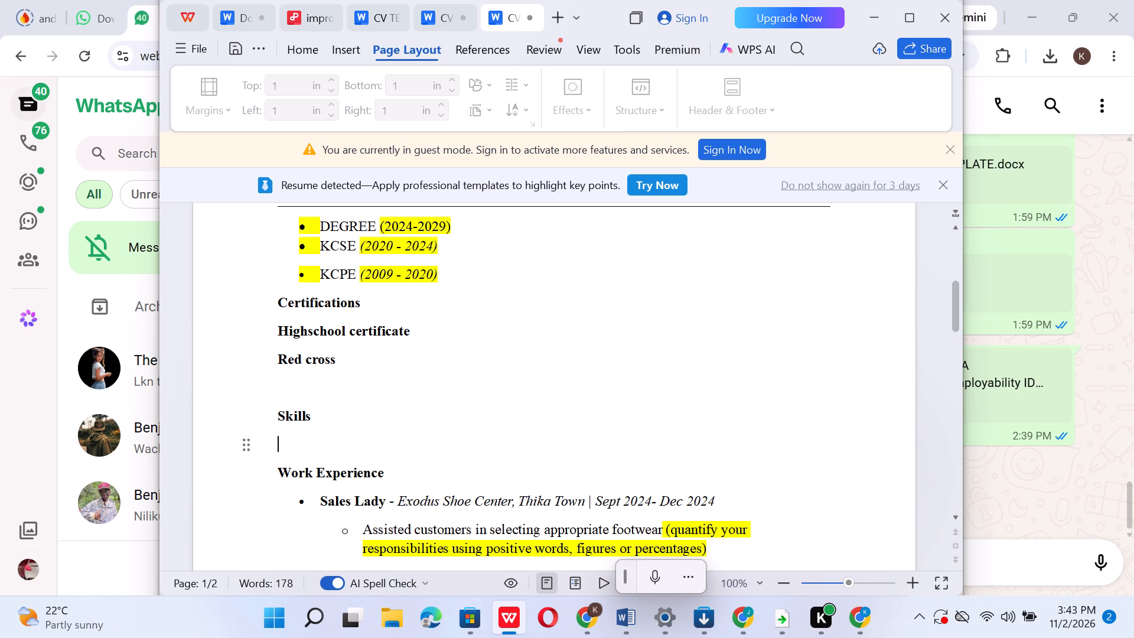
Enter "Soft and hard skills on computer application" on the empty line under the Skills heading.
text(hs)
key(BackSpace)
key(BackSpace)
text(so)
text(ft)
key(n)
key(BackSpace)
key(space)
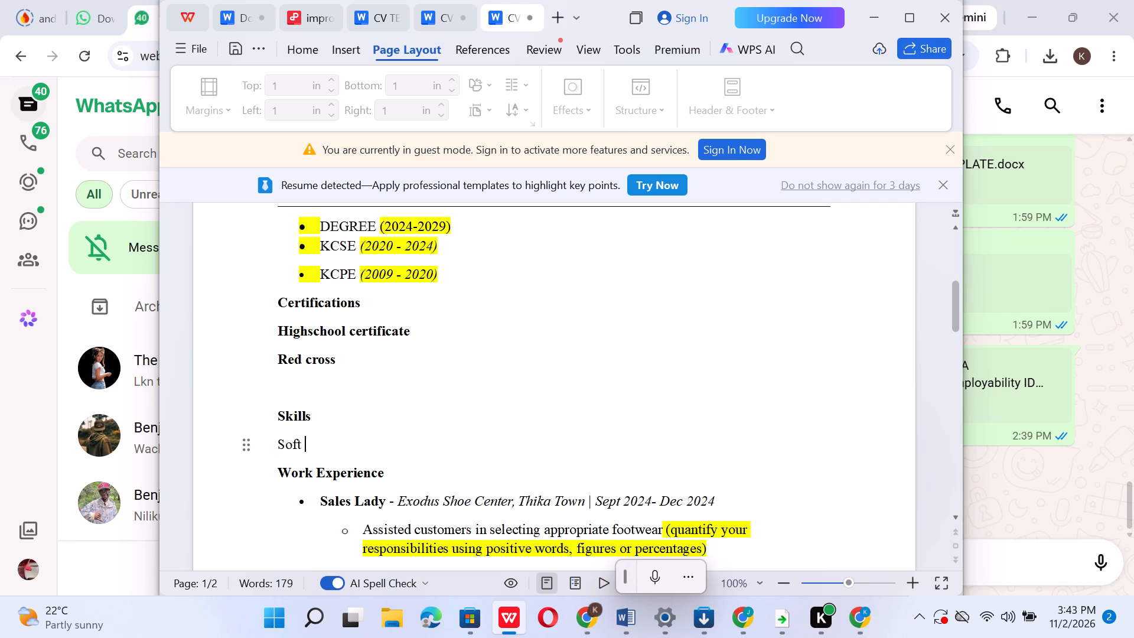
text(and hard skills)
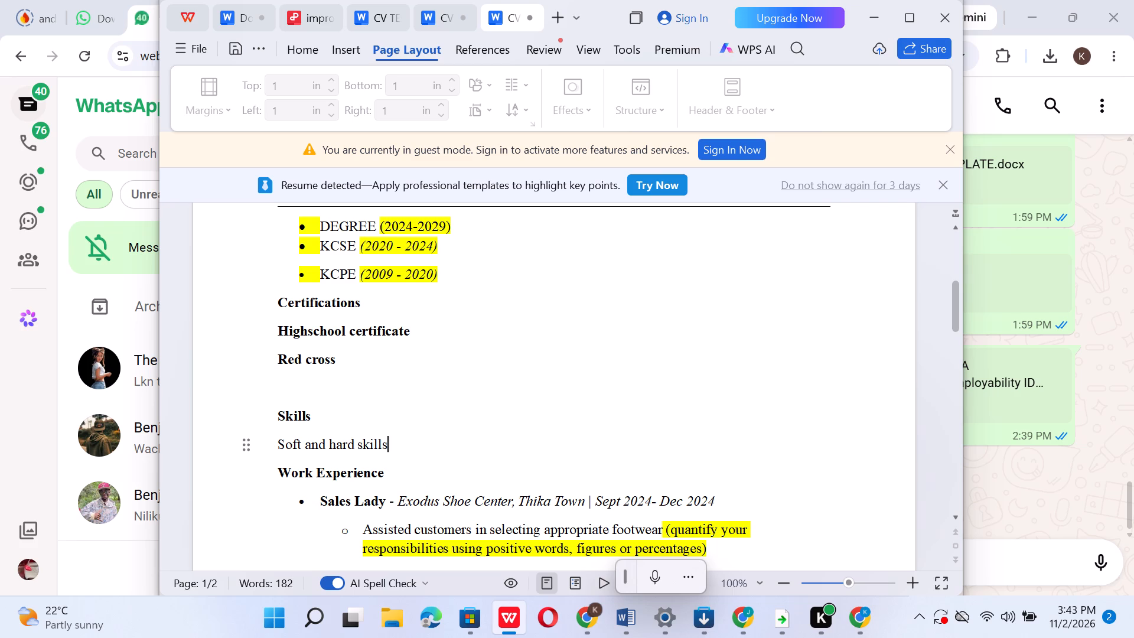
key(space)
text(on)
key(space)
text(comp)
text(uter appolicatu)
key(BackSpace)
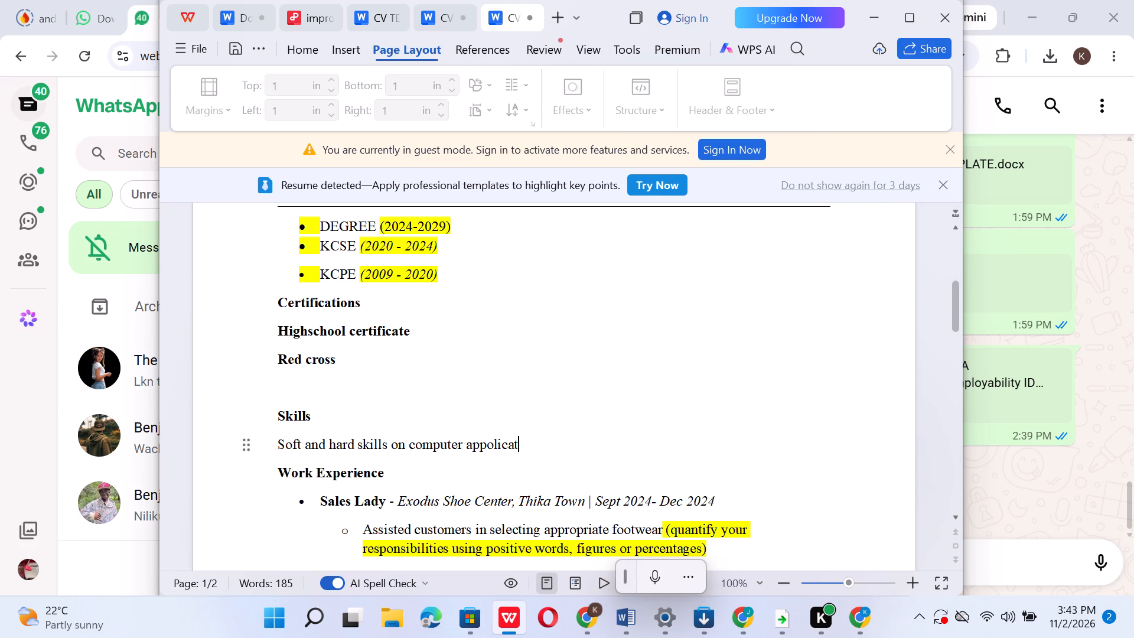
text(ion)
key(BackSpace)
key(BackSpace)
key(BackSpace)
key(BackSpace)
key(BackSpace)
key(BackSpace)
key(BackSpace)
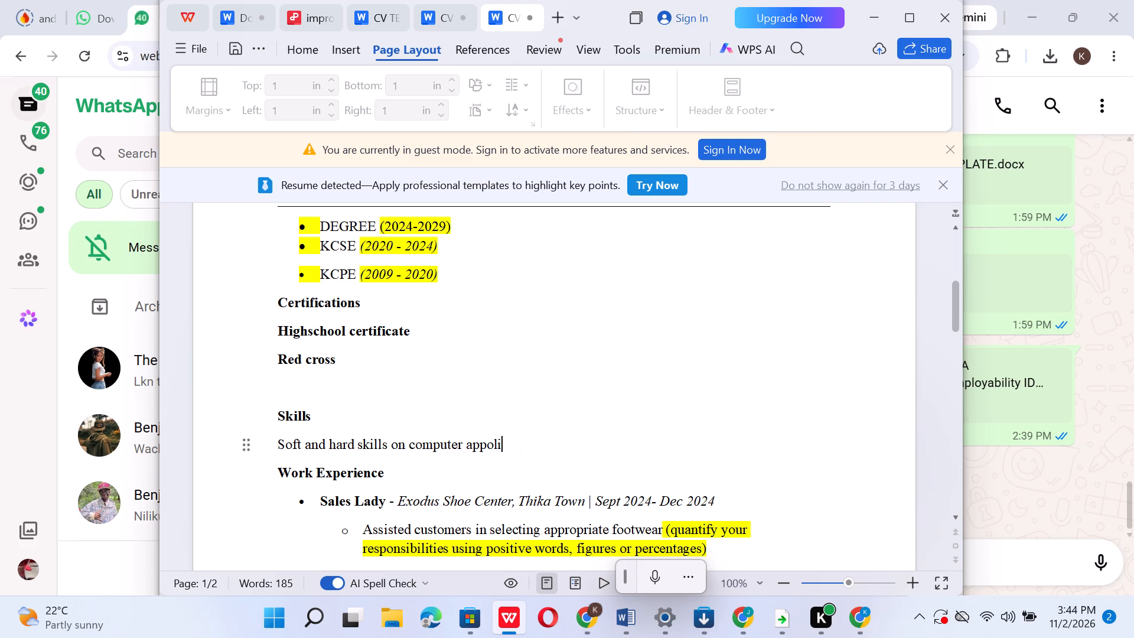
key(BackSpace)
key(BackSpace)
key(BackSpace)
text(pl)
key(i)
text(catin)
key(BackSpace)
text(on)
Add "counseling" on a new line below the computer application skill, using the dictionary suggestion for its spelling.
key(Return)
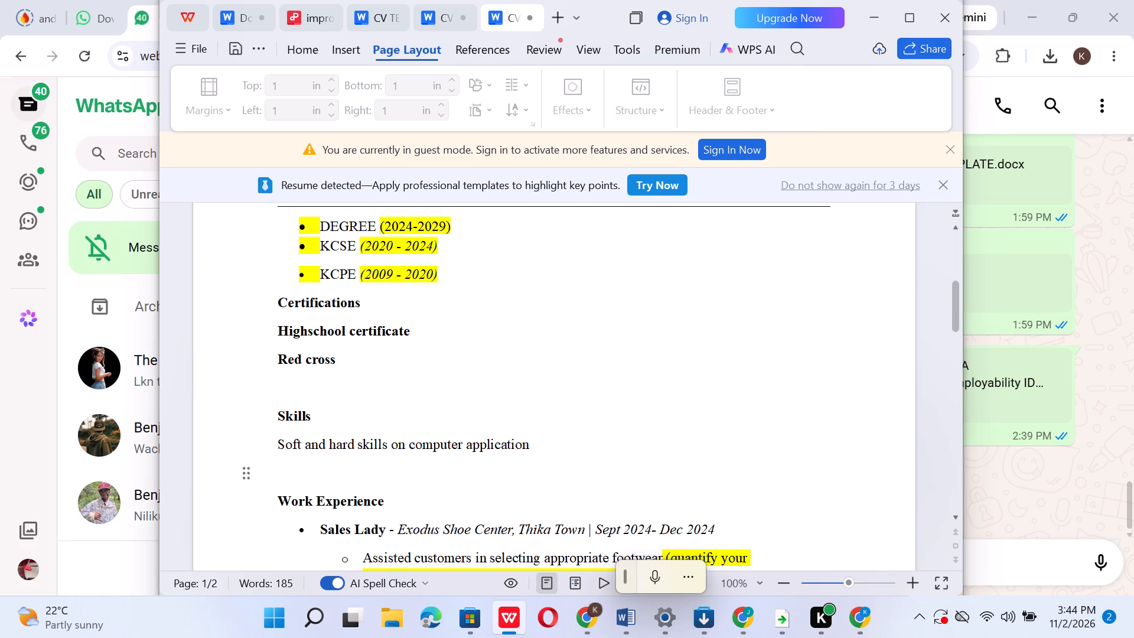
text(counc)
text(eling)
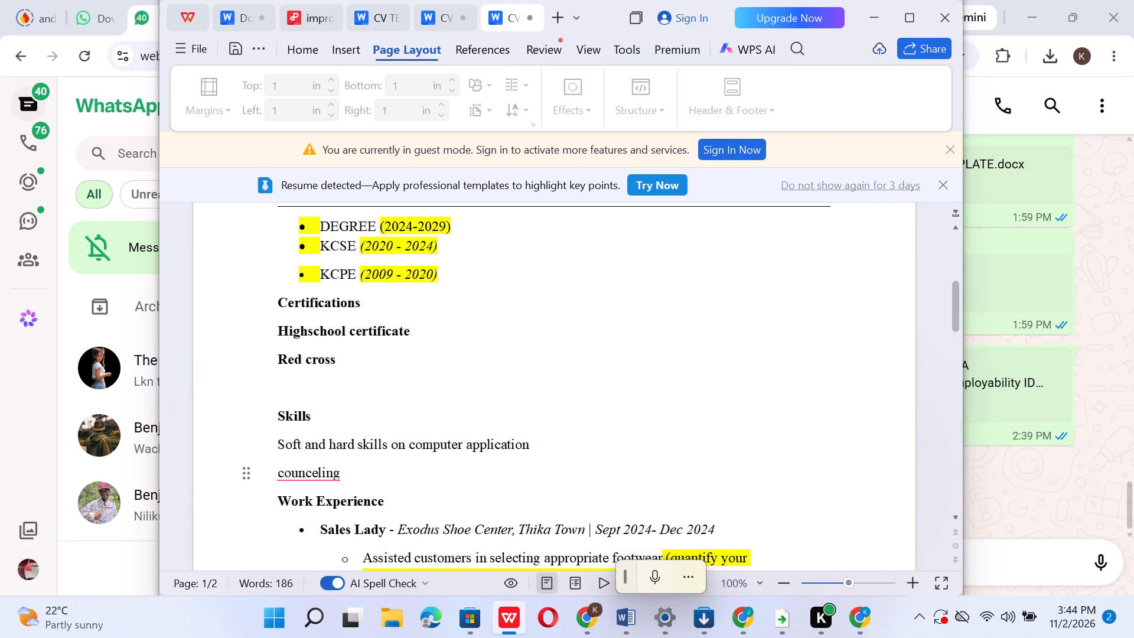
click(331, 474)
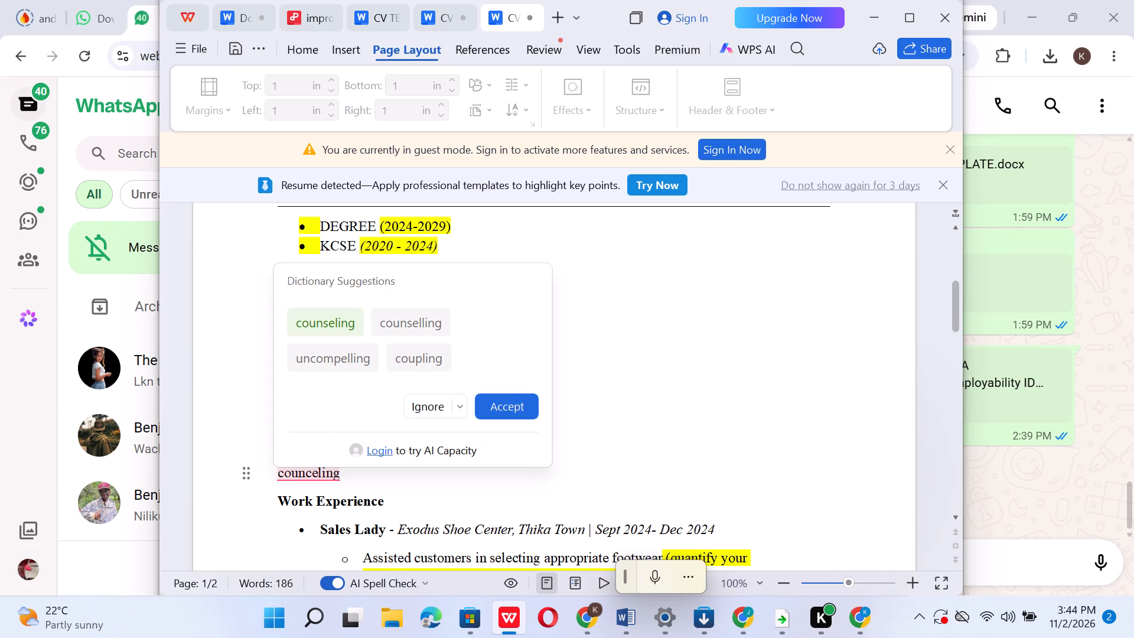
click(325, 322)
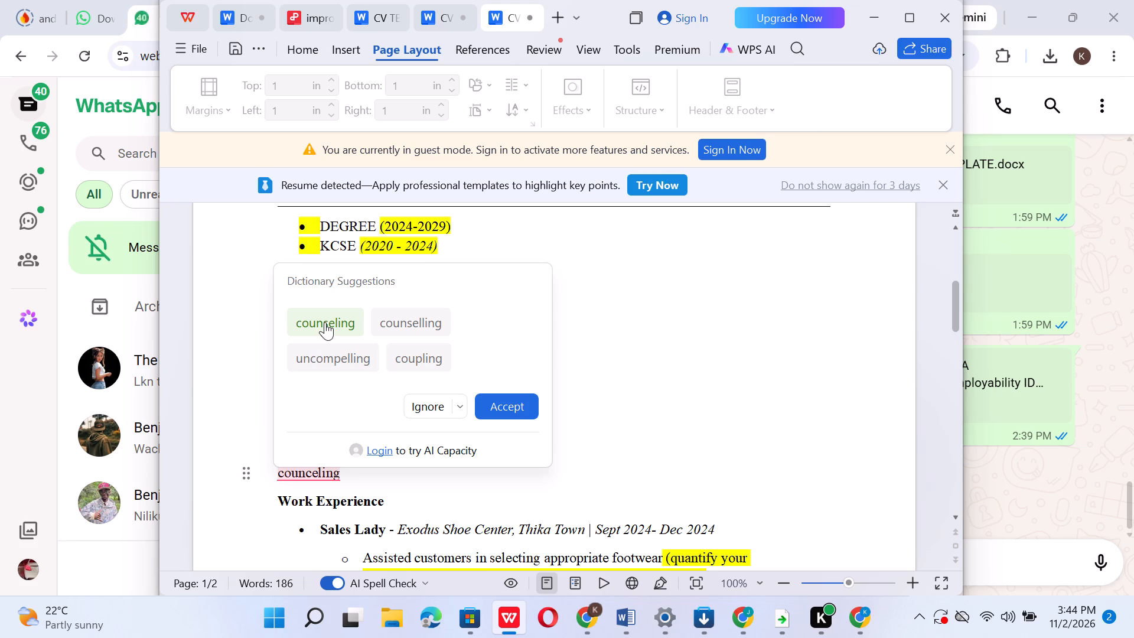
click(419, 324)
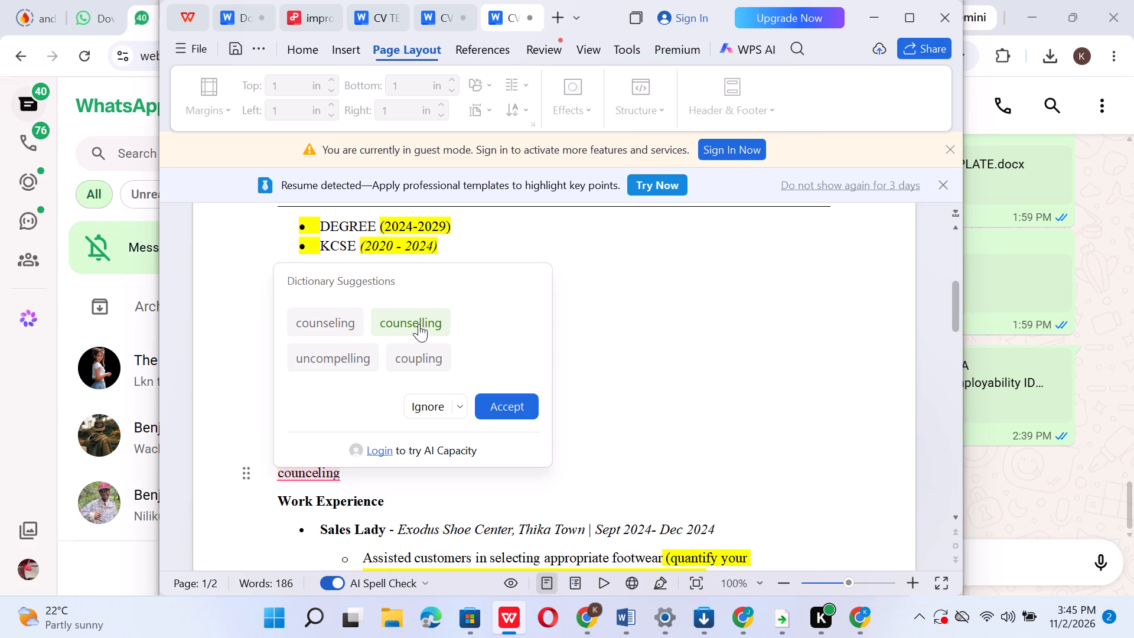
click(419, 324)
click(342, 319)
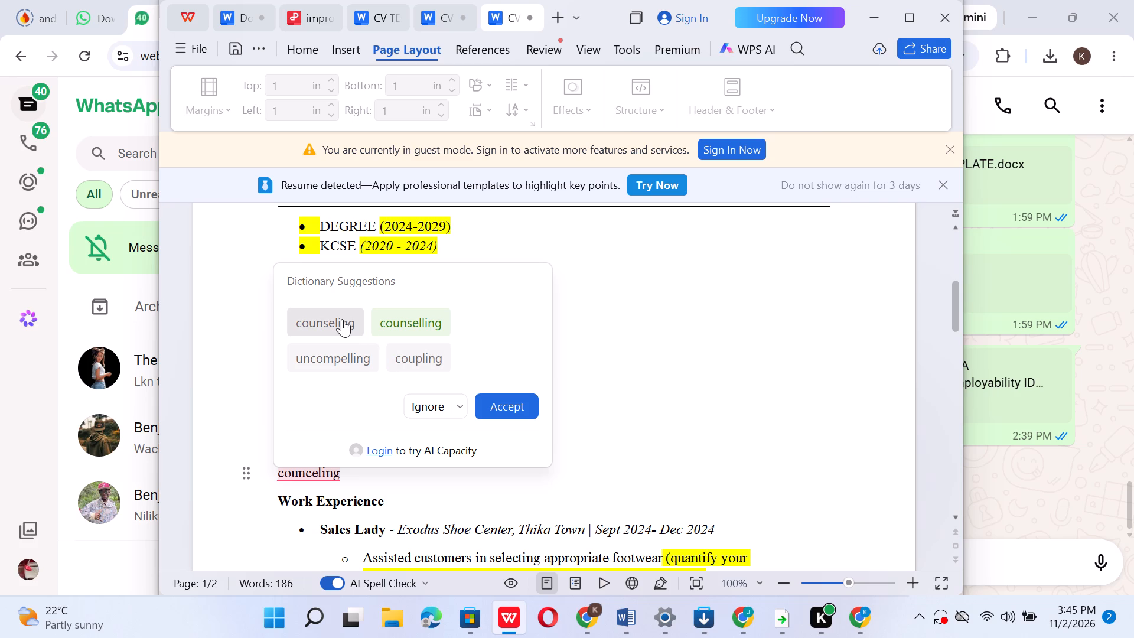
click(342, 319)
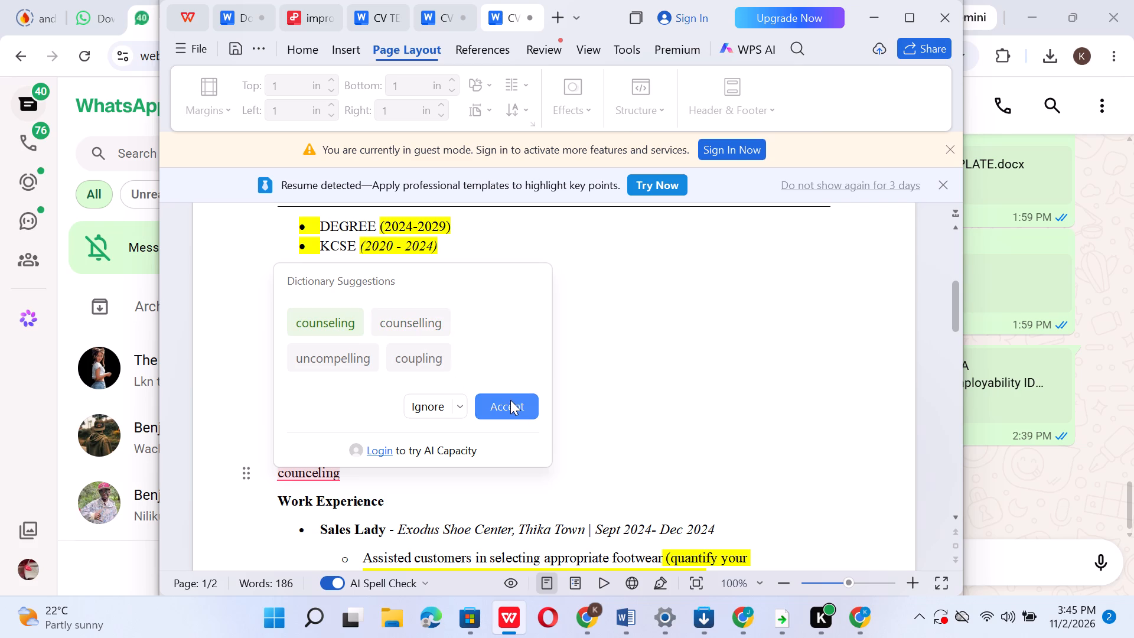
click(510, 401)
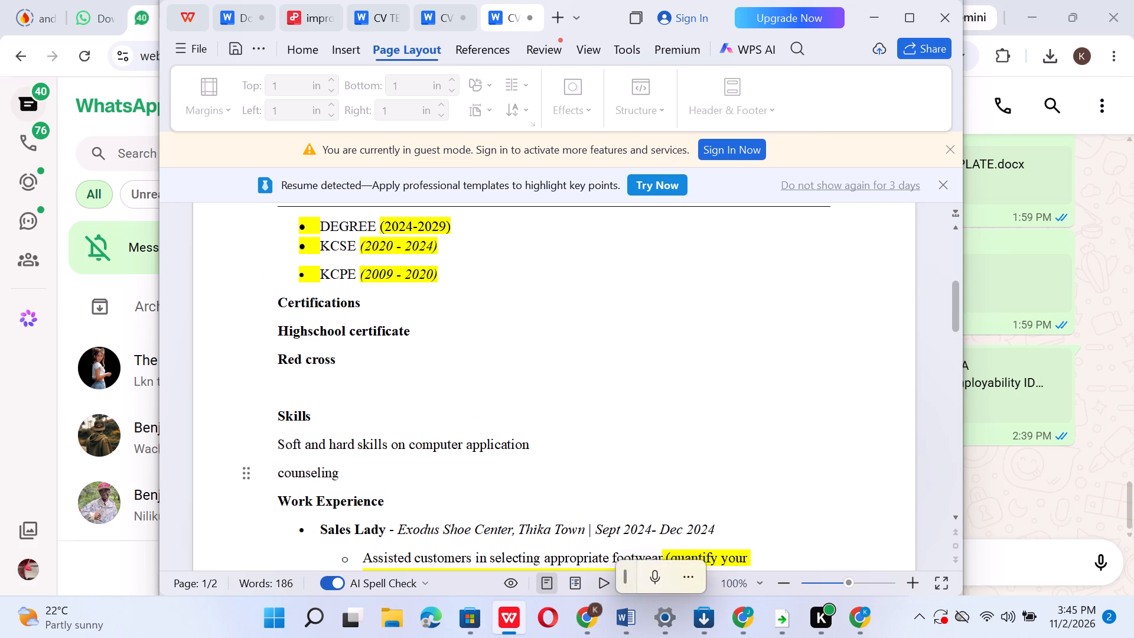
Replace the job title "Sales Lady" in the first Work Experience bullet with "counseling".
scroll(507, 457, down, 3)
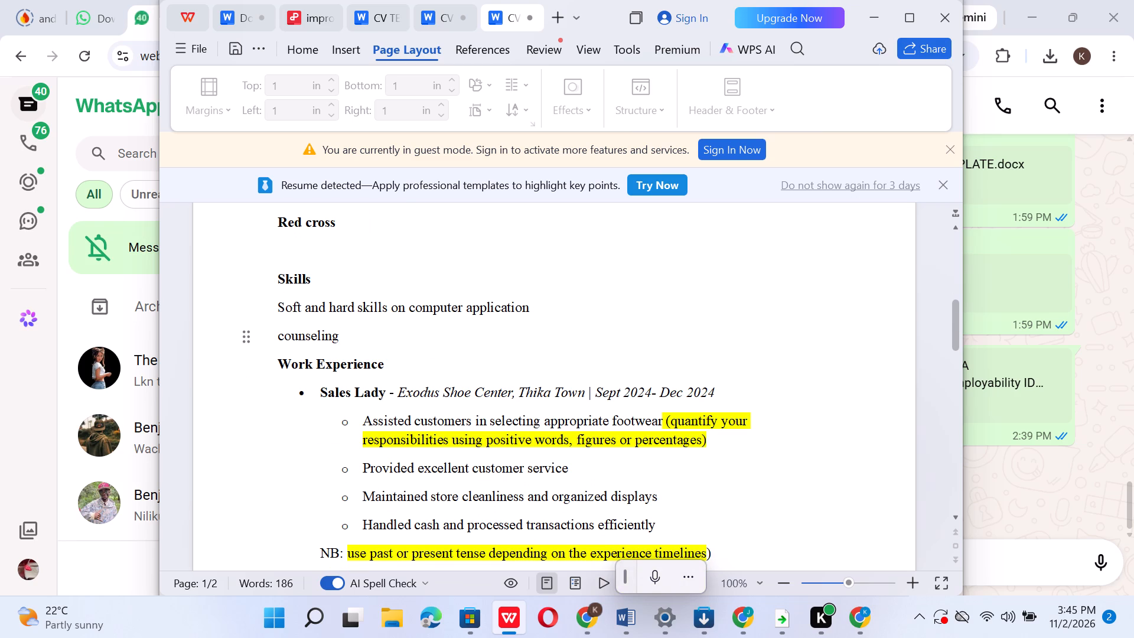
click(386, 389)
key(BackSpace)
key(BackSpace)
key(BackSpace)
key(BackSpace)
key(BackSpace)
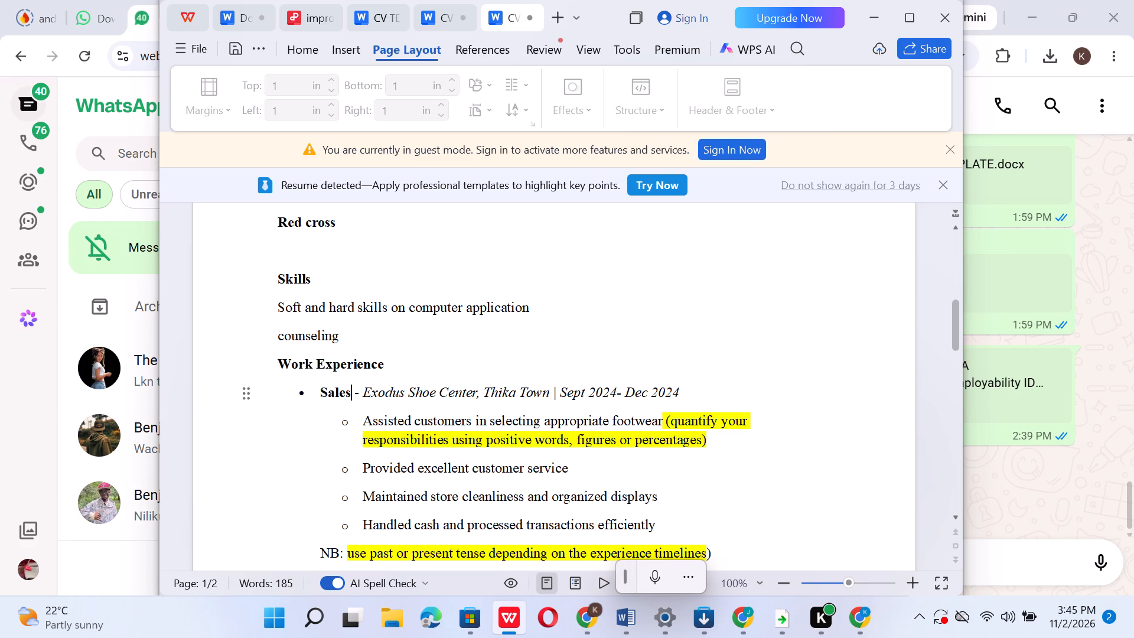
key(BackSpace)
key(BackSpace)
key(BackSpace)
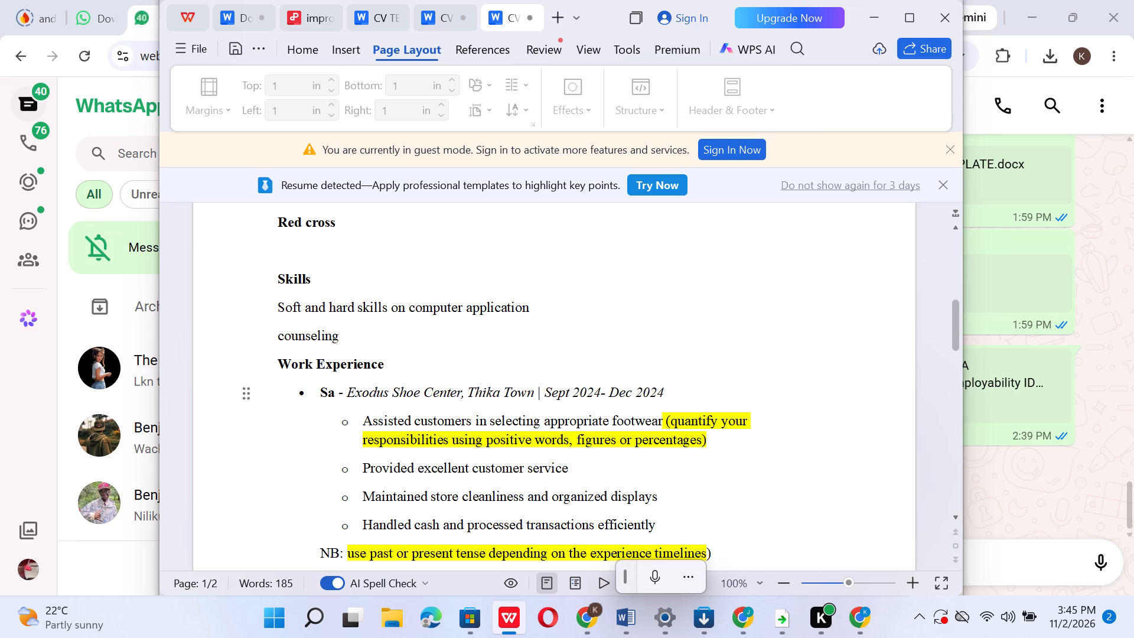
key(BackSpace)
key(BackSpace)
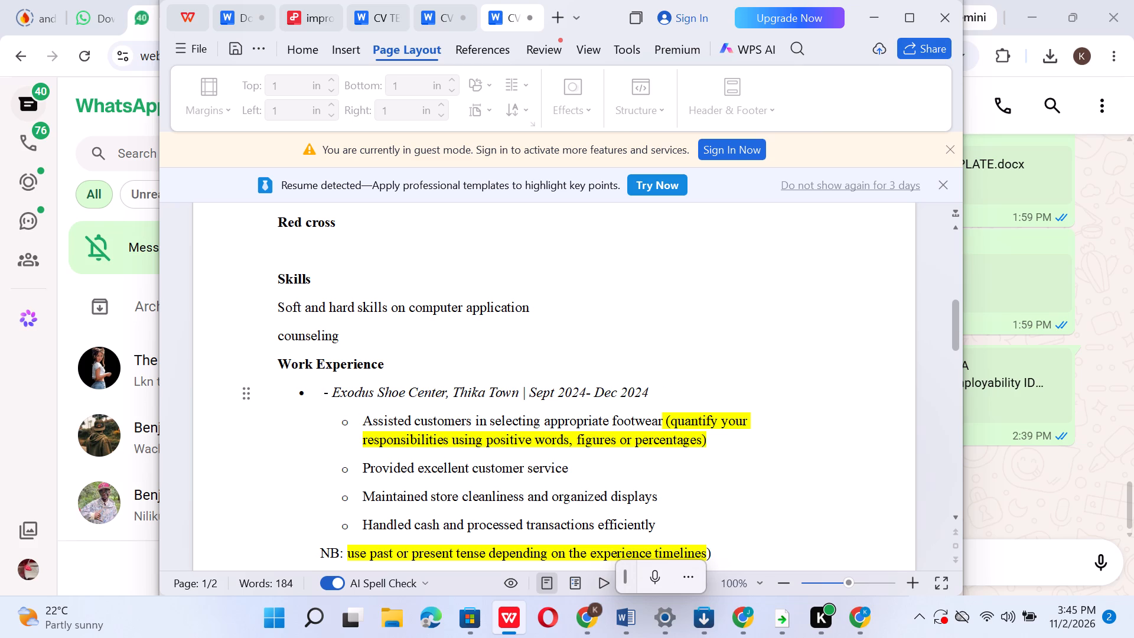
text(th)
key(BackSpace)
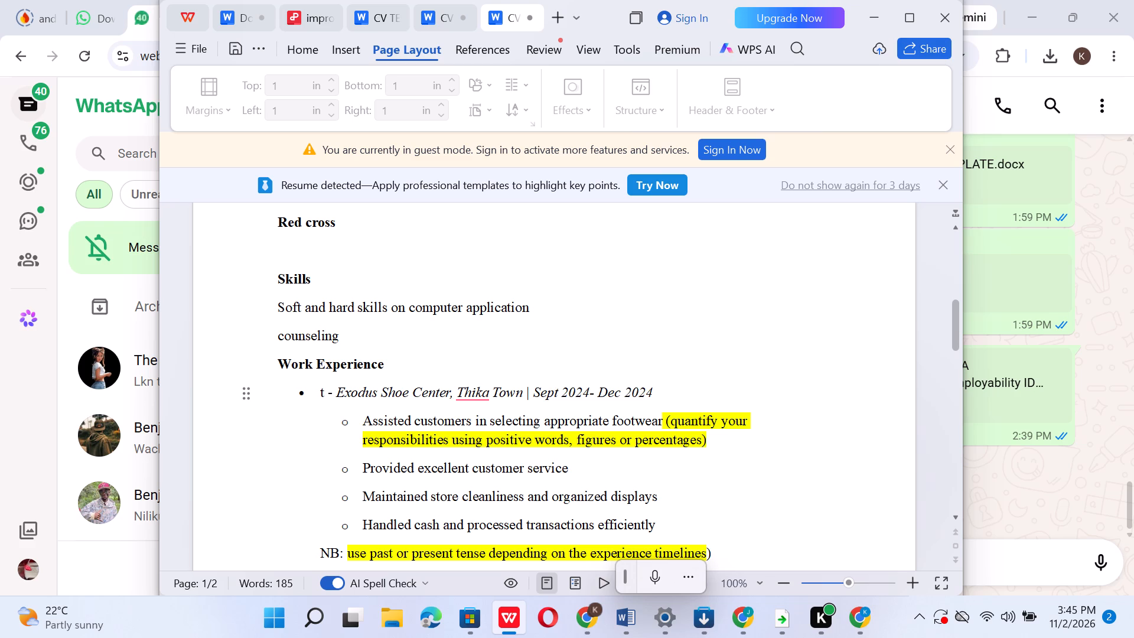
key(BackSpace)
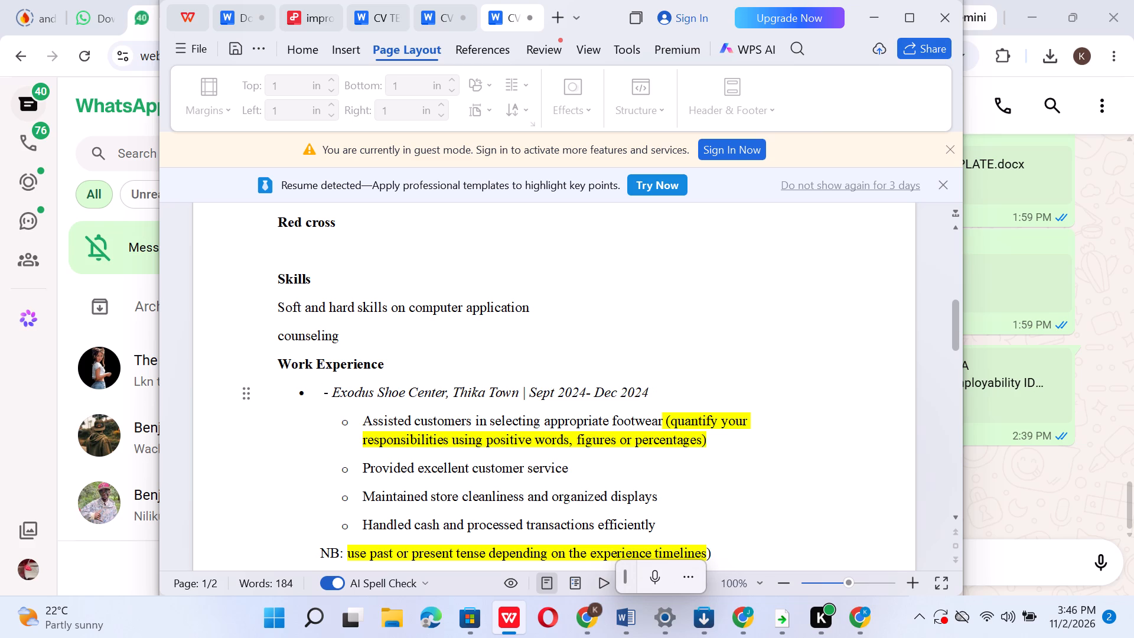
text(cou)
text(nceling)
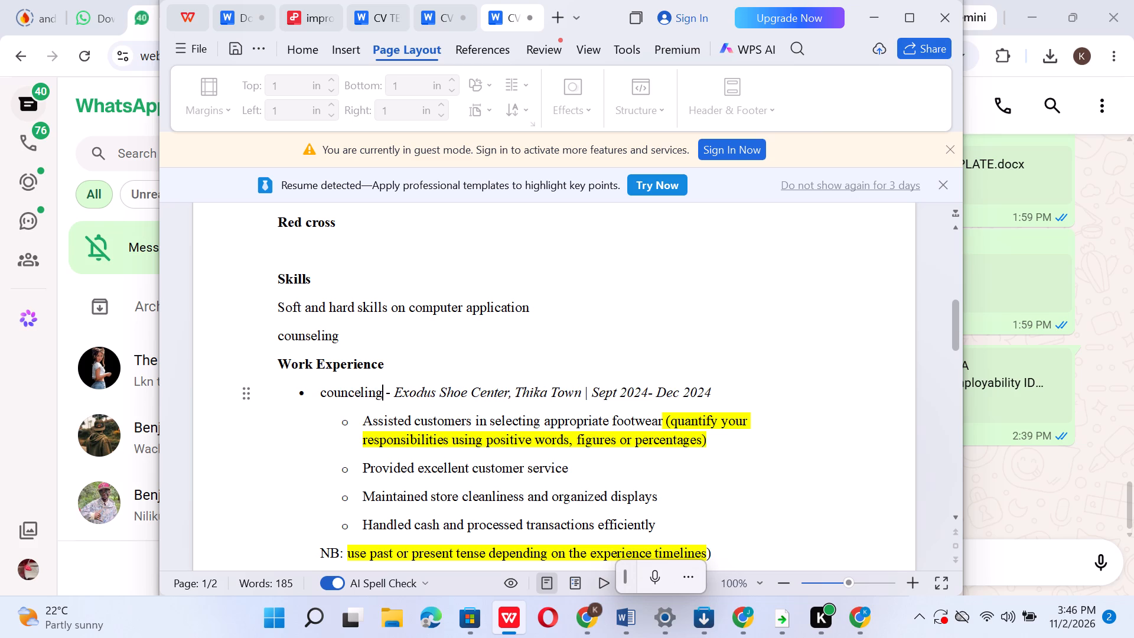
key(BackSpace)
key(BackSpace)
key(BackSpace)
key(BackSpace)
key(BackSpace)
key(BackSpace)
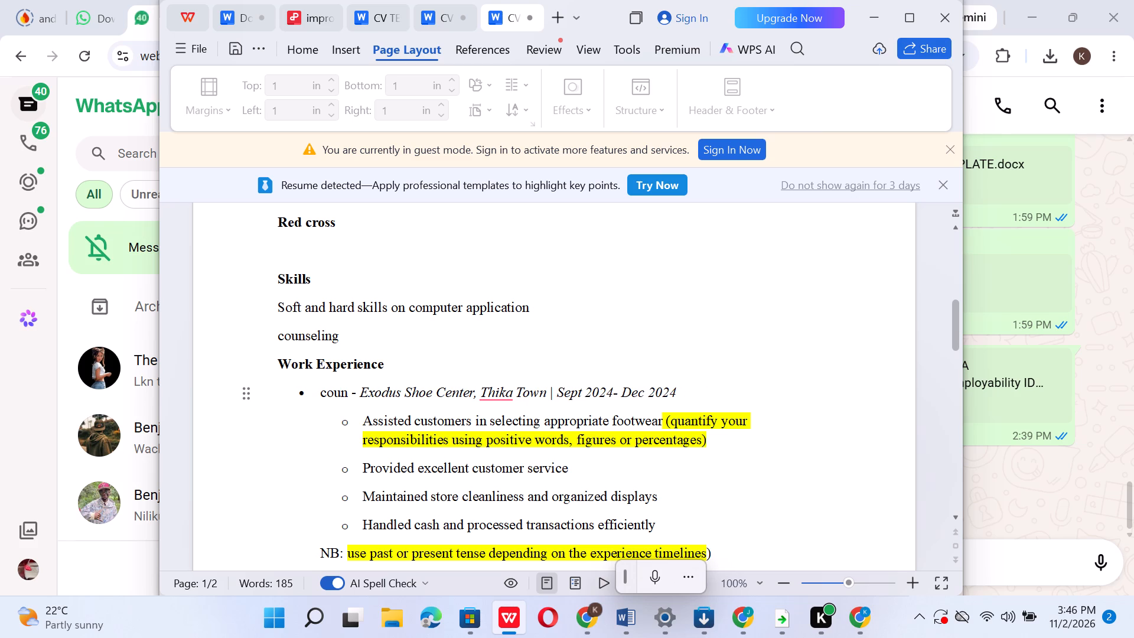
text(seling)
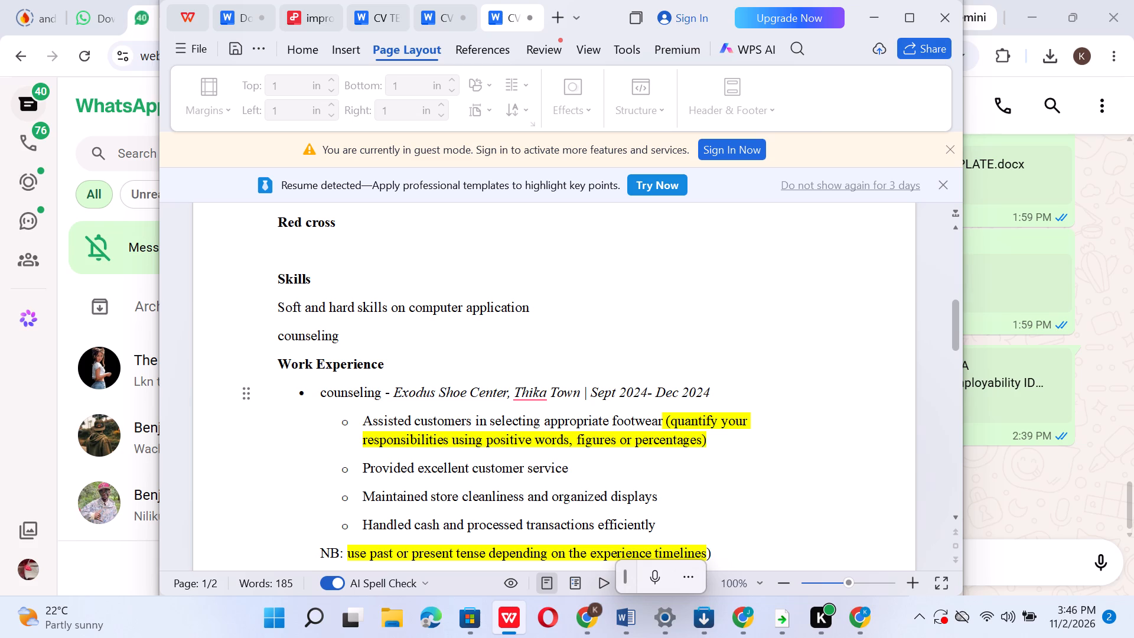
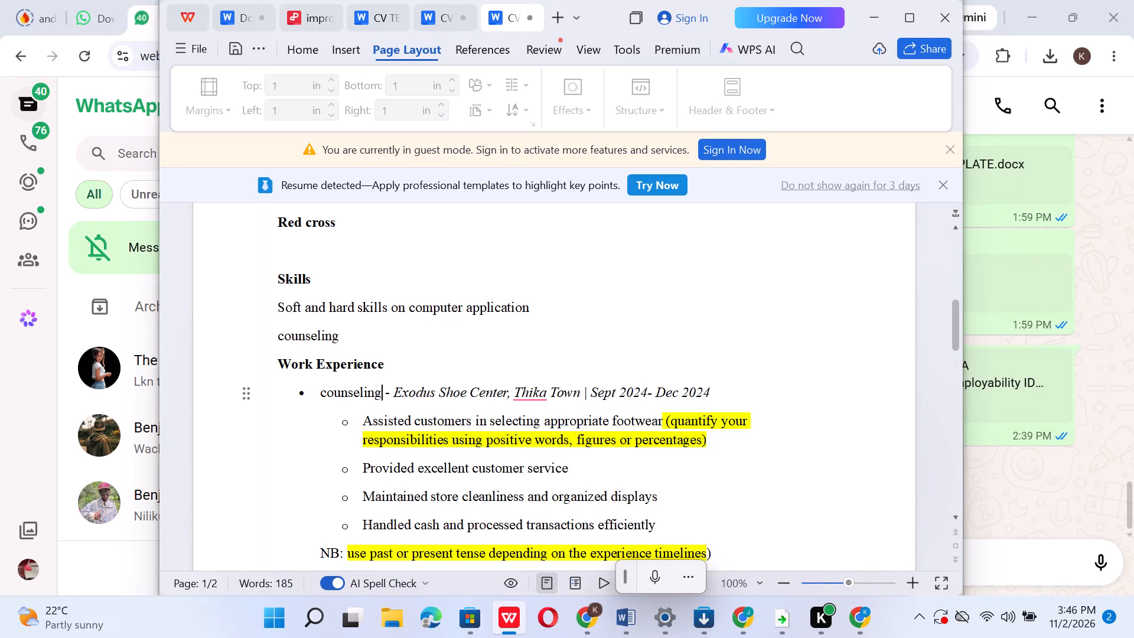
Delete the placeholder employer, location and dates "Exodus Shoe Center, Thika Town | Sept 2024- Dec 2024" after "counseling -" in the first Work Experience bullet.
click(713, 391)
key(BackSpace)
key(BackSpace)
key(BackSpace)
key(BackSpace)
key(BackSpace)
key(BackSpace)
key(BackSpace)
key(BackSpace)
key(BackSpace)
key(BackSpace)
key(BackSpace)
key(BackSpace)
key(BackSpace)
key(BackSpace)
key(BackSpace)
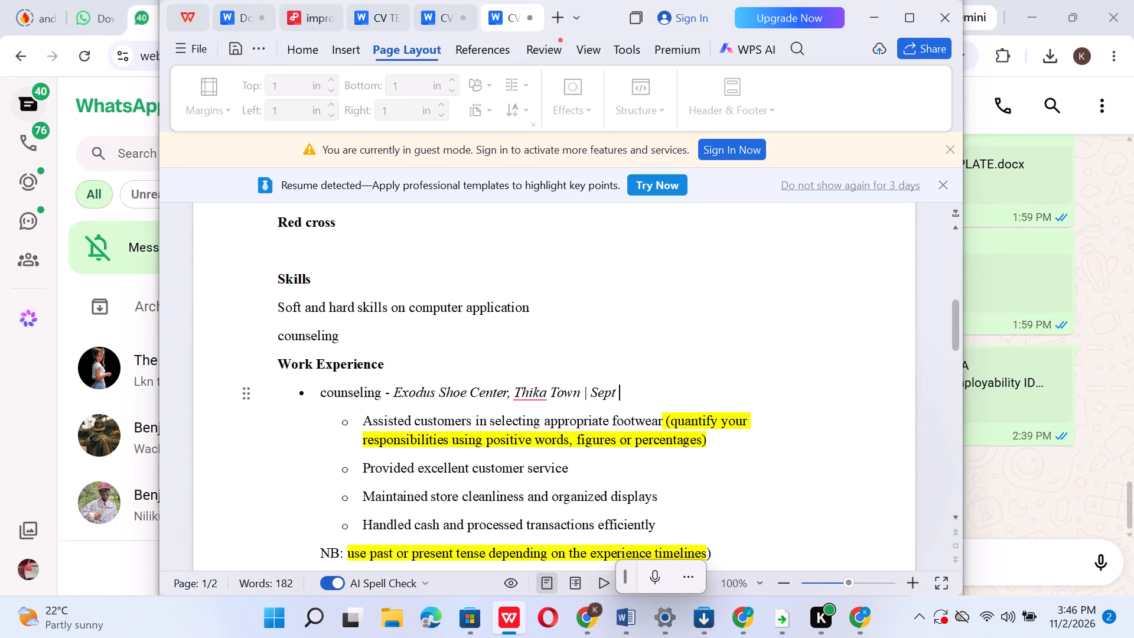
key(BackSpace)
key(BackSpace)
key(BackSpace)
key(BackSpace)
key(BackSpace)
key(BackSpace)
key(BackSpace)
key(BackSpace)
key(BackSpace)
key(BackSpace)
key(BackSpace)
key(BackSpace)
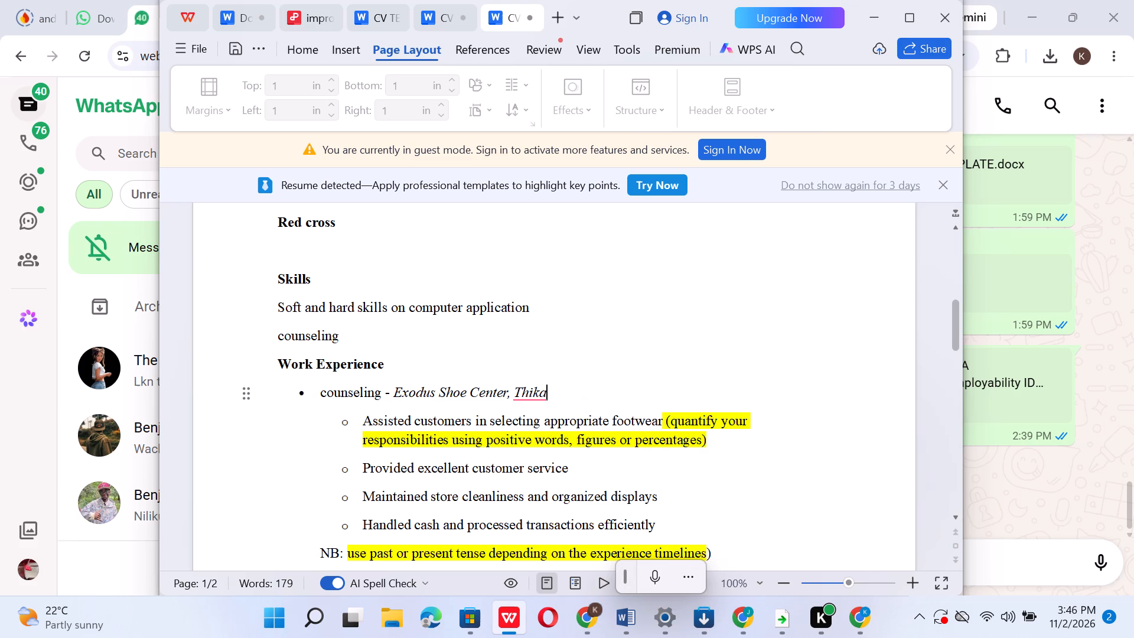
key(BackSpace)
key(BackSpace)
key(BackSpace)
key(BackSpace)
key(BackSpace)
key(BackSpace)
key(BackSpace)
key(BackSpace)
key(BackSpace)
key(BackSpace)
key(BackSpace)
key(BackSpace)
key(BackSpace)
key(BackSpace)
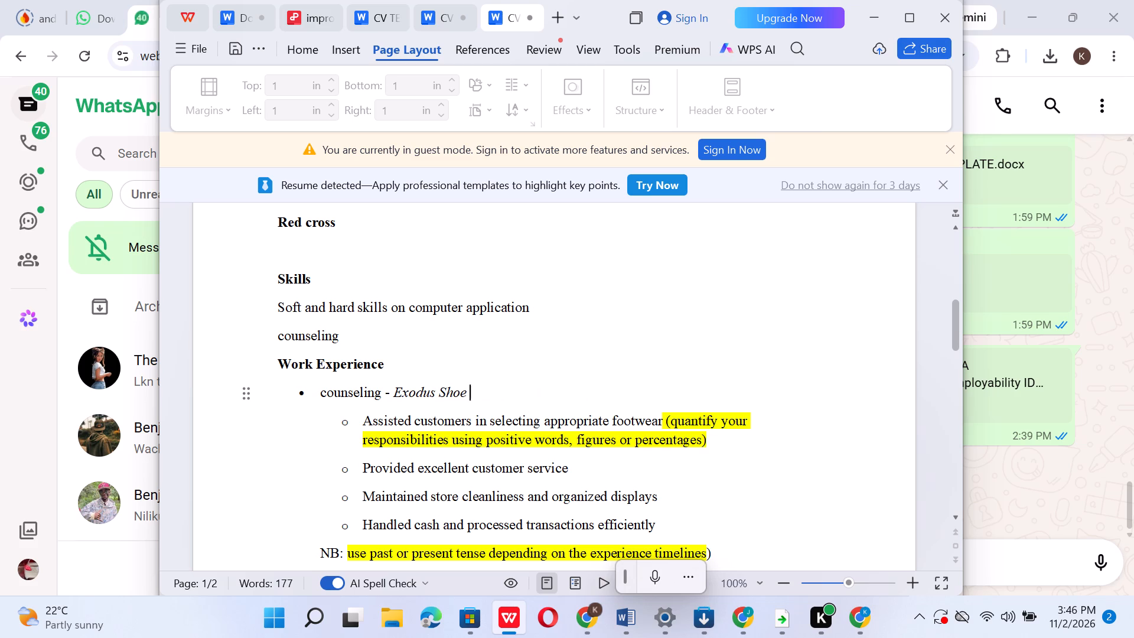
key(BackSpace)
key(BackSpace)
key(BackSpace)
key(BackSpace)
key(BackSpace)
key(BackSpace)
key(BackSpace)
key(BackSpace)
key(BackSpace)
key(BackSpace)
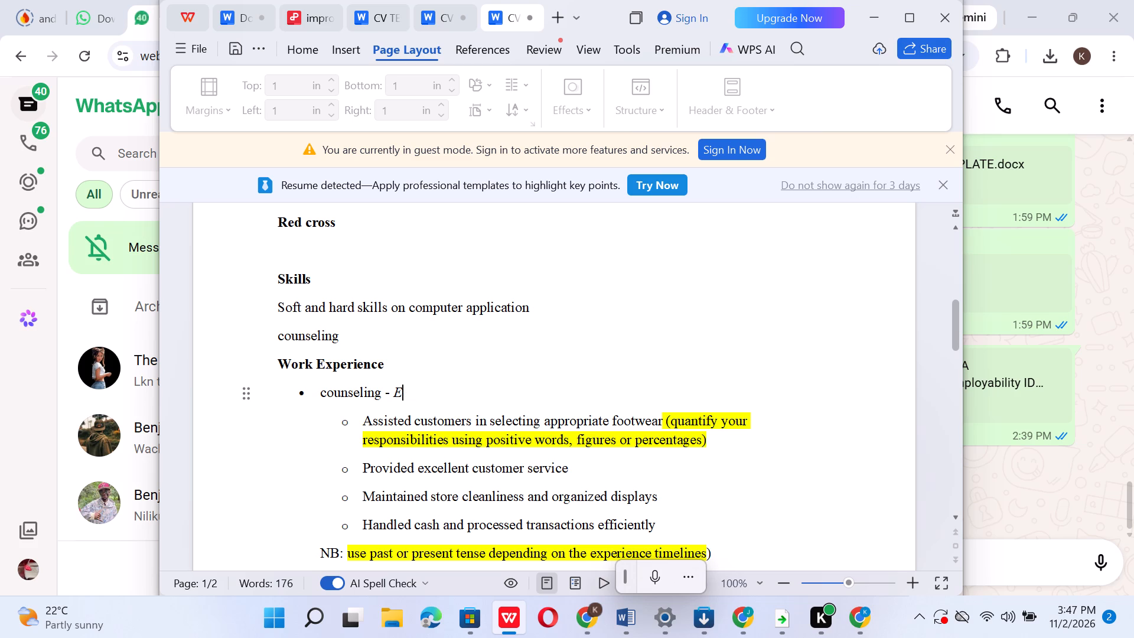
key(BackSpace)
Enter "St. Marks boys cheranganyi" as the workplace after "counseling -" in the first Work Experience bullet.
text(ST)
key(BackSpace)
key(t)
key(period)
text(arkd)
key(BackSpace)
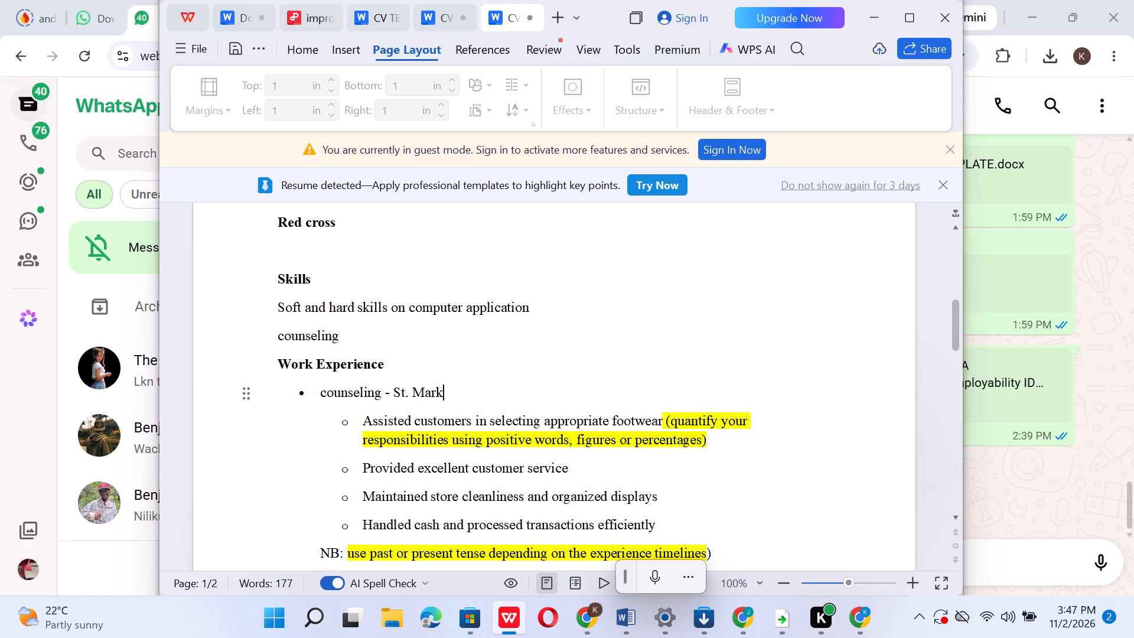
text(s)
key(space)
text(boys)
key(space)
text(che)
text(ran)
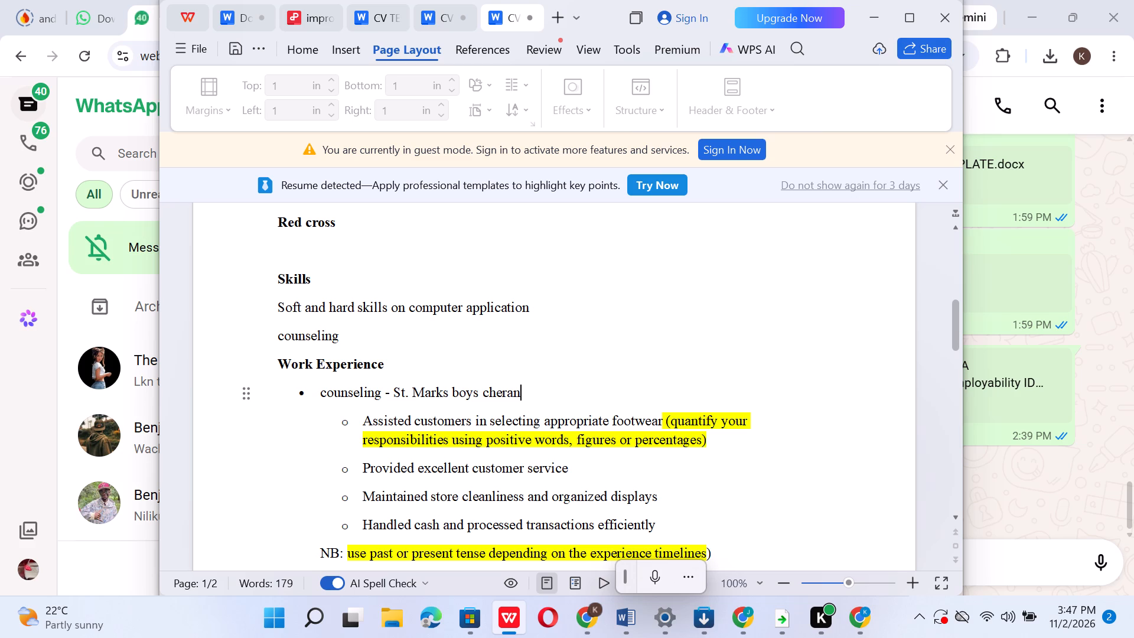
text(ganyu)
key(BackSpace)
key(i)
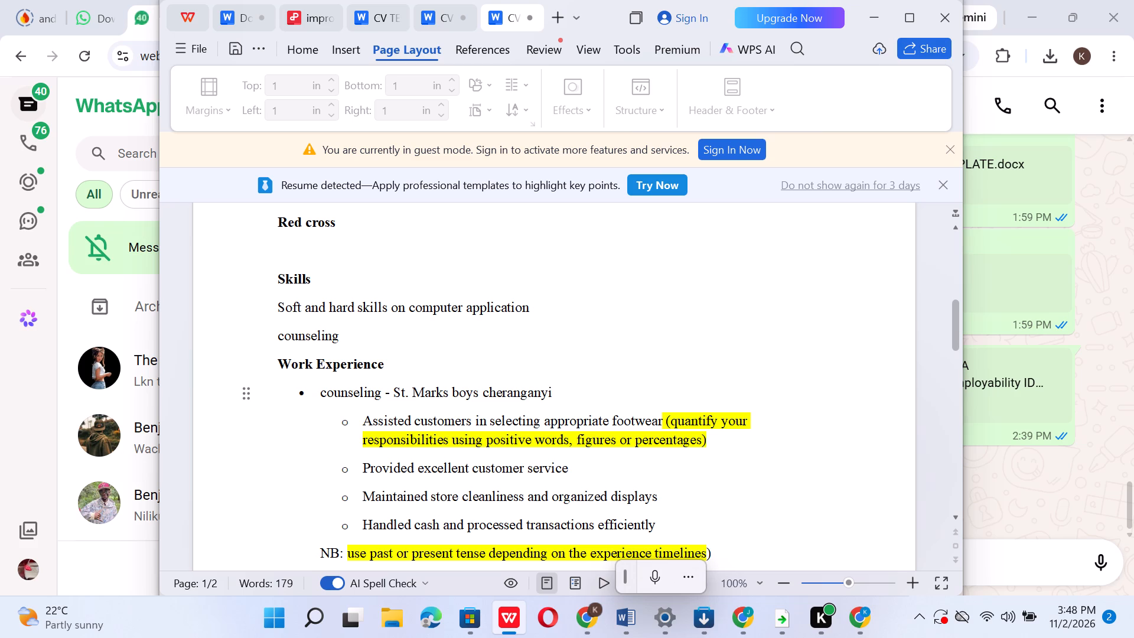
Add the year 2024 at the end of the counseling entry, after the workplace name.
click(713, 391)
key(space)
text(20)
key(2)
text(44)
key(BackSpace)
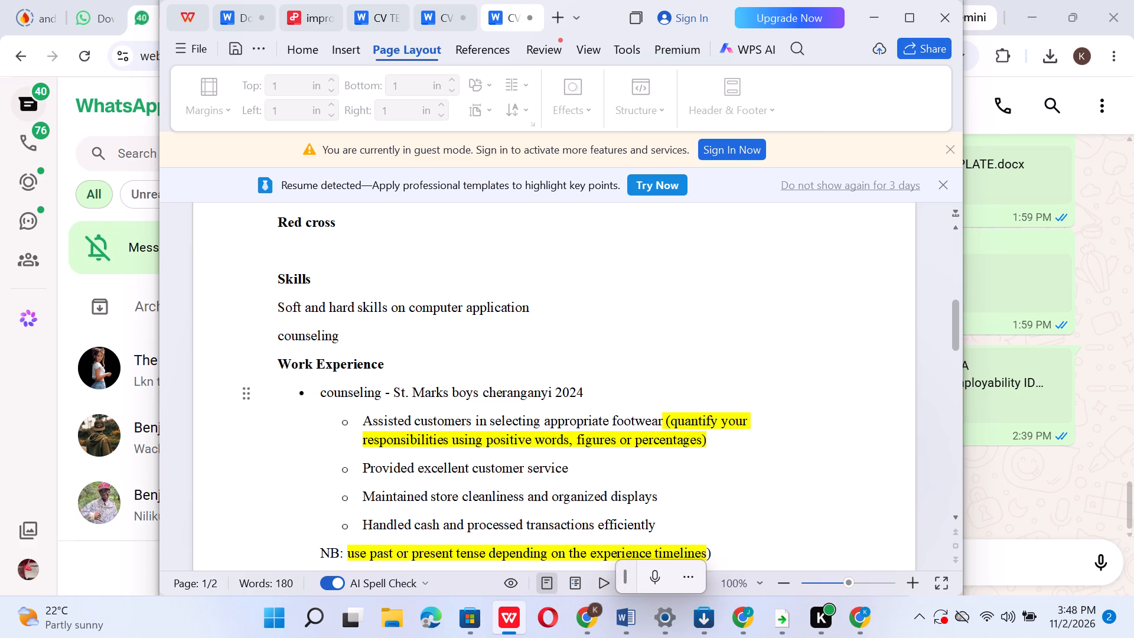
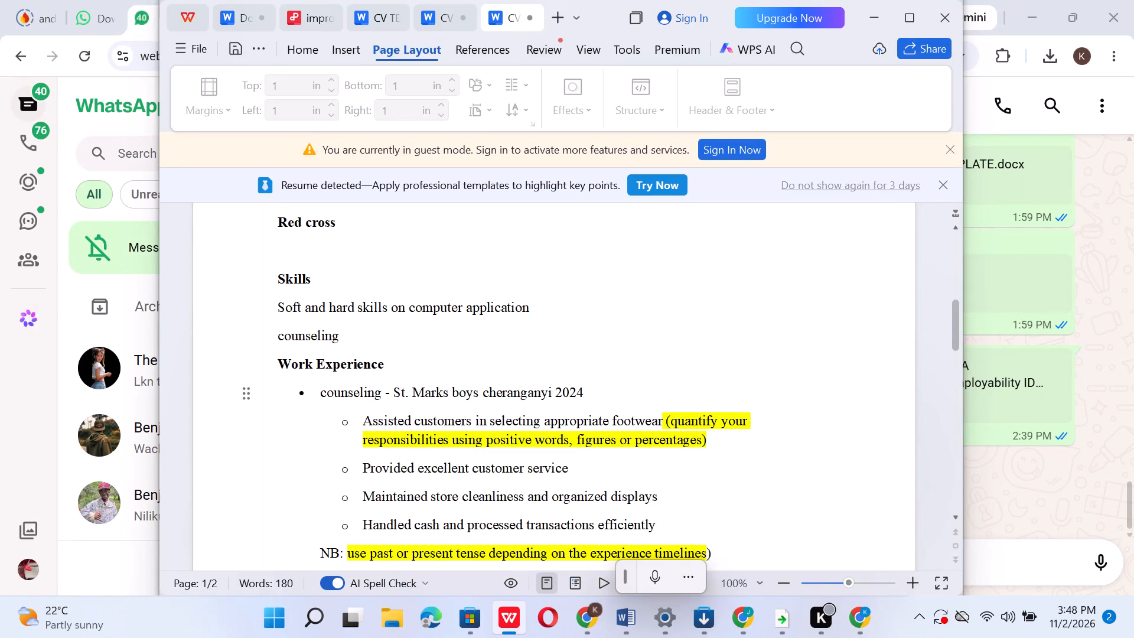
Delete the placeholder duty "Handled cash and processed transactions efficiently" from the fourth sub-bullet under the counseling entry, keeping the bullet.
scroll(709, 445, down, 1)
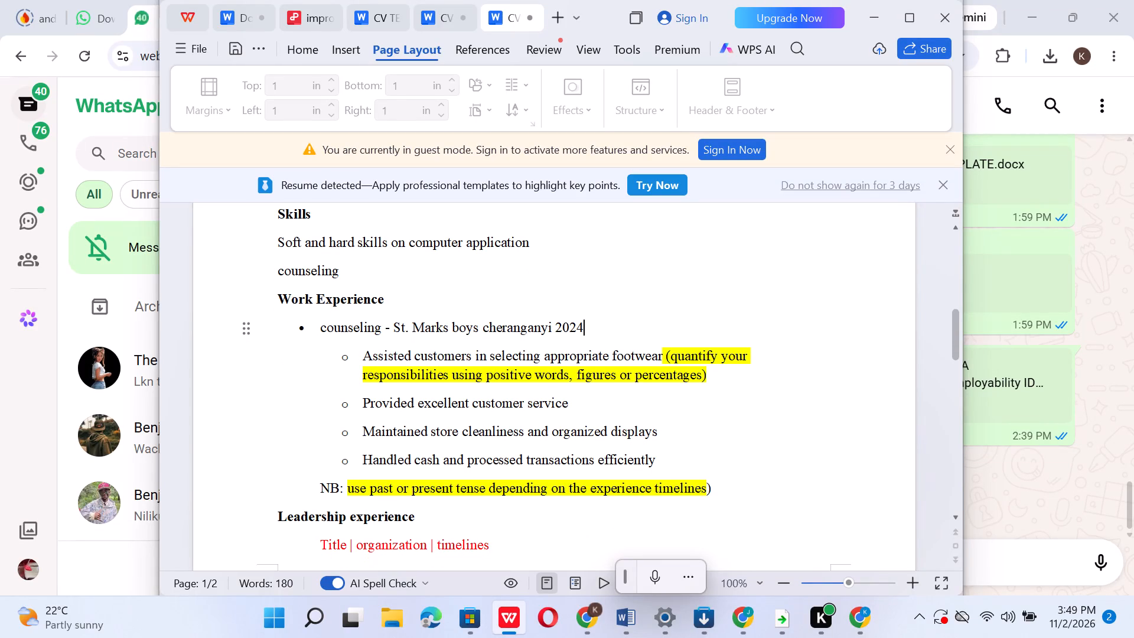
click(656, 454)
key(BackSpace)
key(BackSpace)
key(BackSpace)
key(BackSpace)
key(BackSpace)
key(BackSpace)
key(BackSpace)
key(BackSpace)
key(BackSpace)
key(BackSpace)
key(BackSpace)
key(BackSpace)
key(BackSpace)
key(BackSpace)
key(BackSpace)
key(BackSpace)
key(BackSpace)
key(BackSpace)
key(BackSpace)
key(BackSpace)
key(BackSpace)
key(BackSpace)
key(BackSpace)
key(BackSpace)
key(BackSpace)
key(BackSpace)
key(BackSpace)
key(BackSpace)
key(BackSpace)
key(BackSpace)
key(BackSpace)
key(BackSpace)
key(BackSpace)
key(BackSpace)
key(BackSpace)
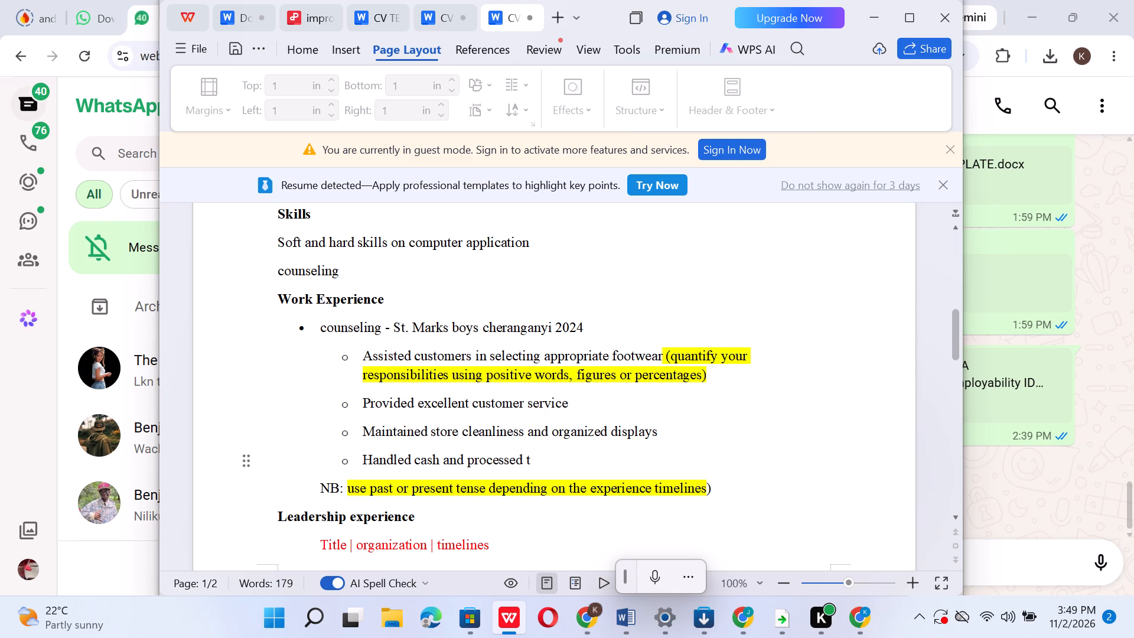
key(BackSpace)
key(BackSpace)
key(BackSpace)
key(BackSpace)
key(BackSpace)
key(BackSpace)
key(BackSpace)
key(BackSpace)
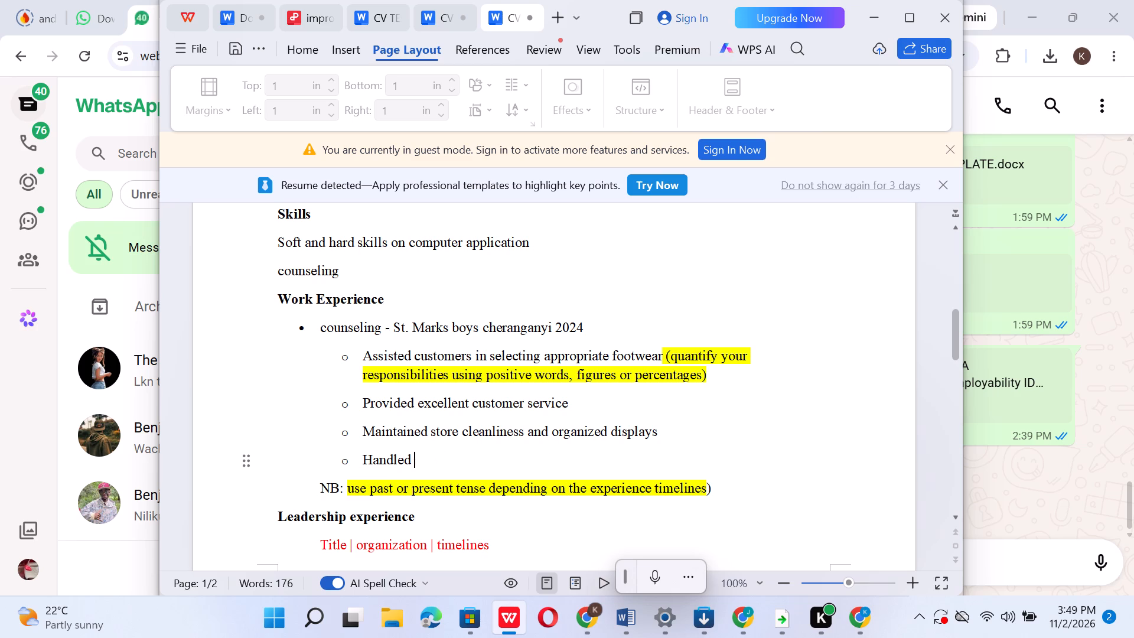
key(BackSpace)
key(BackSpace)
key(BackSpace)
key(BackSpace)
key(BackSpace)
key(BackSpace)
key(BackSpace)
key(BackSpace)
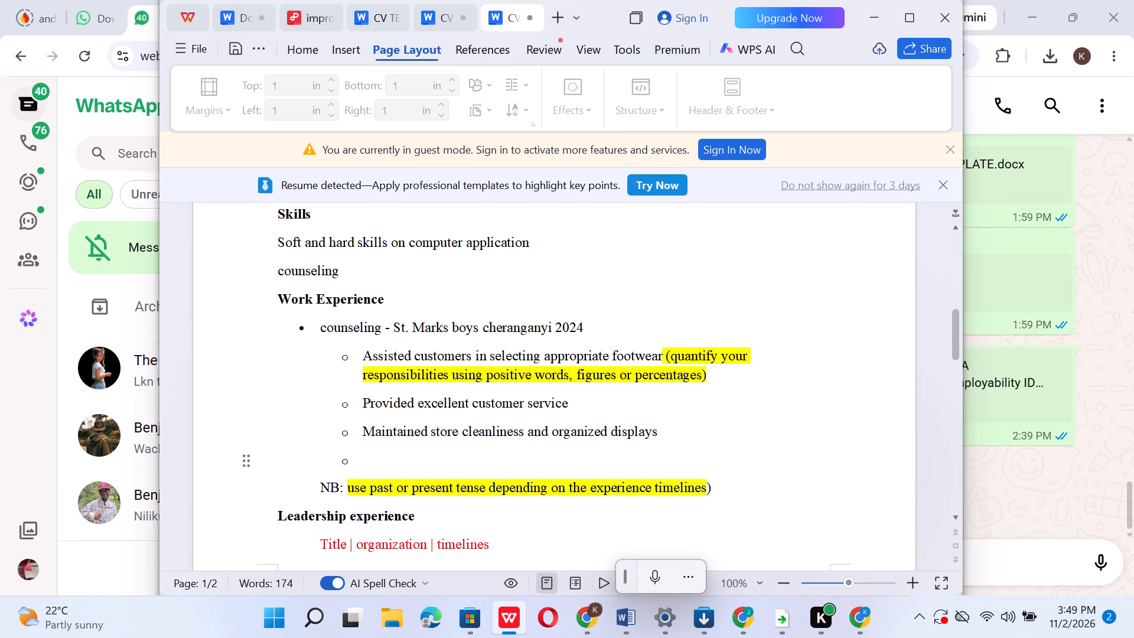
Enter "Help student coupe up with stress" as the fourth duty under the counseling entry.
text(he)
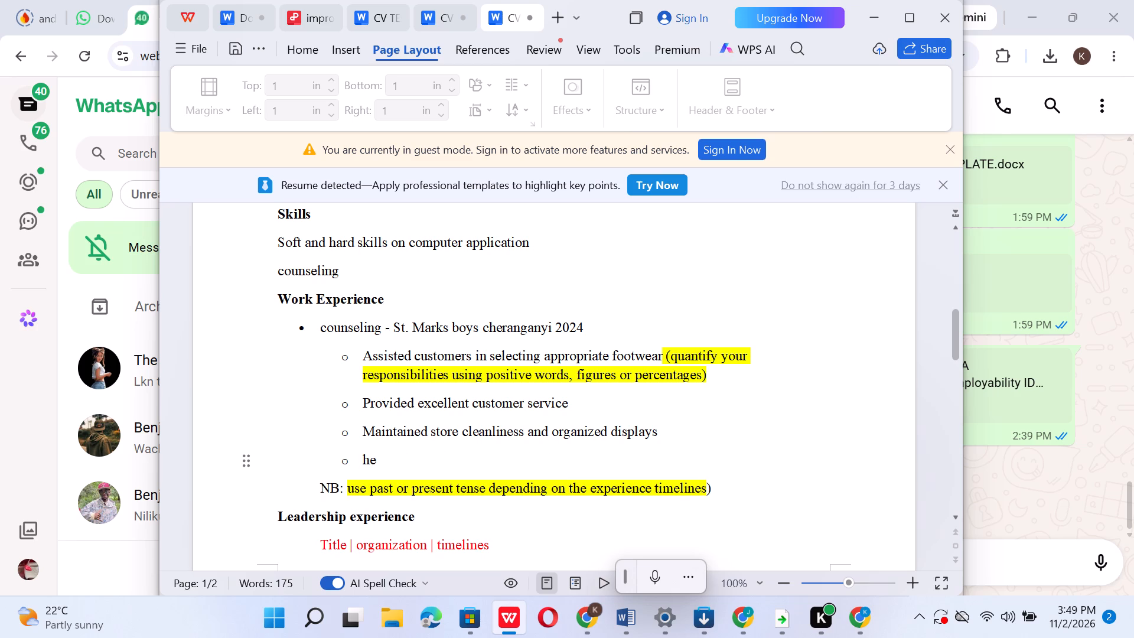
key(BackSpace)
key(BackSpace)
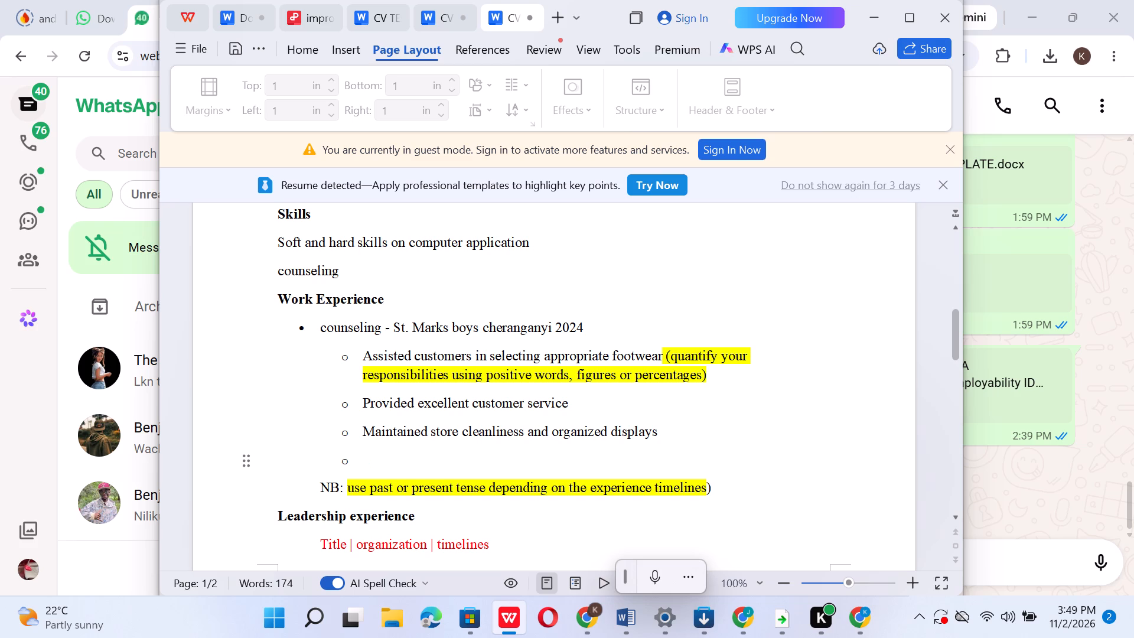
key(e)
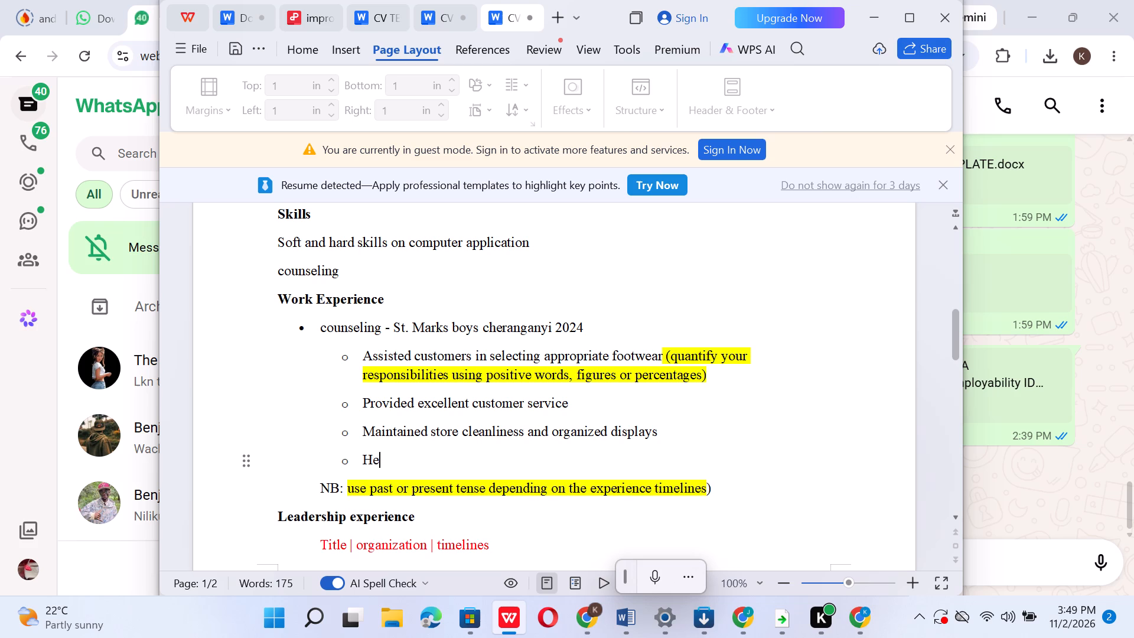
text(lp ch)
key(BackSpace)
key(BackSpace)
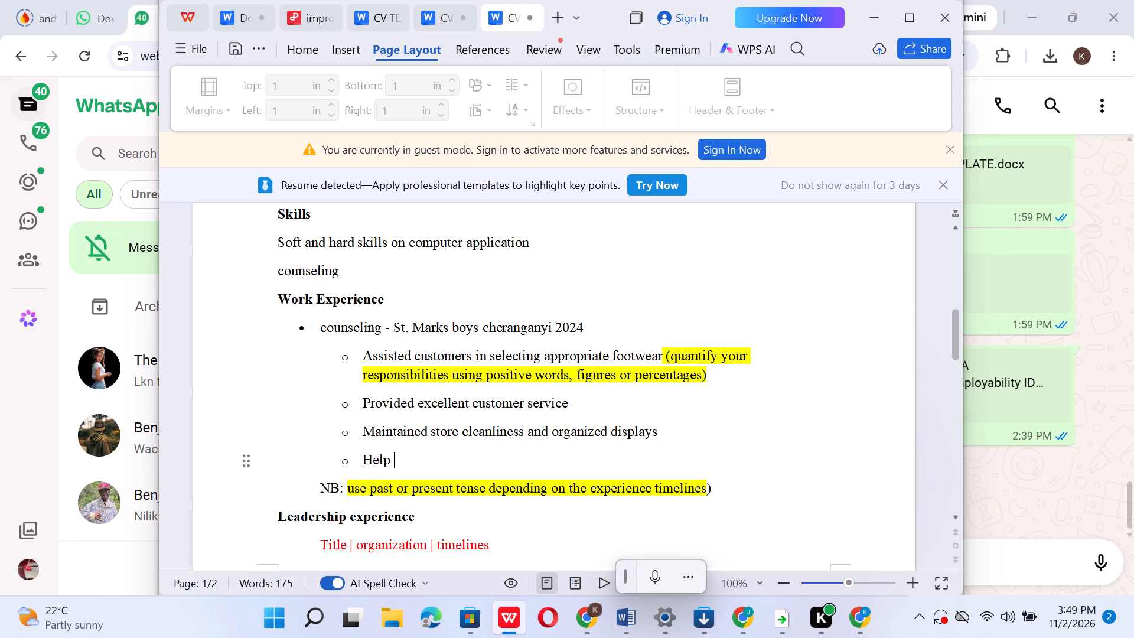
text(student)
key(space)
key(c)
text(oupr)
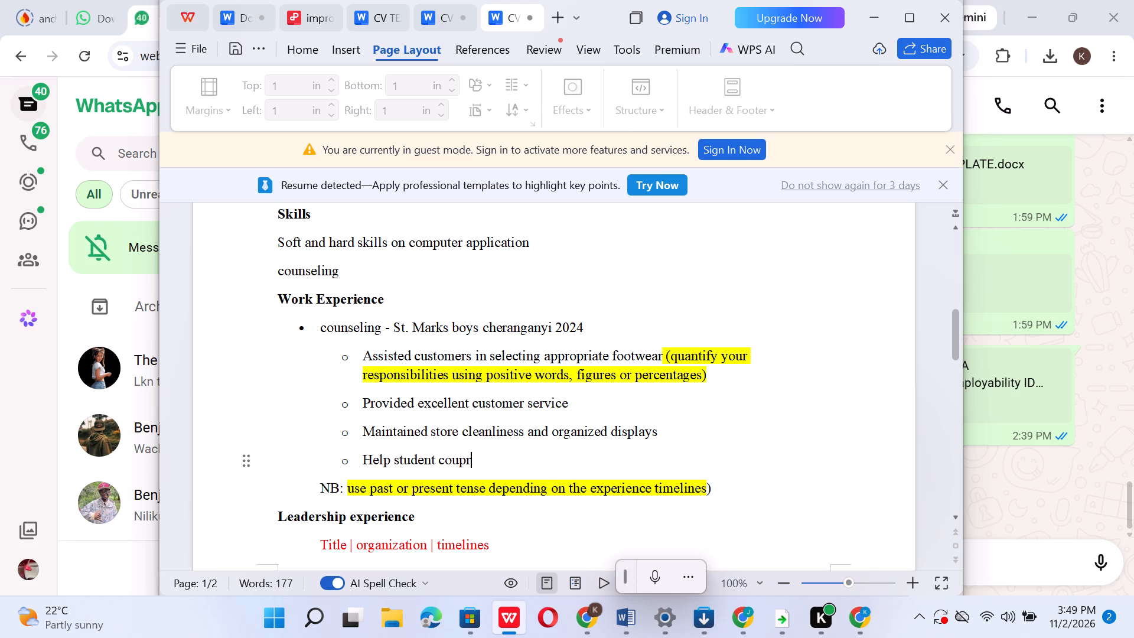
key(BackSpace)
key(e)
key(space)
text(u)
text(p)
key(space)
text(with stress)
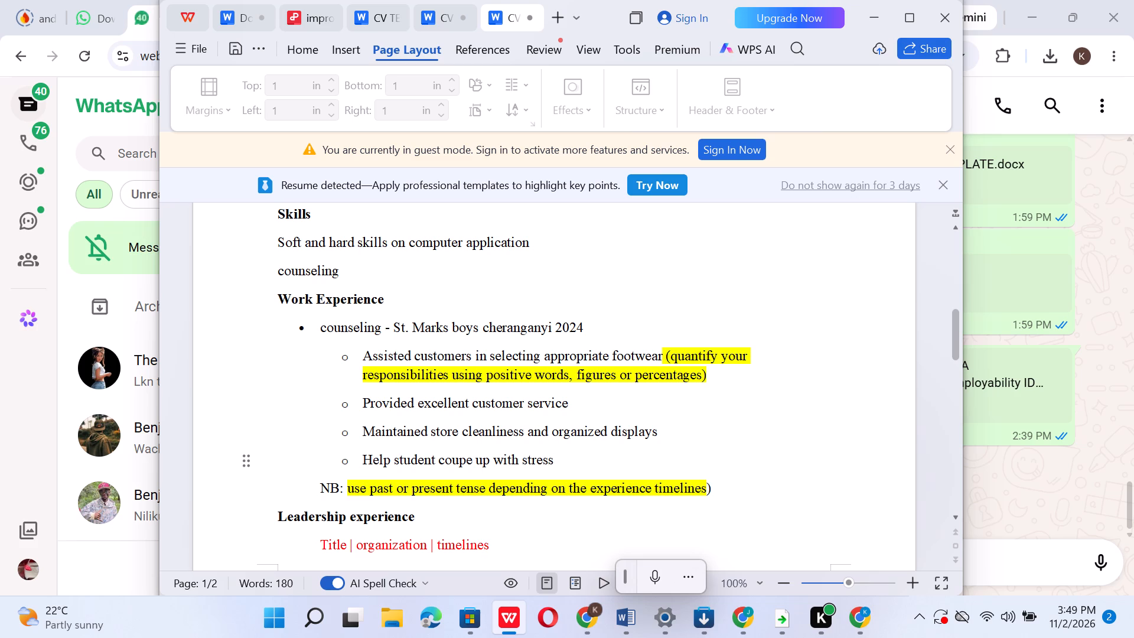
Delete the placeholder duty "Maintained store cleanliness and organized displays" from the third sub-bullet under the counseling entry, keeping the bullet.
click(663, 427)
key(BackSpace)
key(BackSpace)
key(BackSpace)
key(BackSpace)
key(BackSpace)
key(BackSpace)
key(BackSpace)
key(BackSpace)
key(BackSpace)
key(BackSpace)
key(BackSpace)
key(BackSpace)
key(BackSpace)
key(BackSpace)
key(BackSpace)
key(BackSpace)
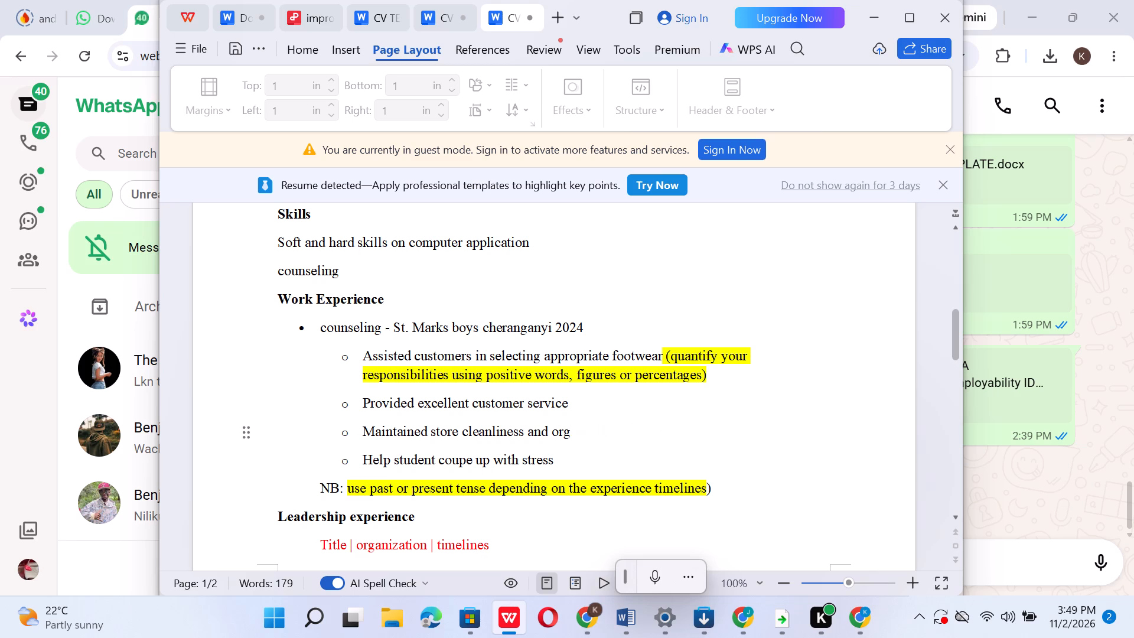
key(BackSpace)
key(BackSpace)
key(BackSpace)
key(BackSpace)
key(BackSpace)
key(BackSpace)
key(BackSpace)
key(BackSpace)
key(BackSpace)
key(BackSpace)
key(BackSpace)
key(BackSpace)
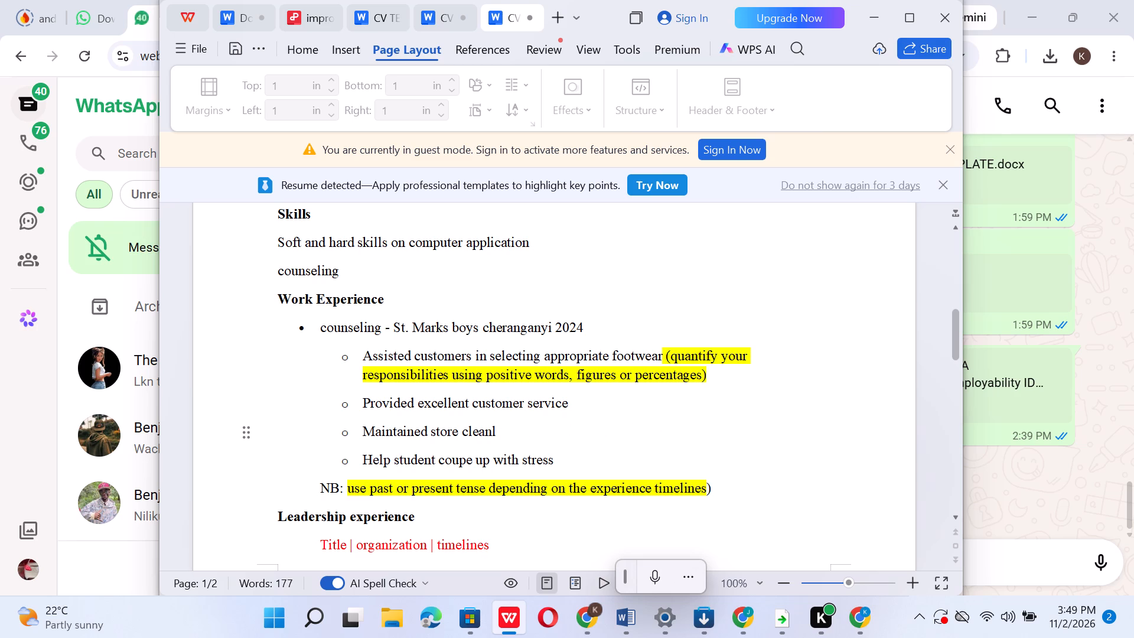
key(BackSpace)
key(BackSpace)
key(BackSpace)
key(BackSpace)
key(BackSpace)
key(BackSpace)
key(BackSpace)
key(BackSpace)
key(BackSpace)
key(BackSpace)
key(BackSpace)
key(BackSpace)
key(BackSpace)
key(BackSpace)
key(BackSpace)
key(BackSpace)
key(BackSpace)
key(BackSpace)
key(BackSpace)
key(BackSpace)
key(BackSpace)
key(BackSpace)
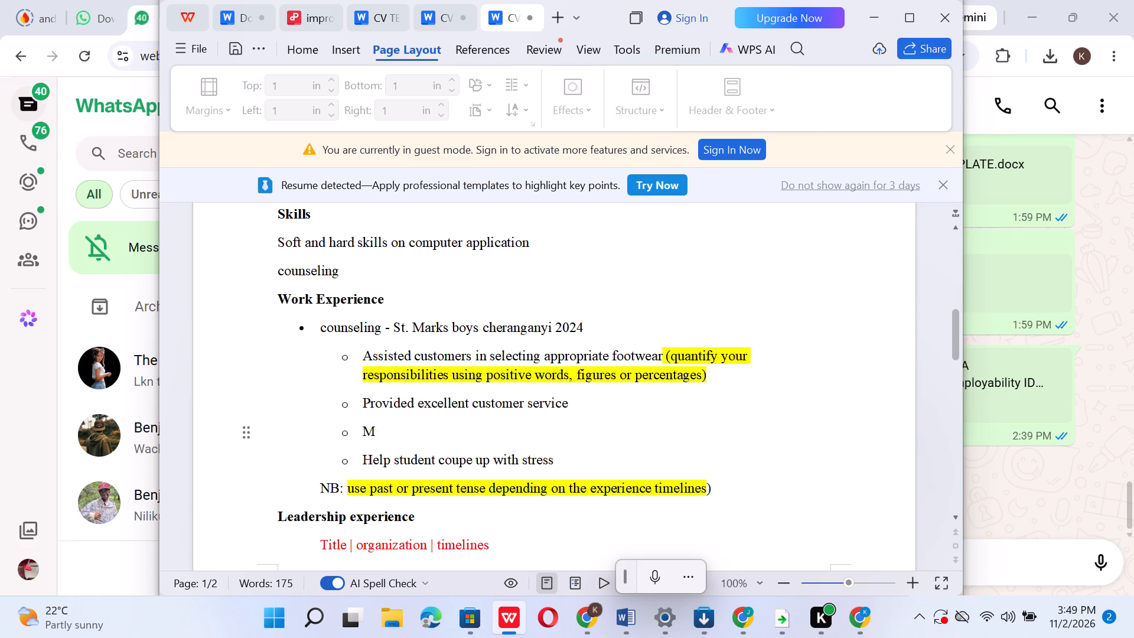
key(BackSpace)
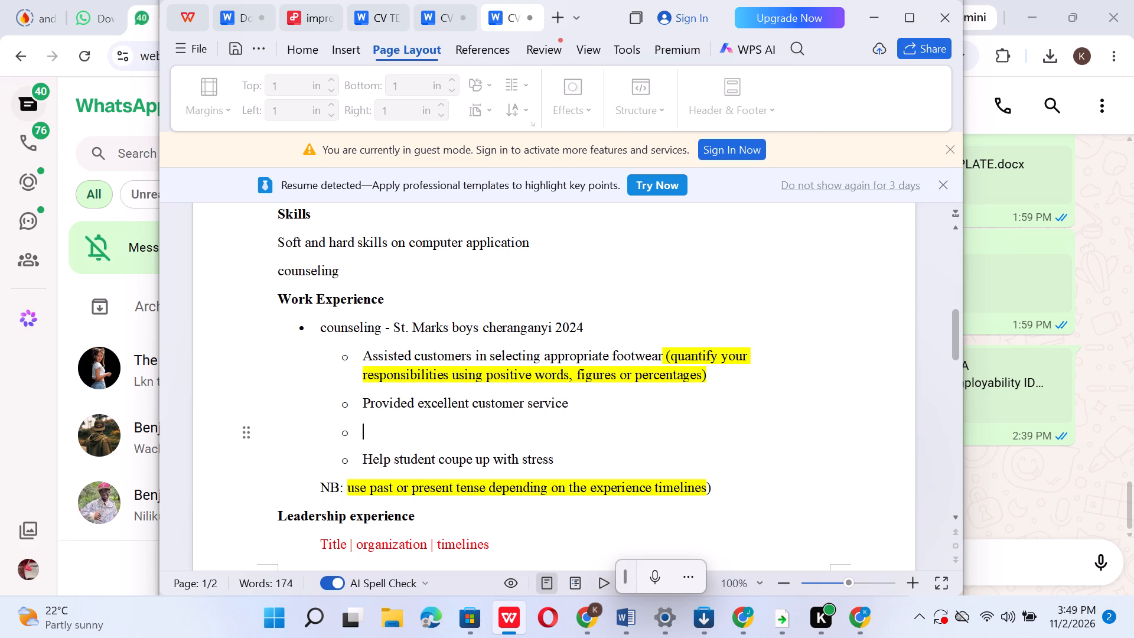
Enter "Counselling them on drugs" as the third duty under the counseling entry.
key(c)
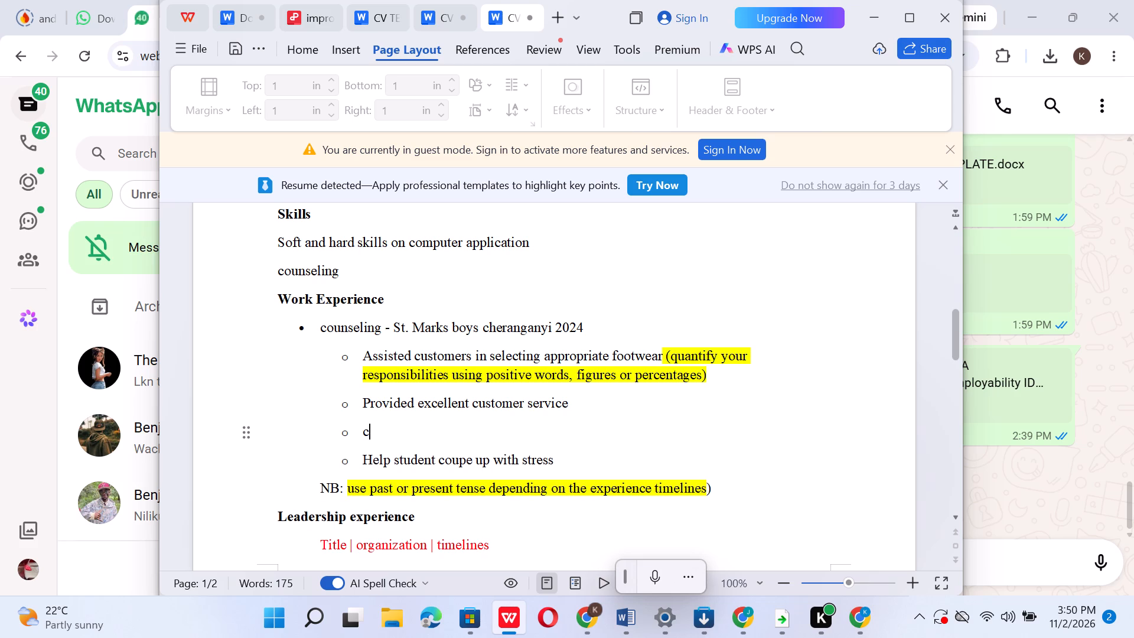
text(oun)
text(se)
text(lling)
key(space)
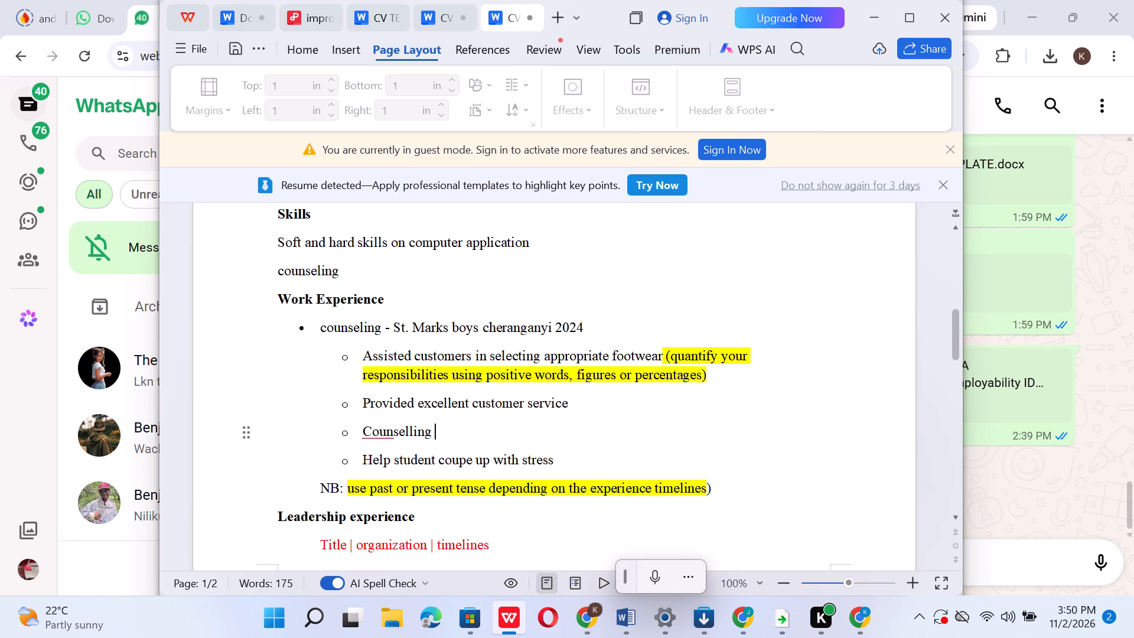
text(them)
key(space)
text(on drugs)
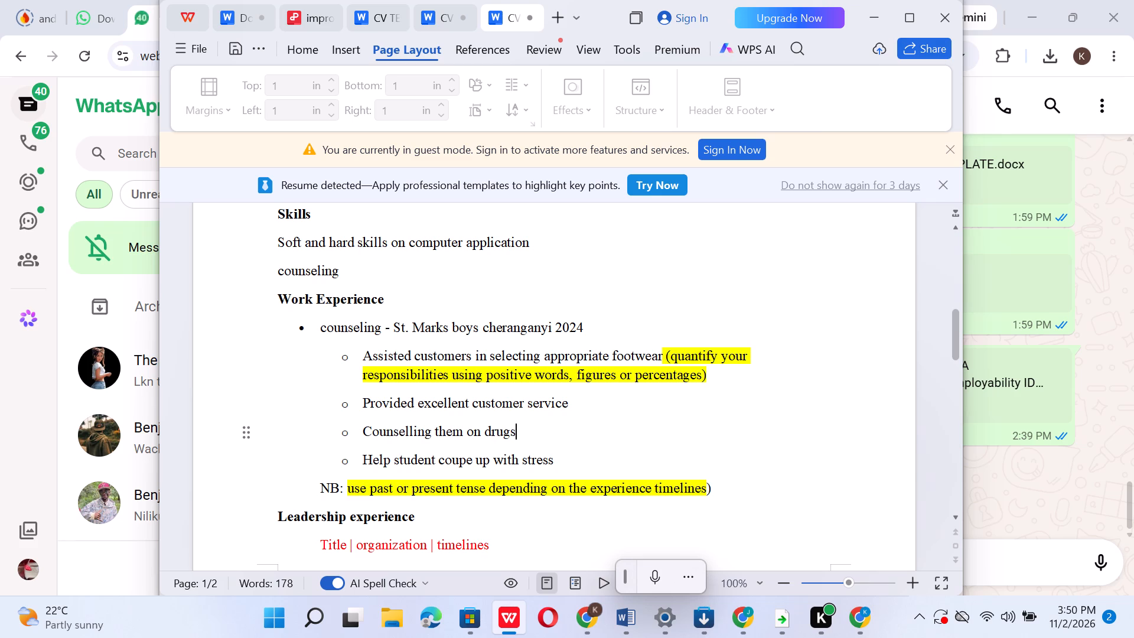
Delete the placeholder duty "Provided excellent customer service" from the second sub-bullet under the counseling entry, keeping the bullet.
click(568, 405)
key(BackSpace)
key(BackSpace)
key(BackSpace)
key(BackSpace)
key(BackSpace)
key(BackSpace)
key(BackSpace)
key(BackSpace)
key(BackSpace)
key(BackSpace)
key(BackSpace)
key(BackSpace)
key(BackSpace)
key(BackSpace)
key(BackSpace)
key(BackSpace)
key(BackSpace)
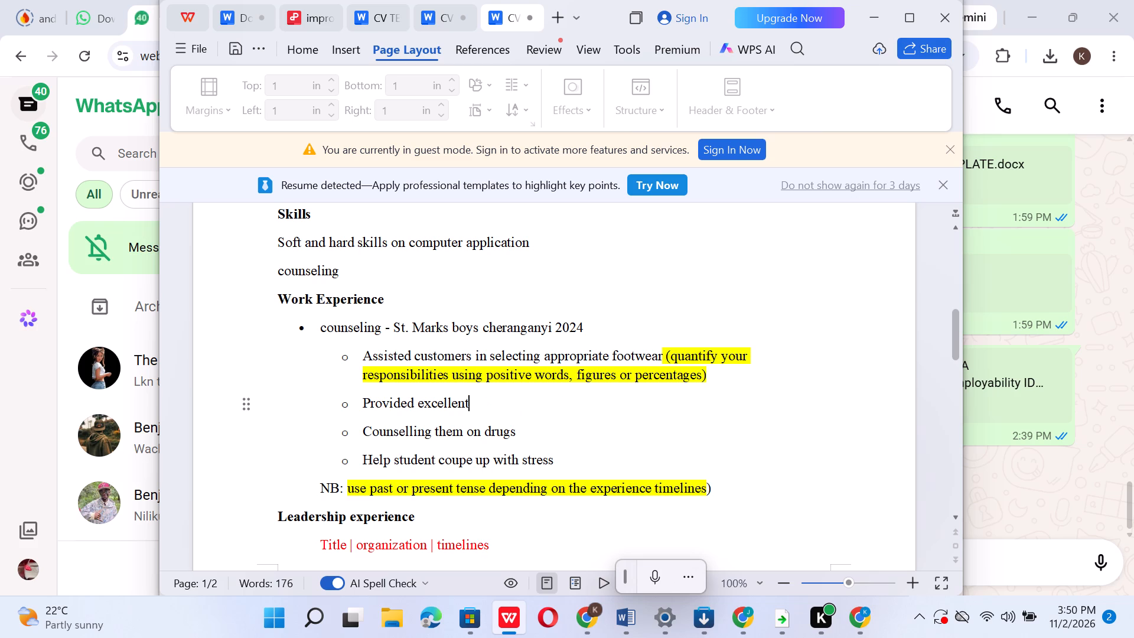
key(BackSpace)
key(BackSpace)
key(BackSpace)
key(BackSpace)
key(BackSpace)
key(BackSpace)
key(BackSpace)
key(BackSpace)
key(BackSpace)
key(BackSpace)
key(BackSpace)
key(BackSpace)
key(BackSpace)
key(BackSpace)
key(BackSpace)
key(BackSpace)
key(BackSpace)
key(BackSpace)
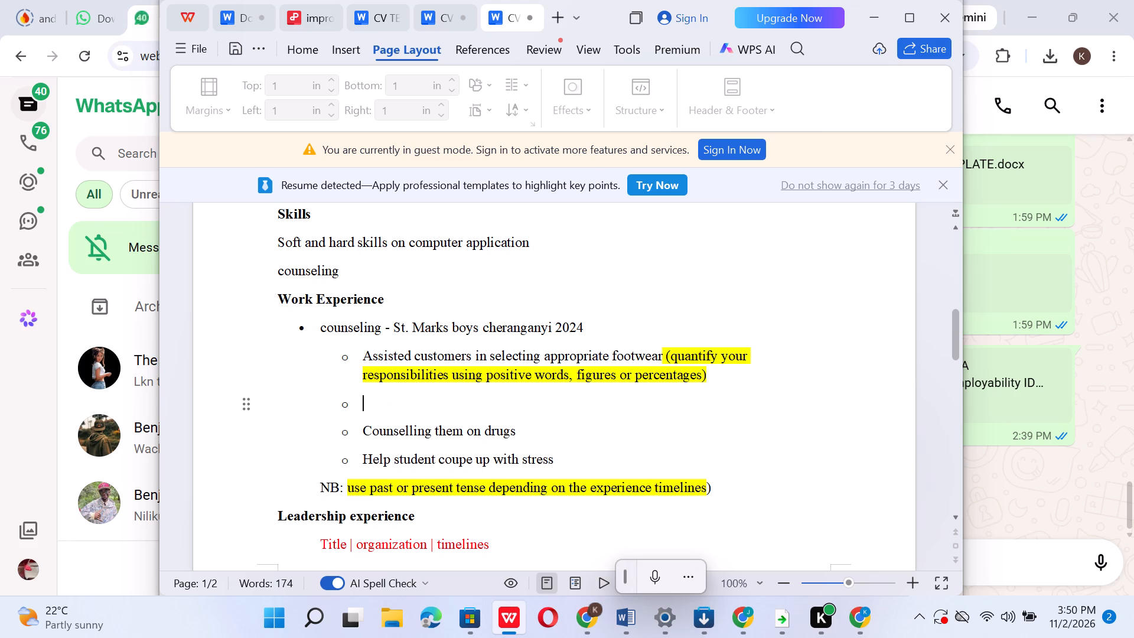
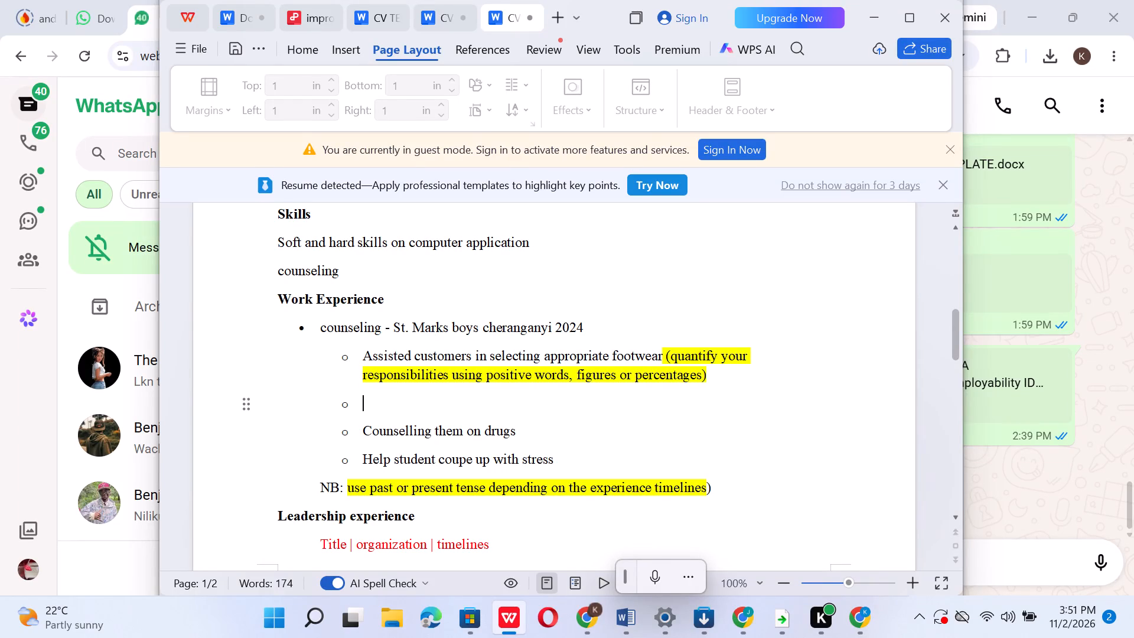
Delete the placeholder duty "Assisted customers in selecting appropriate footwear" and its highlighted quantifying note from the first sub-bullet under the counseling entry.
click(713, 374)
key(BackSpace)
key(BackSpace)
key(BackSpace)
key(BackSpace)
key(BackSpace)
key(BackSpace)
key(BackSpace)
key(BackSpace)
key(BackSpace)
key(BackSpace)
key(BackSpace)
key(BackSpace)
key(BackSpace)
key(BackSpace)
key(BackSpace)
key(BackSpace)
key(BackSpace)
key(BackSpace)
key(BackSpace)
key(BackSpace)
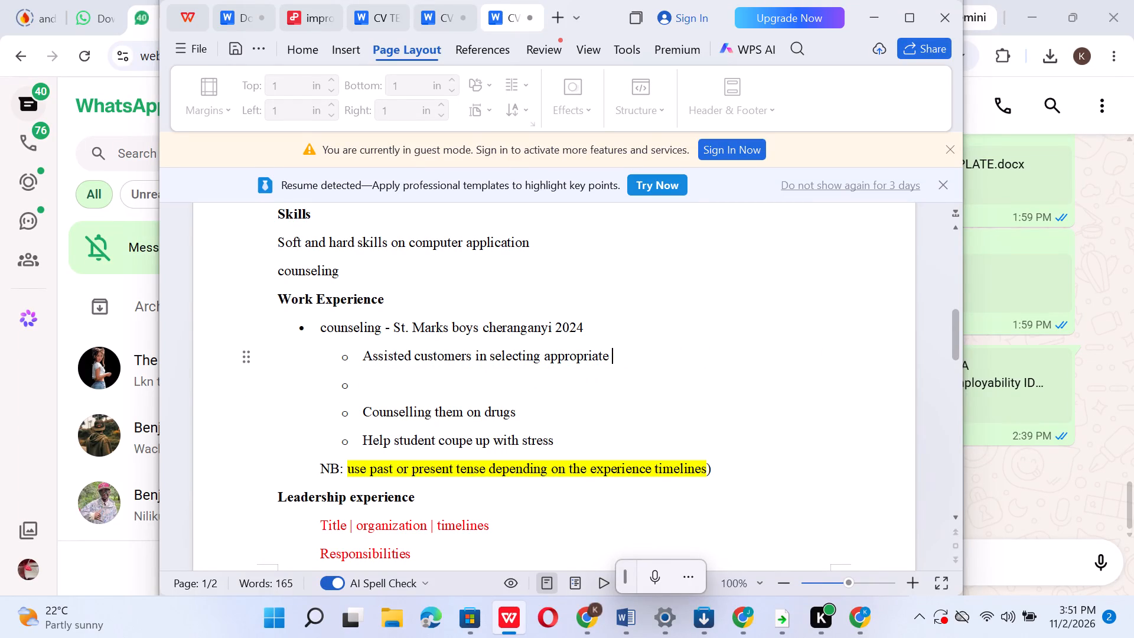
key(BackSpace)
key(BackSpace)
key(BackSpace)
key(BackSpace)
key(BackSpace)
key(BackSpace)
key(BackSpace)
key(BackSpace)
key(BackSpace)
key(BackSpace)
key(BackSpace)
key(BackSpace)
key(BackSpace)
key(BackSpace)
key(BackSpace)
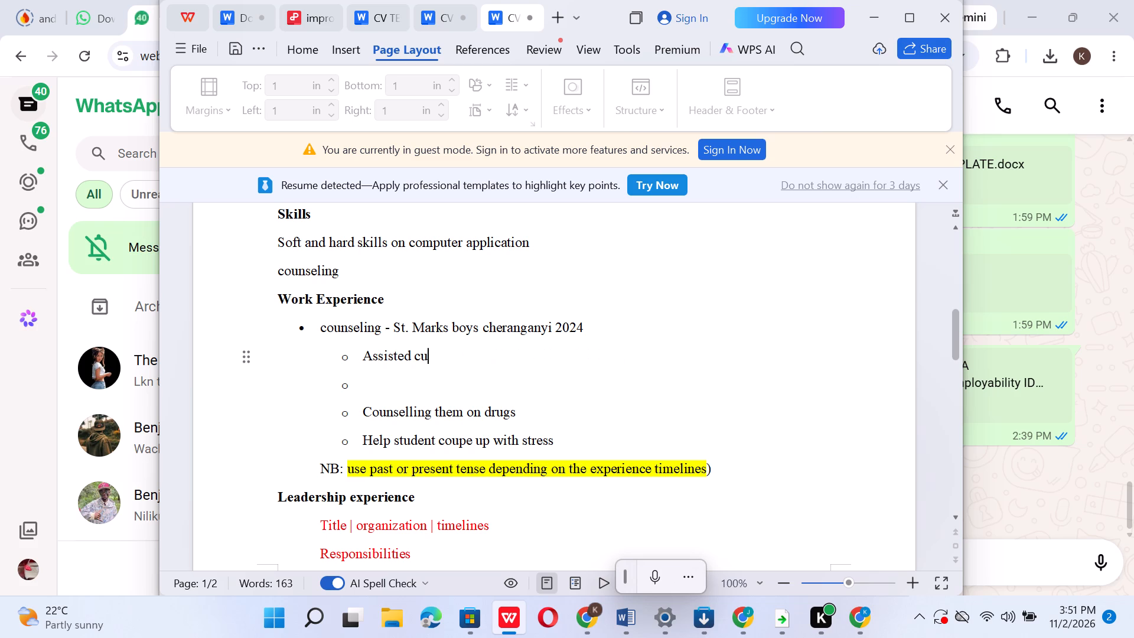
key(BackSpace)
key(BackSpace)
key(BackSpace)
key(BackSpace)
key(BackSpace)
key(BackSpace)
key(BackSpace)
key(BackSpace)
key(BackSpace)
key(BackSpace)
key(BackSpace)
key(BackSpace)
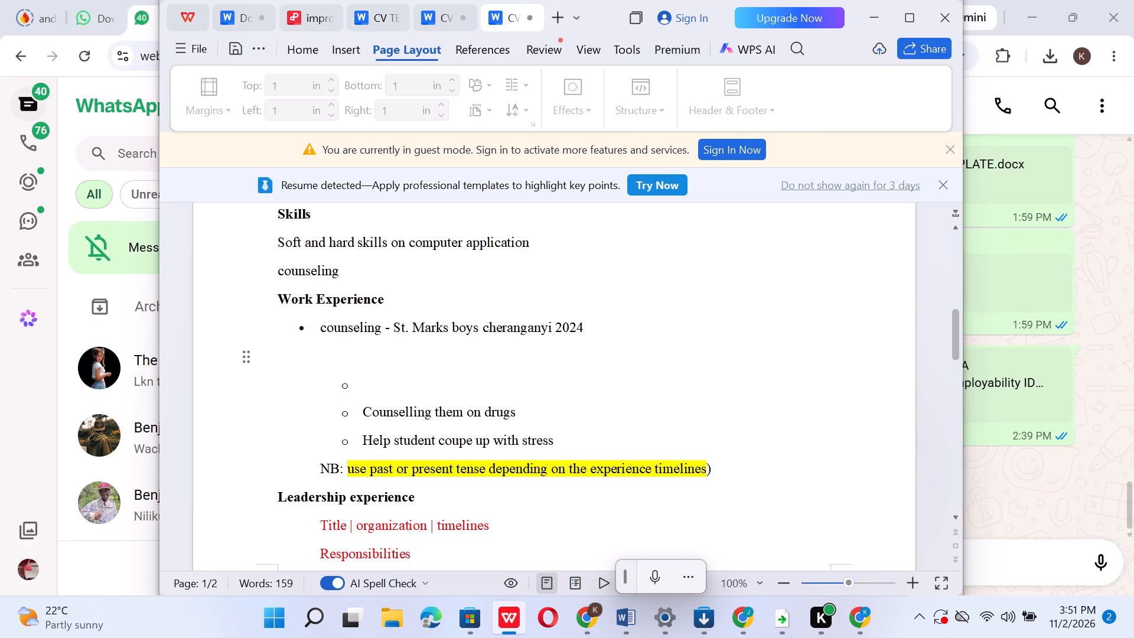
Remove the two empty lines between the counseling entry and the duty "Counselling them on drugs".
click(357, 385)
key(BackSpace)
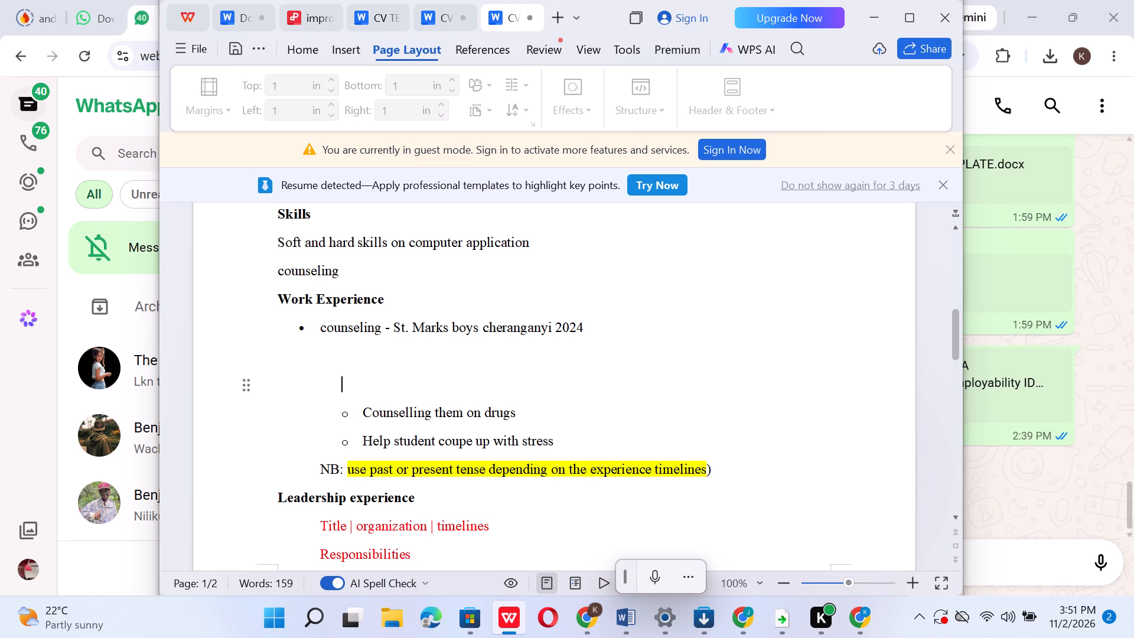
key(BackSpace)
key(BackSpace)
key(BackSpace)
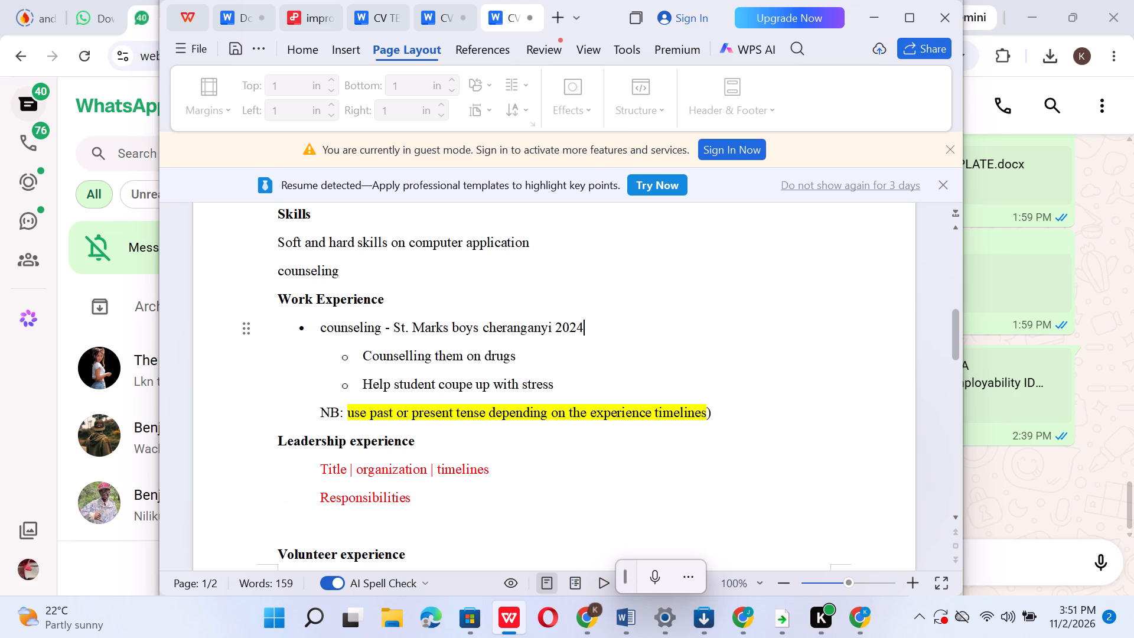
Delete the whole NB note about using past or present tense below the counseling duties, including its line.
click(716, 411)
key(BackSpace)
key(BackSpace)
key(BackSpace)
key(BackSpace)
key(BackSpace)
key(BackSpace)
key(BackSpace)
key(BackSpace)
key(BackSpace)
key(BackSpace)
key(BackSpace)
key(BackSpace)
key(BackSpace)
key(BackSpace)
key(BackSpace)
key(BackSpace)
key(BackSpace)
key(BackSpace)
key(BackSpace)
key(BackSpace)
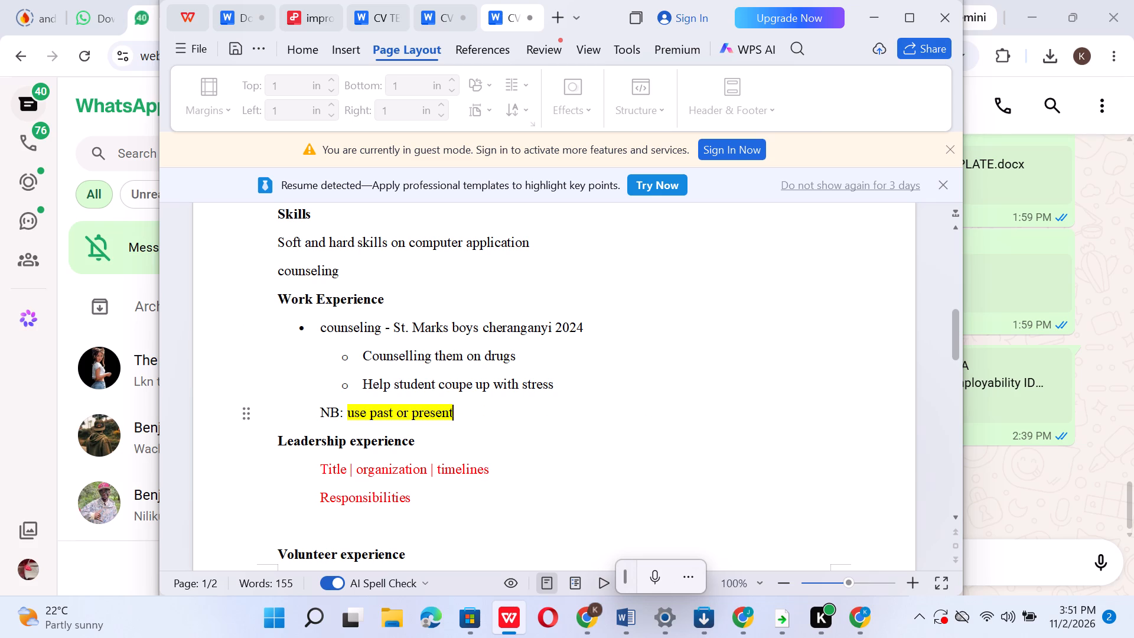
key(BackSpace)
key(BackSpace)
key(BackSpace)
key(BackSpace)
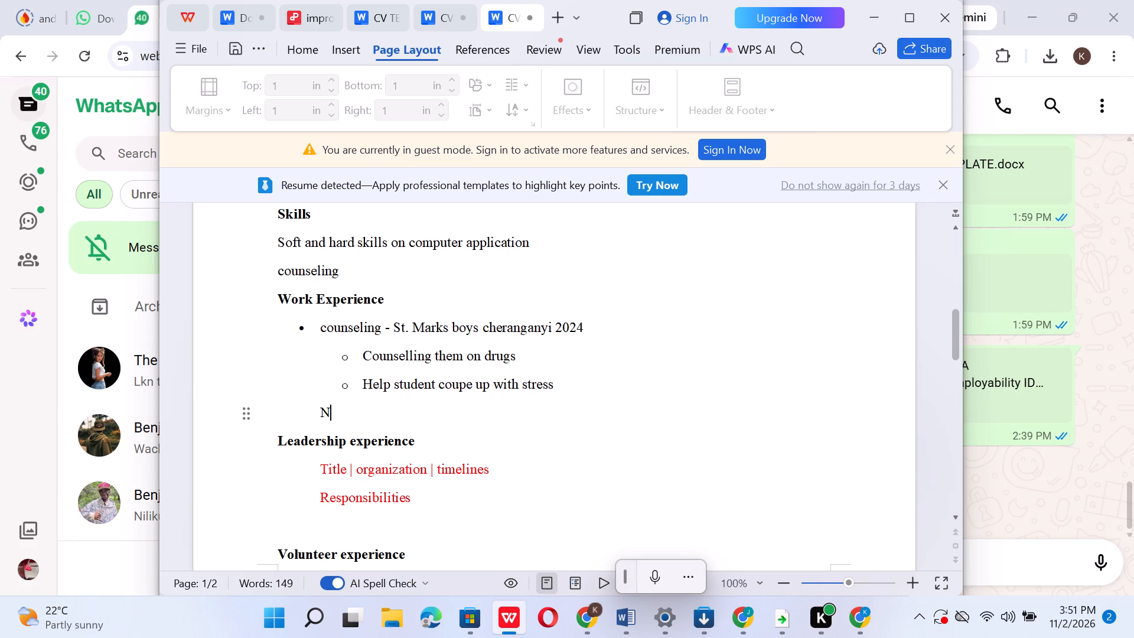
key(BackSpace)
key(BackSpace)
key(BackSpace)
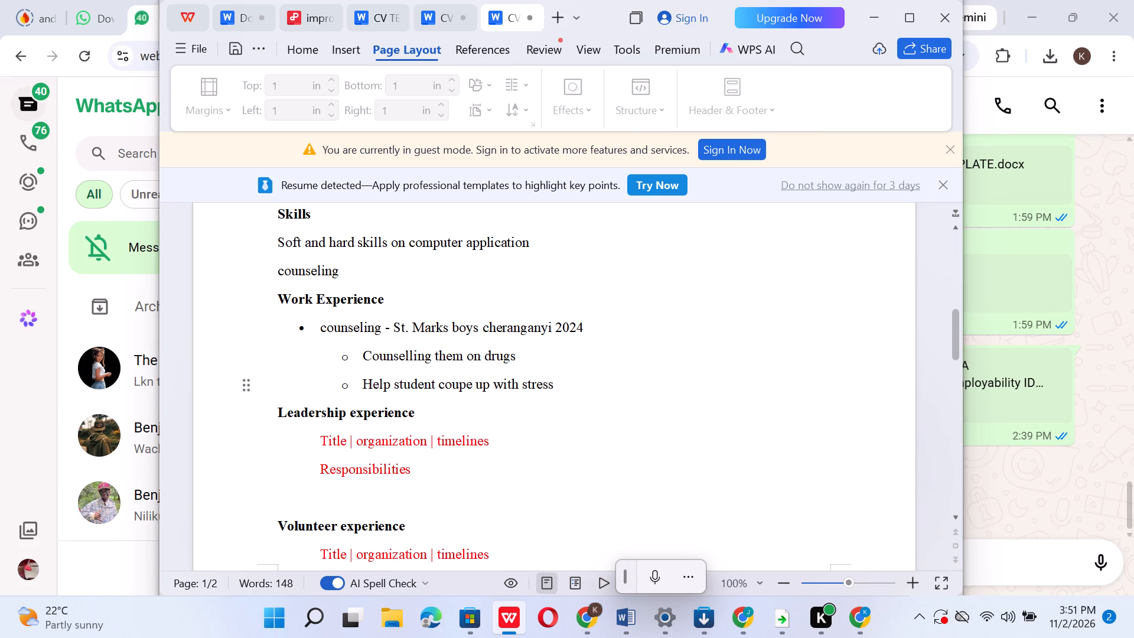
Replace the placeholder "Title | organization | timelines" under Leadership experience with "counsellor".
click(492, 442)
key(BackSpace)
key(BackSpace)
key(BackSpace)
key(BackSpace)
key(BackSpace)
key(BackSpace)
key(BackSpace)
key(BackSpace)
key(BackSpace)
key(BackSpace)
key(BackSpace)
key(BackSpace)
key(BackSpace)
key(BackSpace)
key(BackSpace)
key(BackSpace)
key(BackSpace)
key(BackSpace)
key(BackSpace)
key(BackSpace)
key(BackSpace)
key(BackSpace)
key(BackSpace)
key(BackSpace)
key(BackSpace)
key(BackSpace)
key(BackSpace)
key(BackSpace)
key(BackSpace)
key(BackSpace)
key(BackSpace)
key(BackSpace)
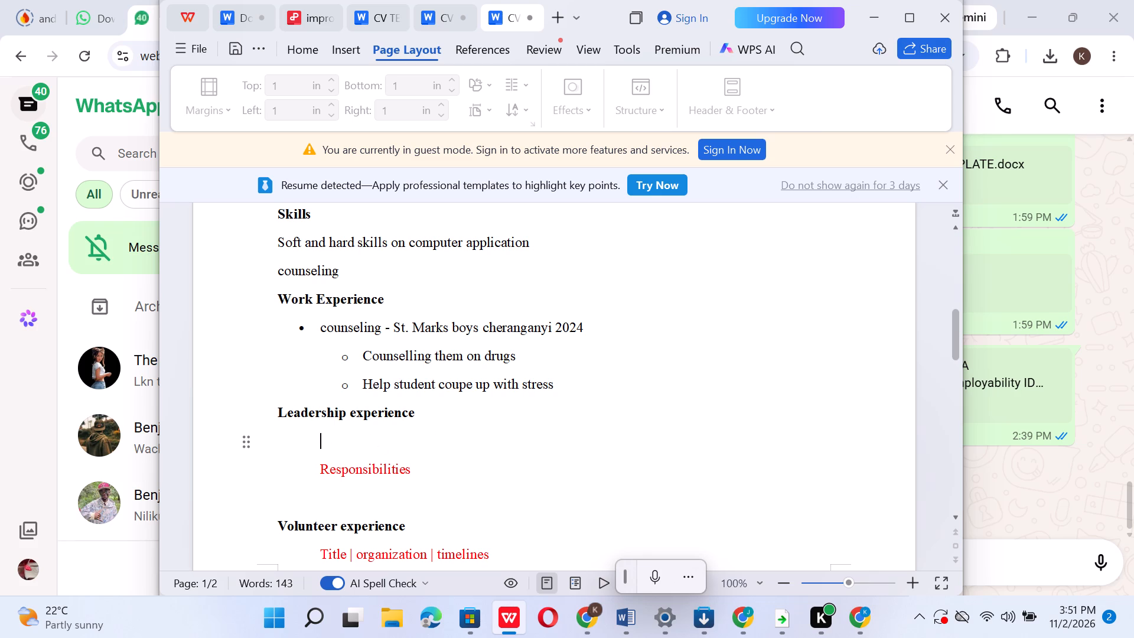
key(c)
text(ou)
key(BackSpace)
text(un)
text(se)
text(llor)
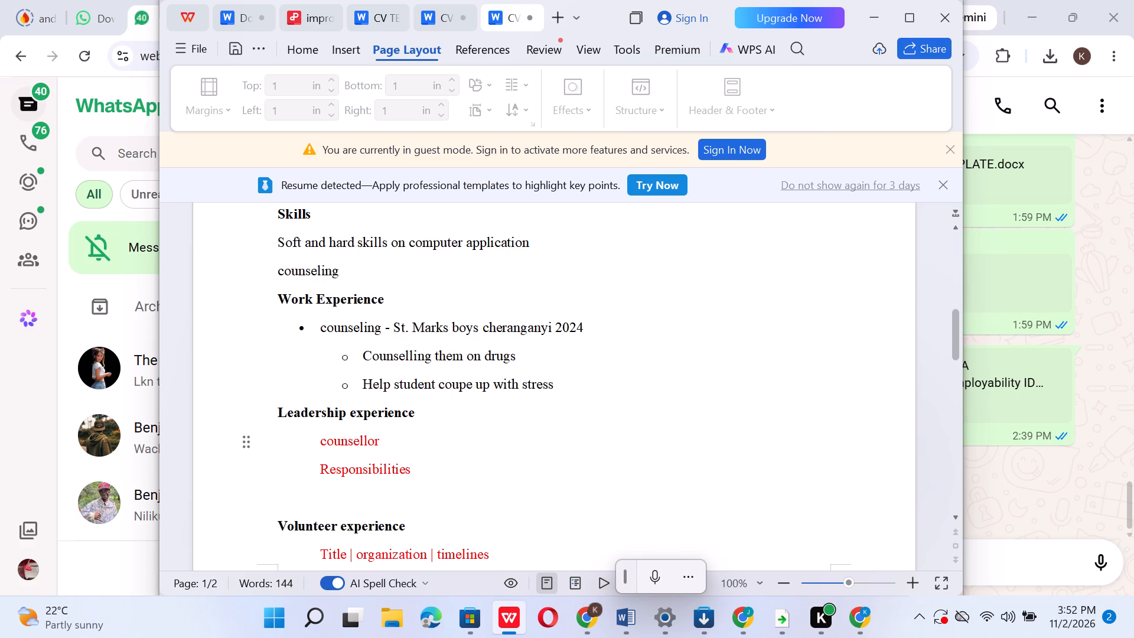
Replace the placeholder "Responsibilities" under Leadership experience with "counselling".
click(409, 470)
key(BackSpace)
key(BackSpace)
key(BackSpace)
key(BackSpace)
key(BackSpace)
key(BackSpace)
key(BackSpace)
key(BackSpace)
key(BackSpace)
key(BackSpace)
key(BackSpace)
key(BackSpace)
key(BackSpace)
key(BackSpace)
key(BackSpace)
key(BackSpace)
key(BackSpace)
text(councer)
key(BackSpace)
key(BackSpace)
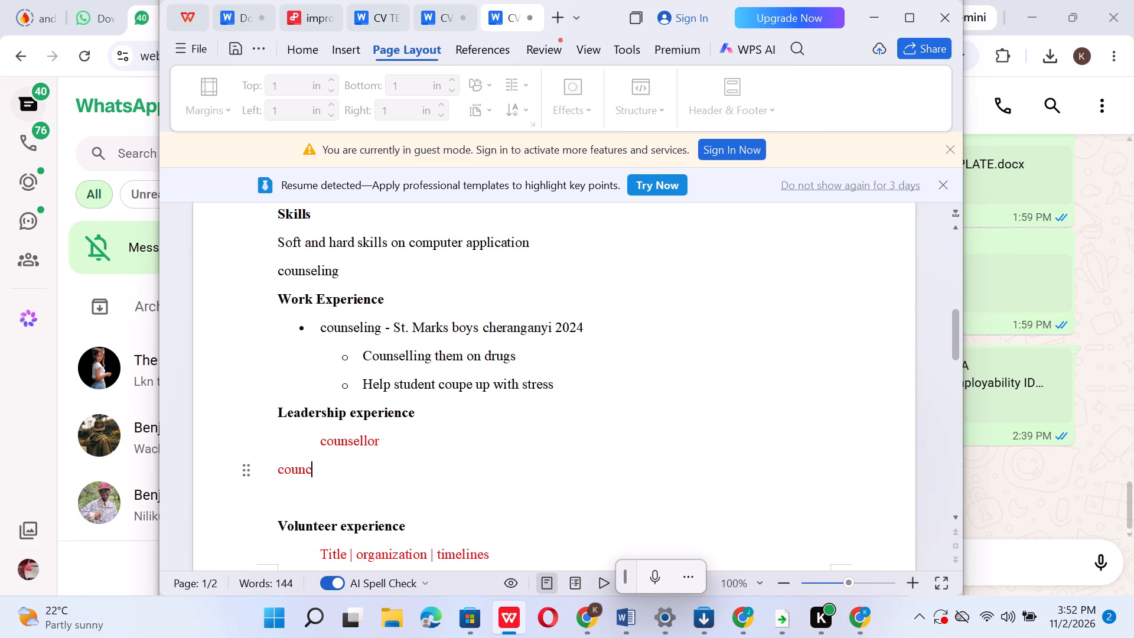
key(BackSpace)
key(s)
key(e)
text(lling)
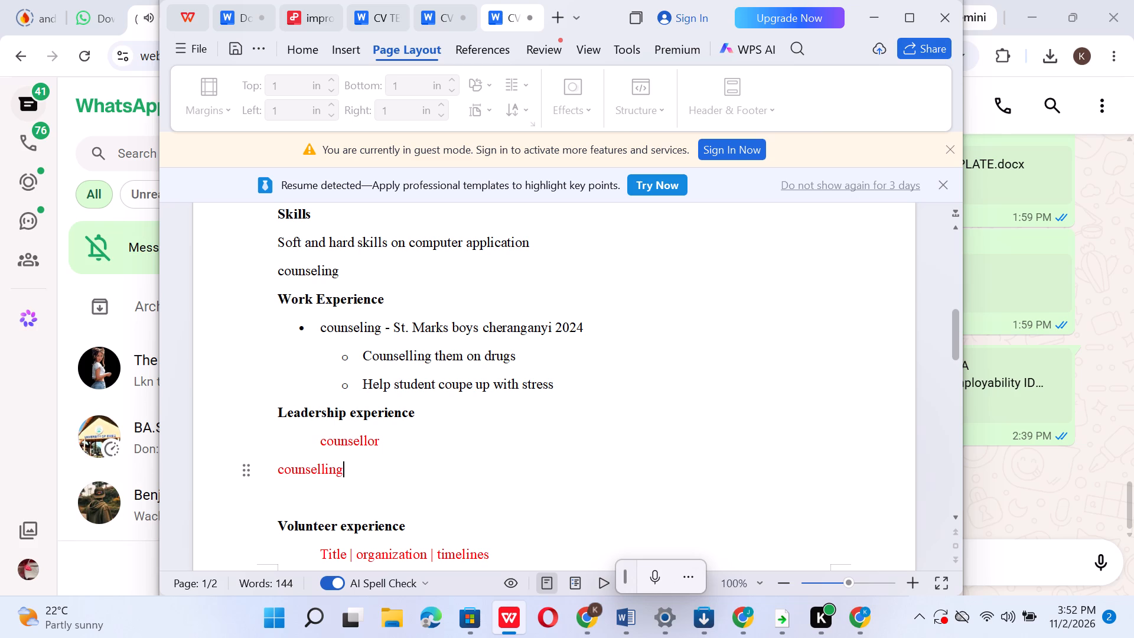
Review the remaining CV sections from Volunteer experience through Reference to the end of the document, and return to Leadership experience.
scroll(403, 551, down, 4)
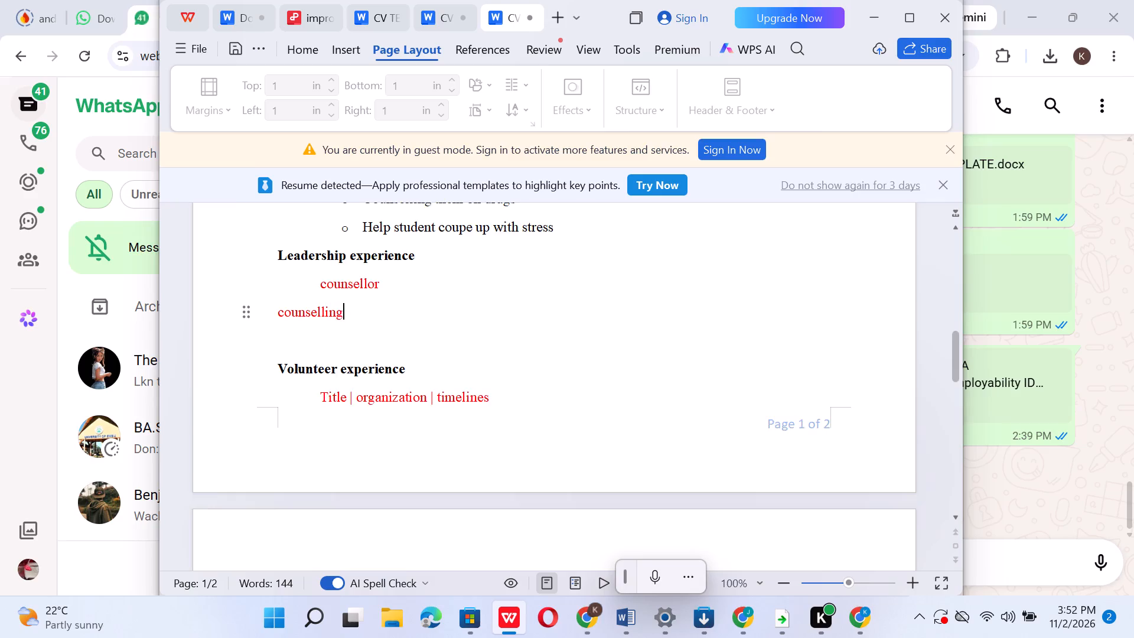
scroll(403, 551, down, 3)
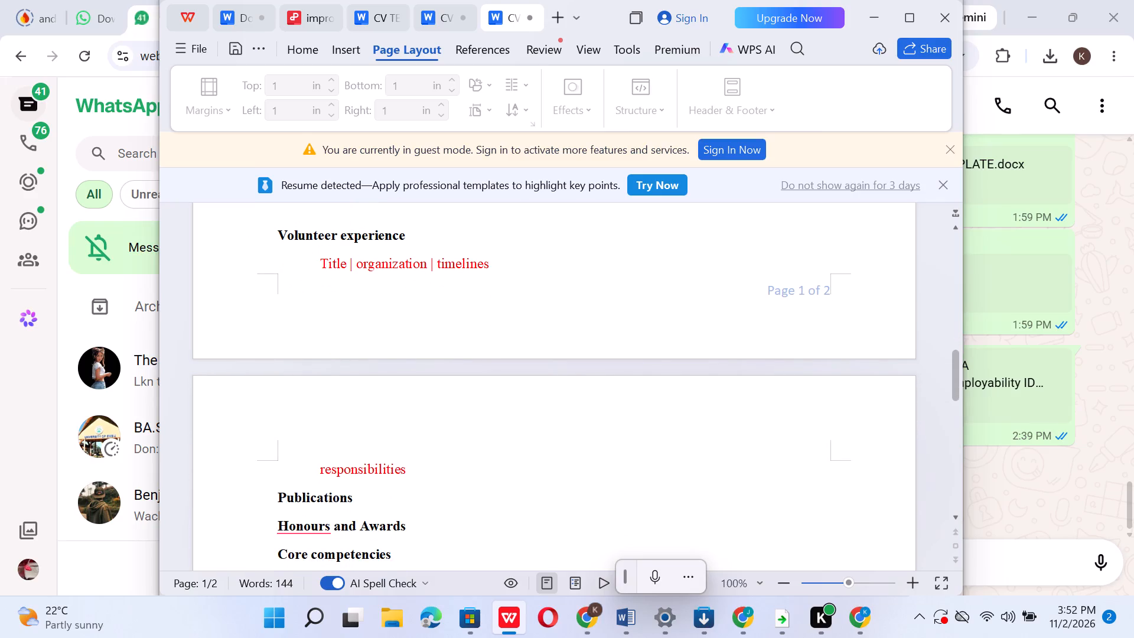
scroll(417, 486, down, 5)
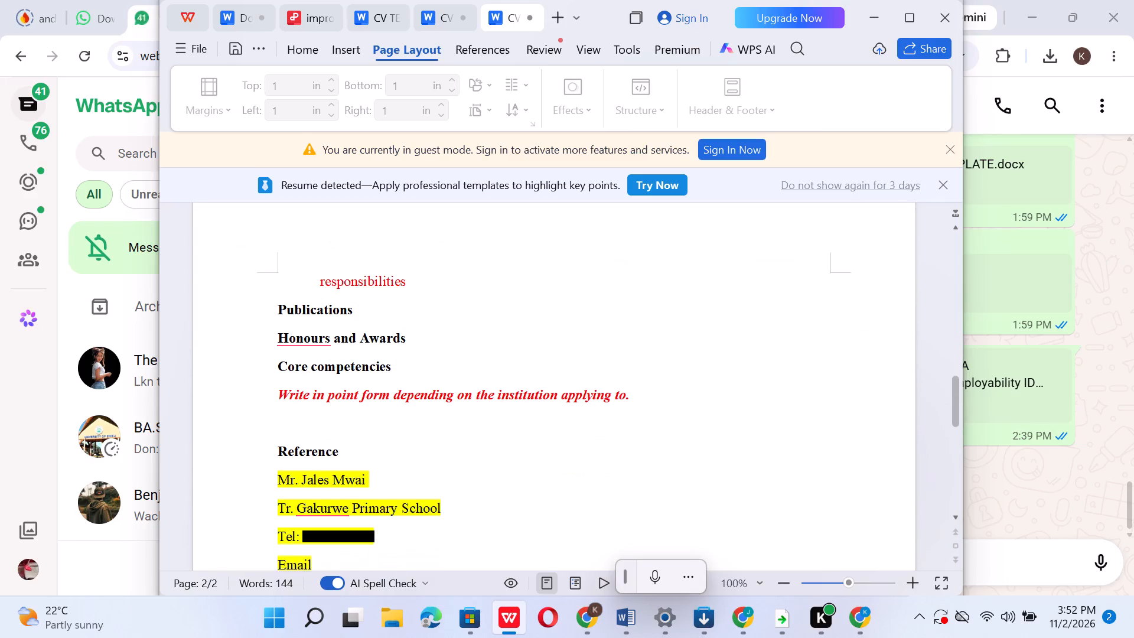
scroll(417, 486, down, 10)
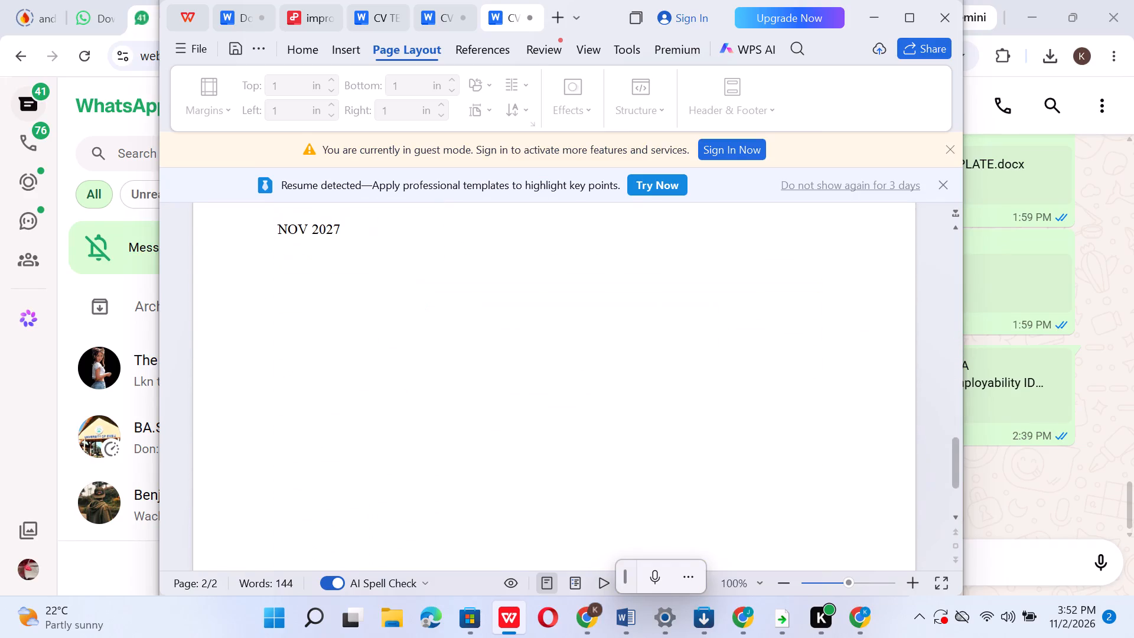
scroll(417, 486, down, 4)
scroll(417, 486, up, 8)
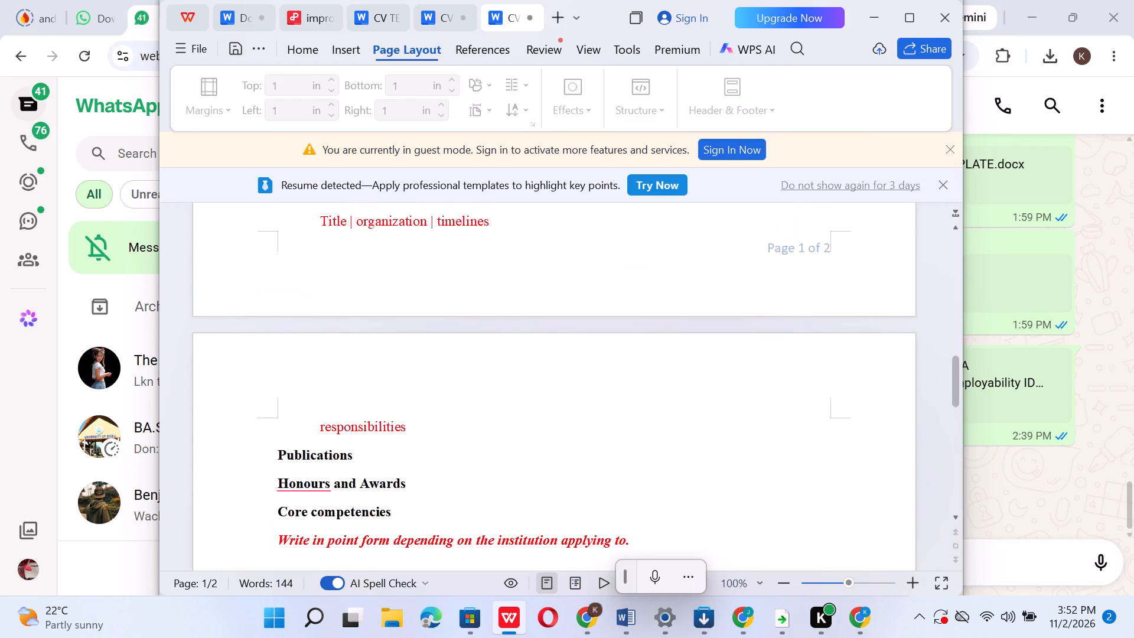
scroll(417, 486, up, 6)
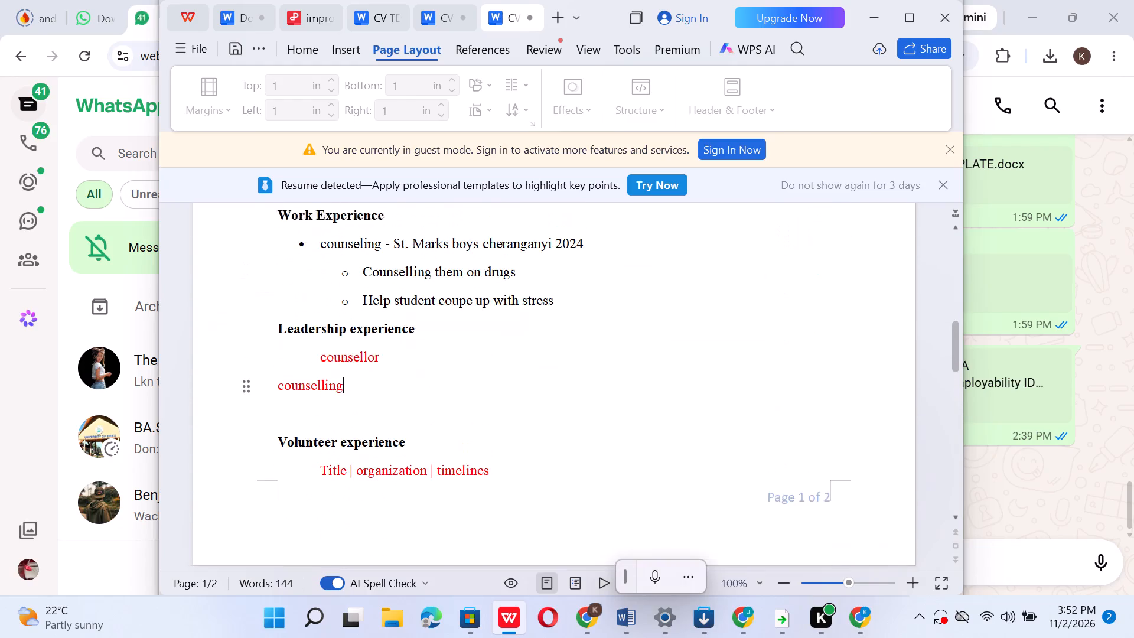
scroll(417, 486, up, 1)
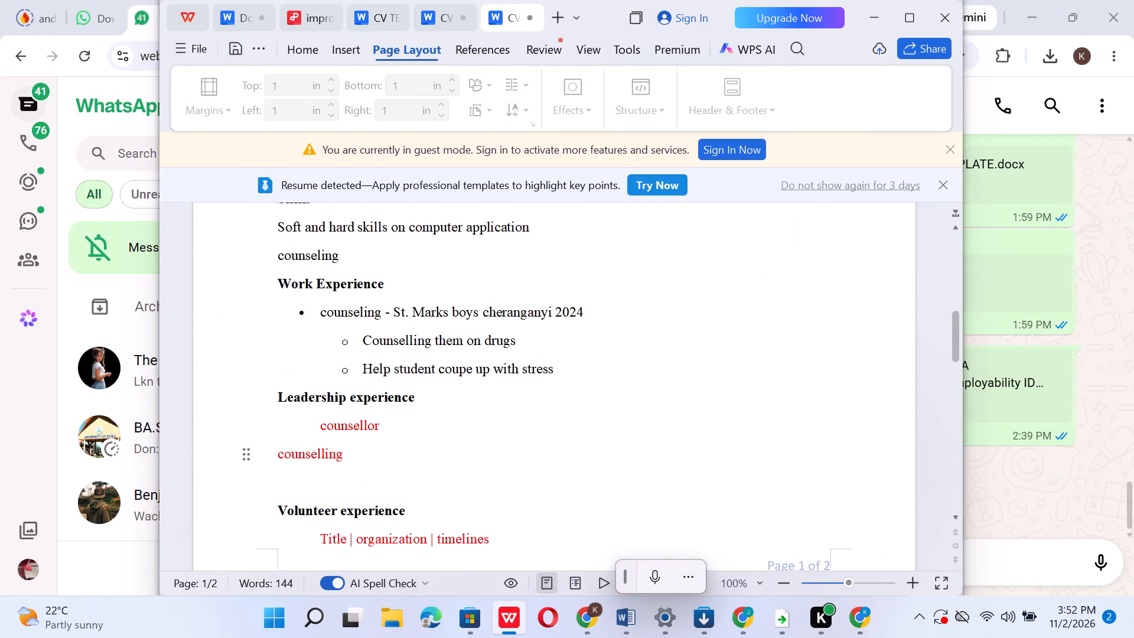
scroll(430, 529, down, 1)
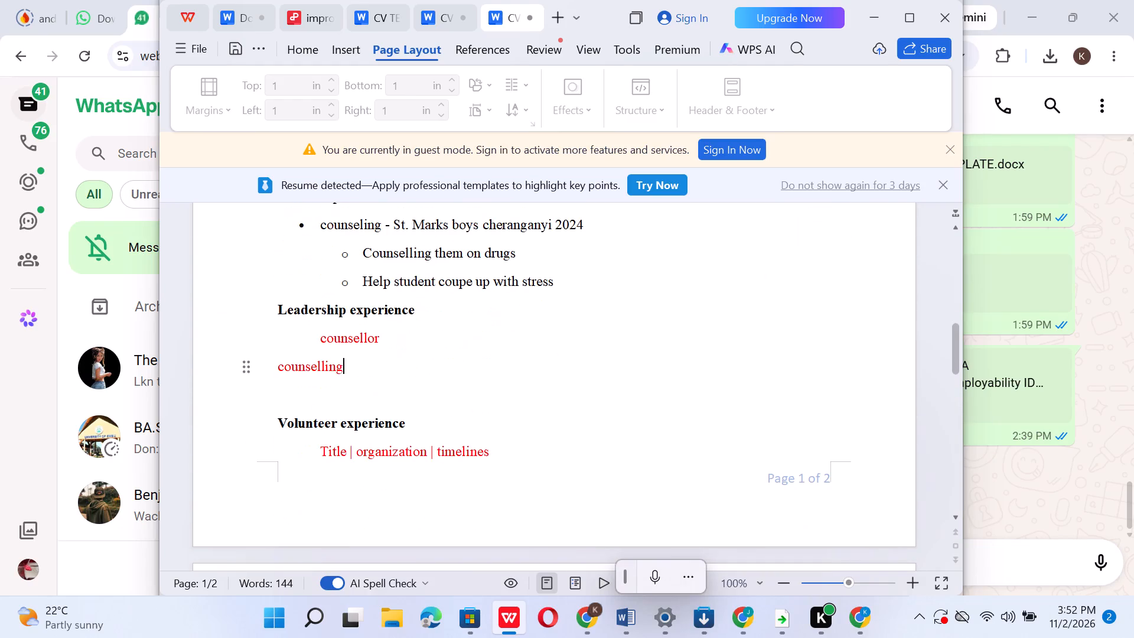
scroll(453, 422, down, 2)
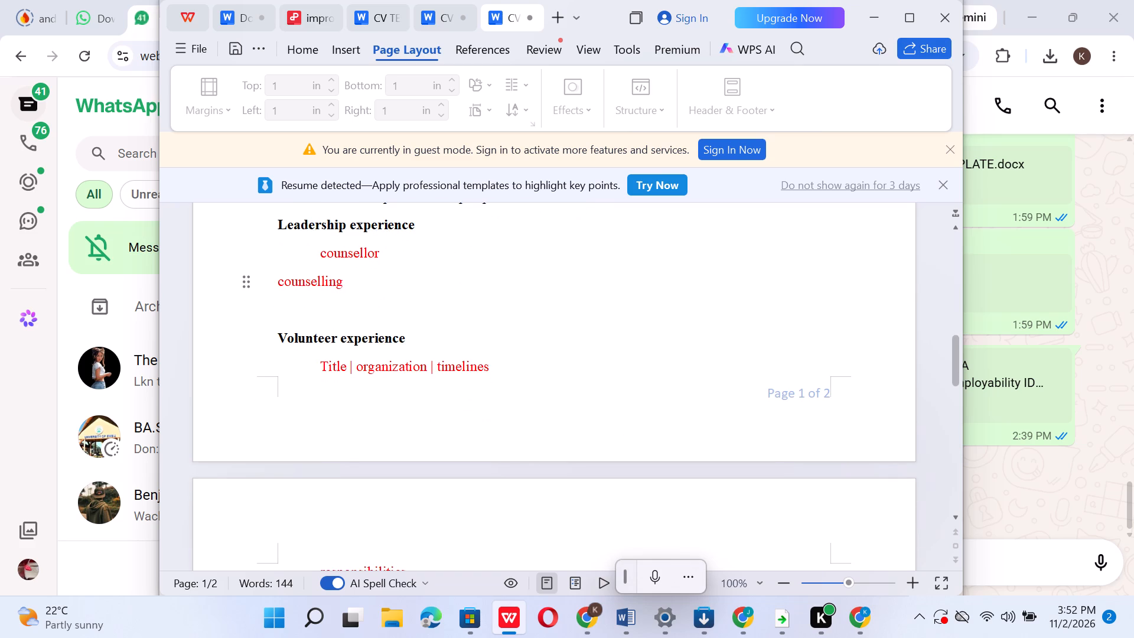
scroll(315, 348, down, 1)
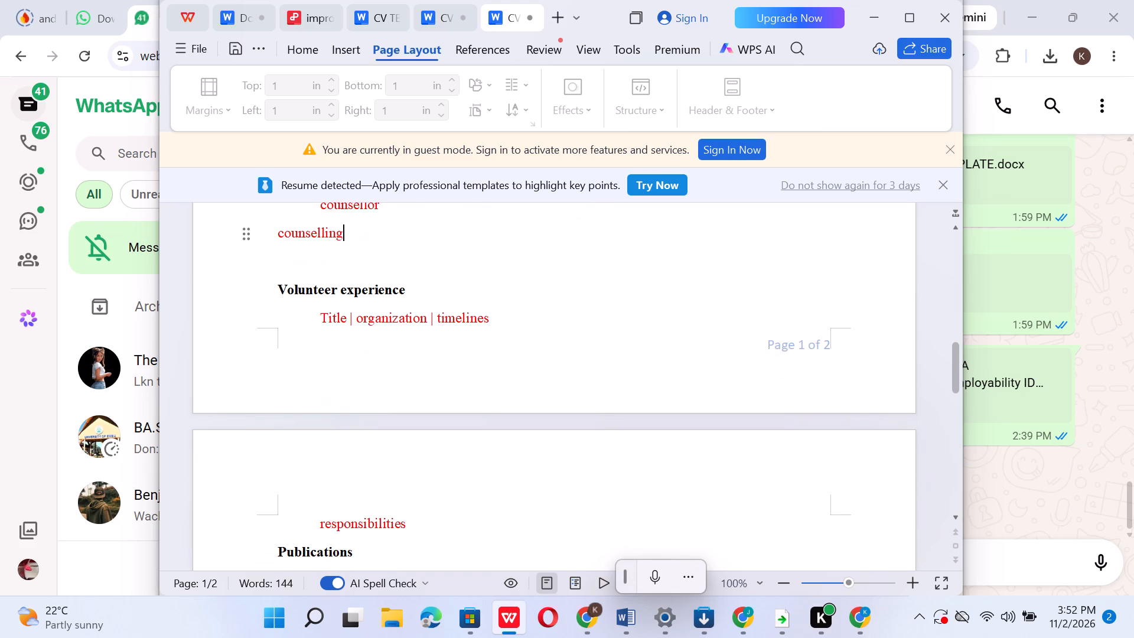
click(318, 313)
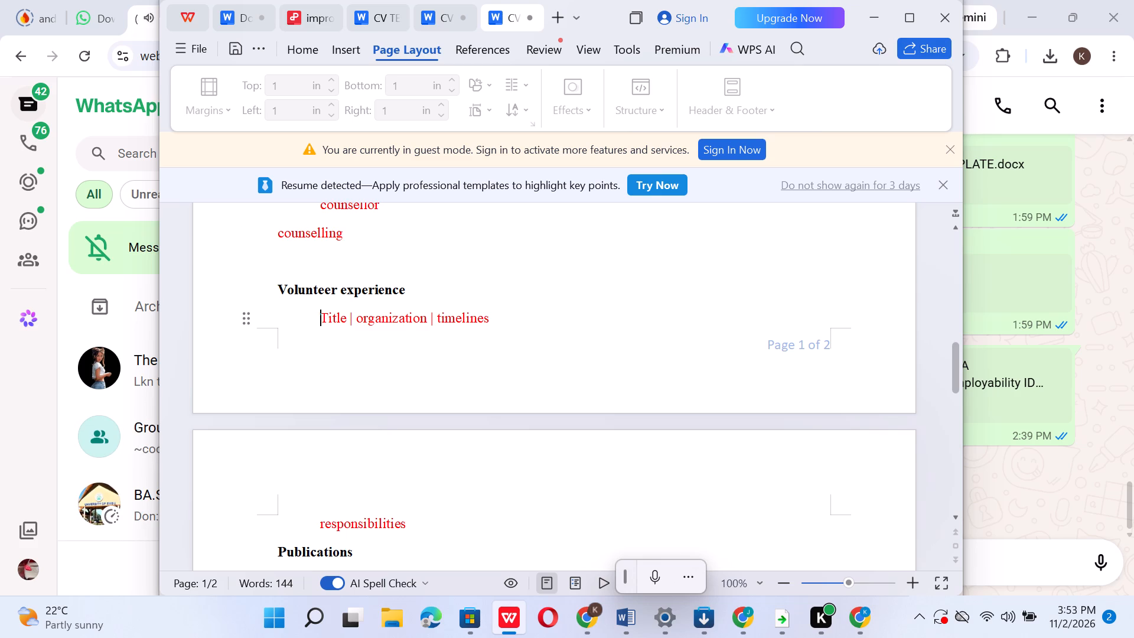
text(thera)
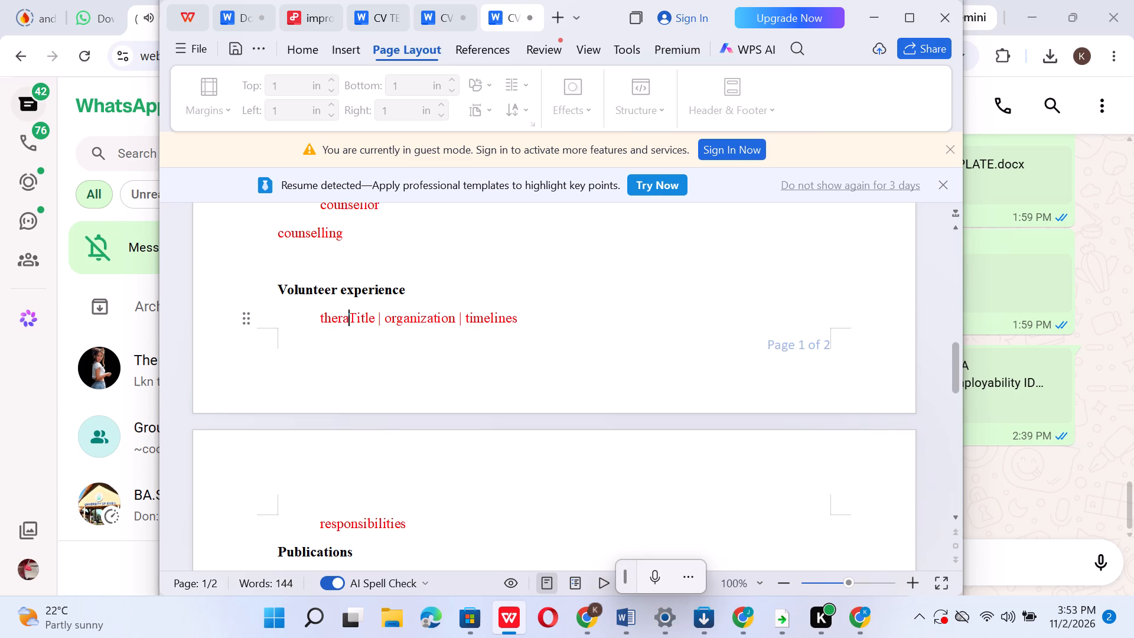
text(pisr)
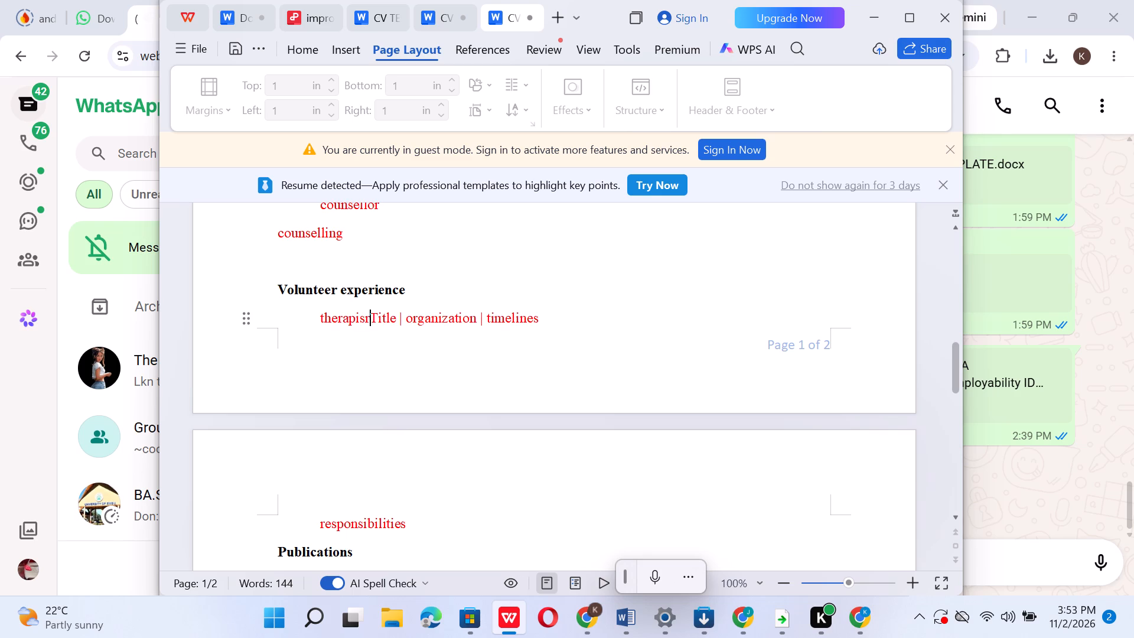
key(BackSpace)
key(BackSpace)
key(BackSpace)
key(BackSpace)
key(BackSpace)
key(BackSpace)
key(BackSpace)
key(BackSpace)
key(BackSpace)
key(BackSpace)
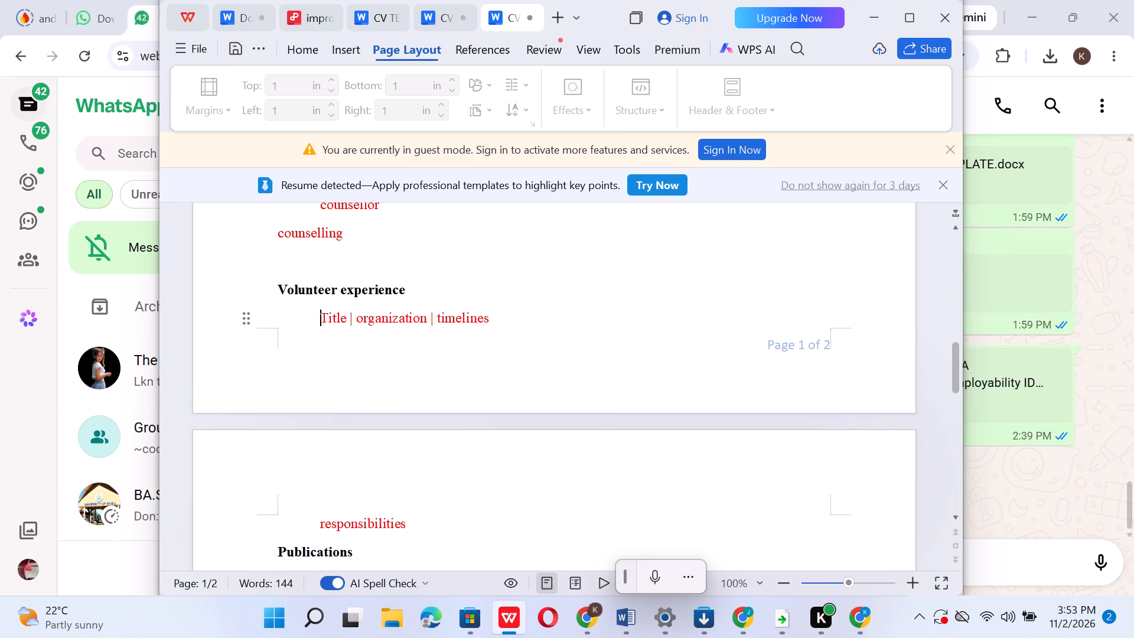
Delete the placeholder "Title | organization | timelines" under Volunteer experience, including its line.
key(BackSpace)
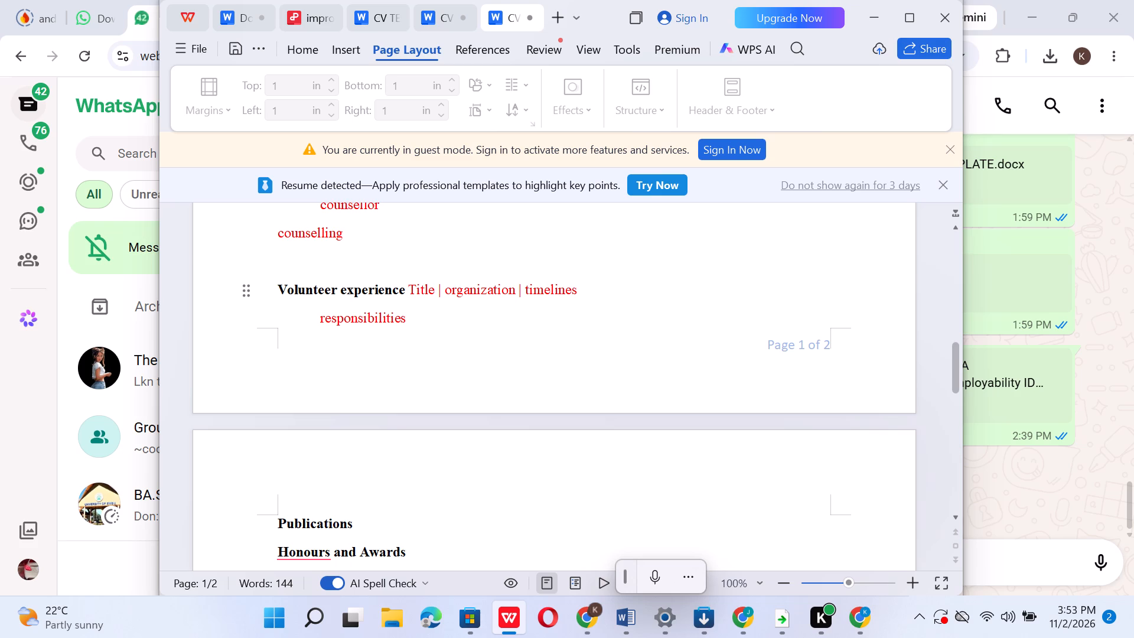
click(586, 296)
key(BackSpace)
key(BackSpace)
key(BackSpace)
key(BackSpace)
key(BackSpace)
key(BackSpace)
key(BackSpace)
key(BackSpace)
key(BackSpace)
key(BackSpace)
key(BackSpace)
key(BackSpace)
key(BackSpace)
key(BackSpace)
key(BackSpace)
key(BackSpace)
key(BackSpace)
key(BackSpace)
key(BackSpace)
key(BackSpace)
key(BackSpace)
key(BackSpace)
key(BackSpace)
key(BackSpace)
key(BackSpace)
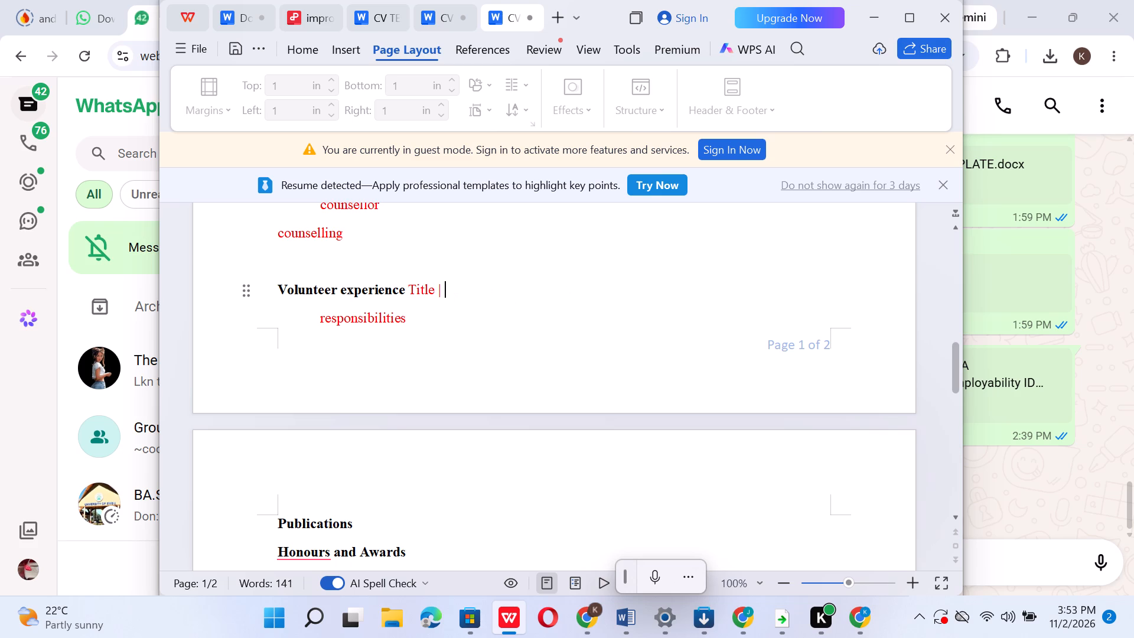
key(BackSpace)
key(BackSpace)
key(BackSpace)
key(BackSpace)
key(BackSpace)
key(BackSpace)
key(BackSpace)
key(BackSpace)
key(BackSpace)
Replace the placeholder "responsibilities" under Volunteer experience with "First aid".
click(285, 312)
key(t)
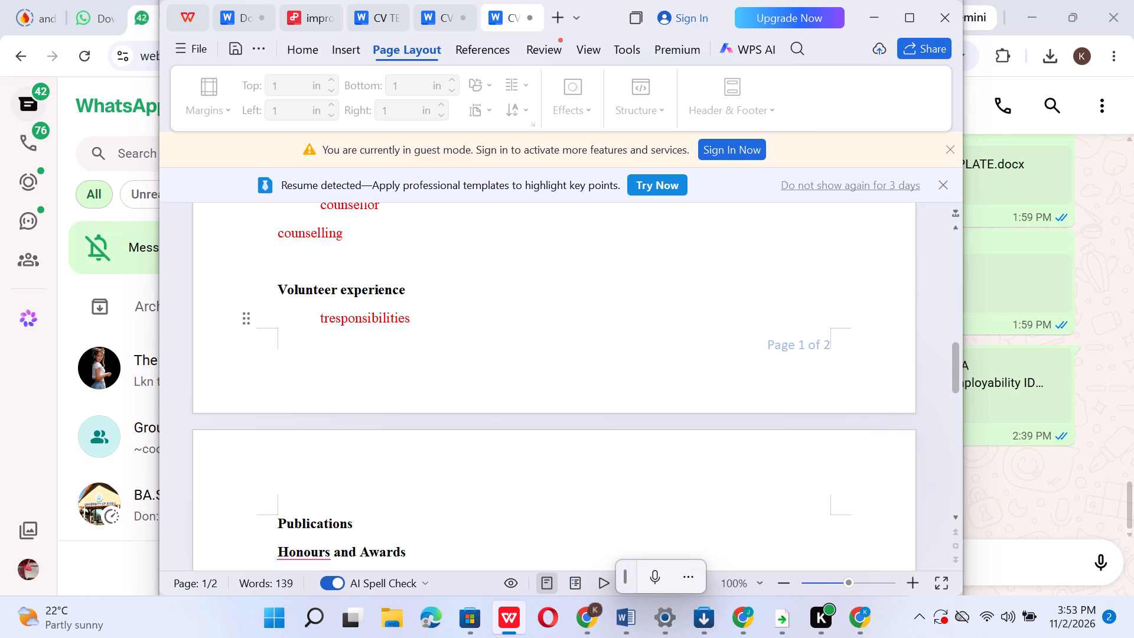
key(h)
key(BackSpace)
key(BackSpace)
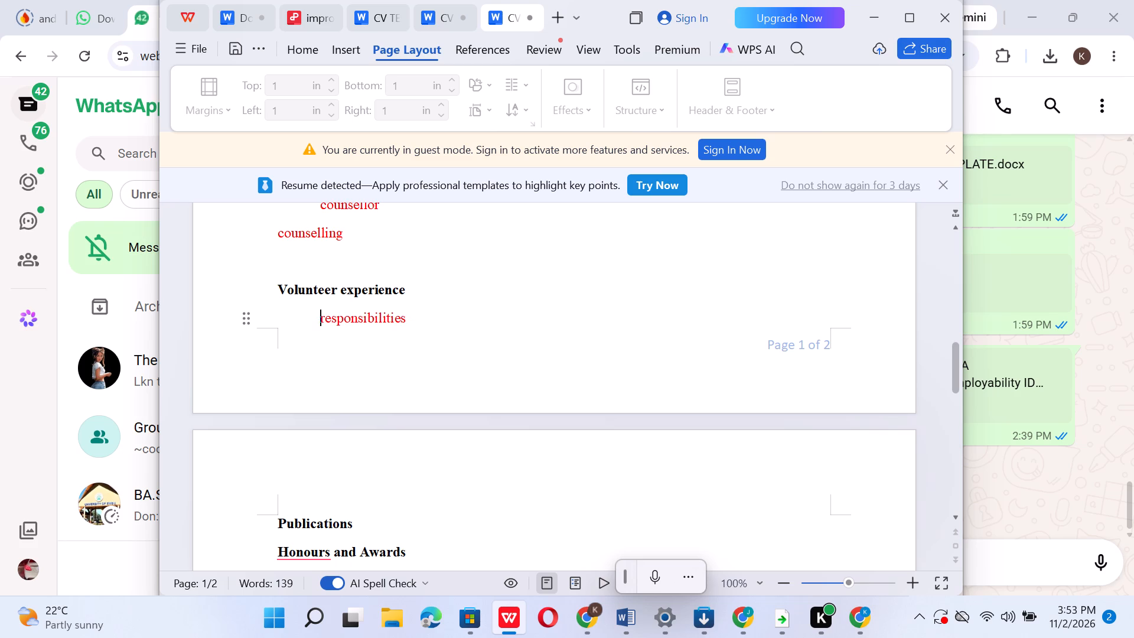
key(f)
key(BackSpace)
key(f)
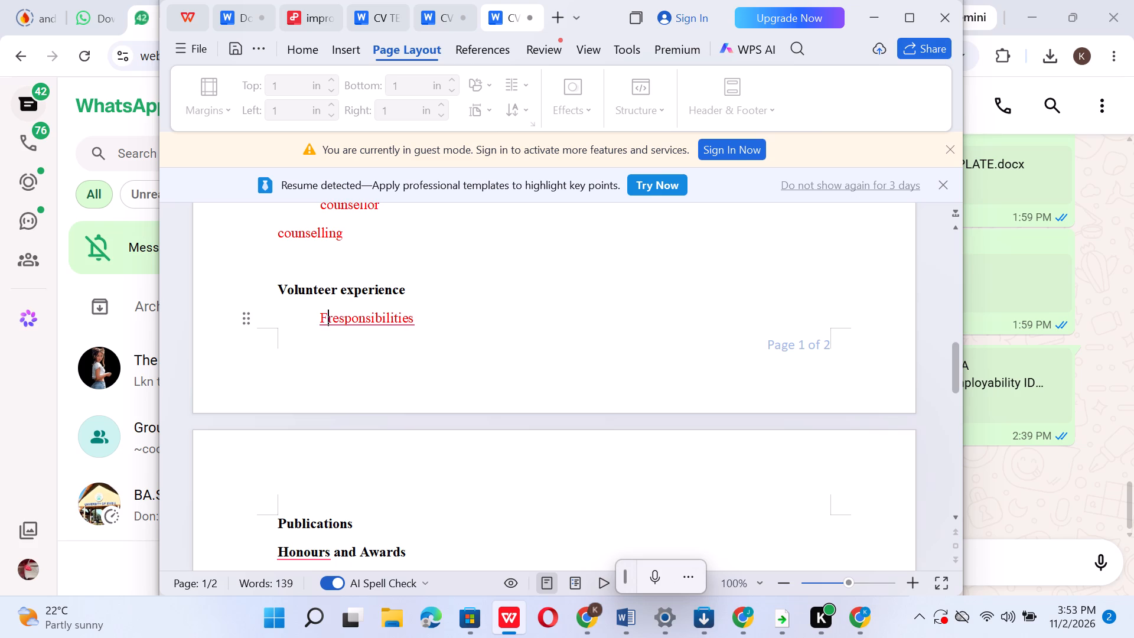
key(i)
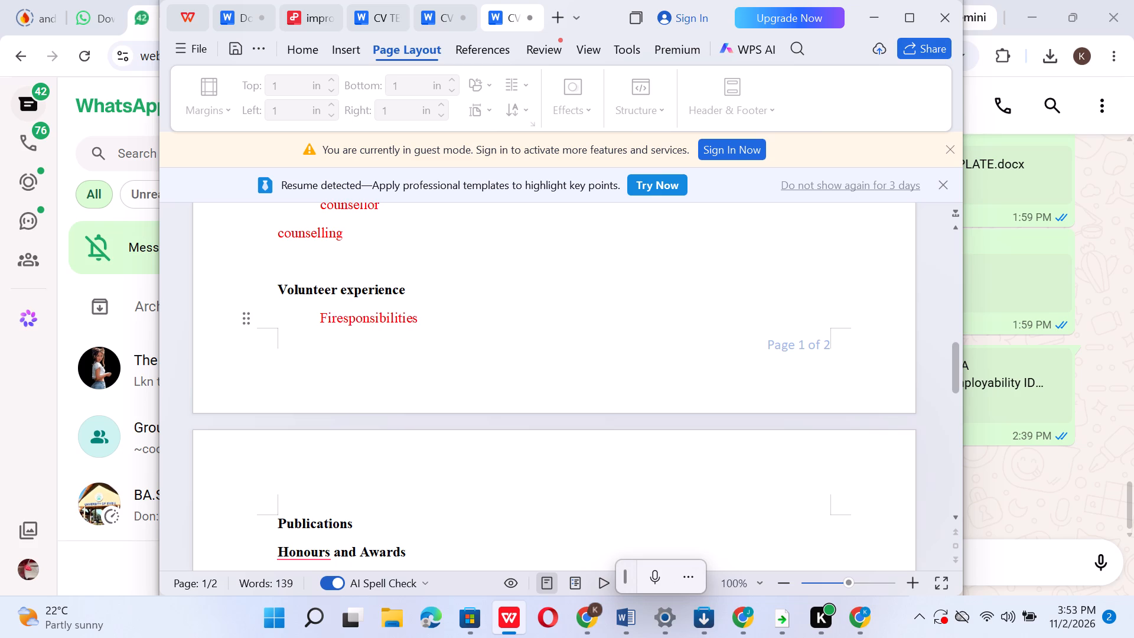
text(rst)
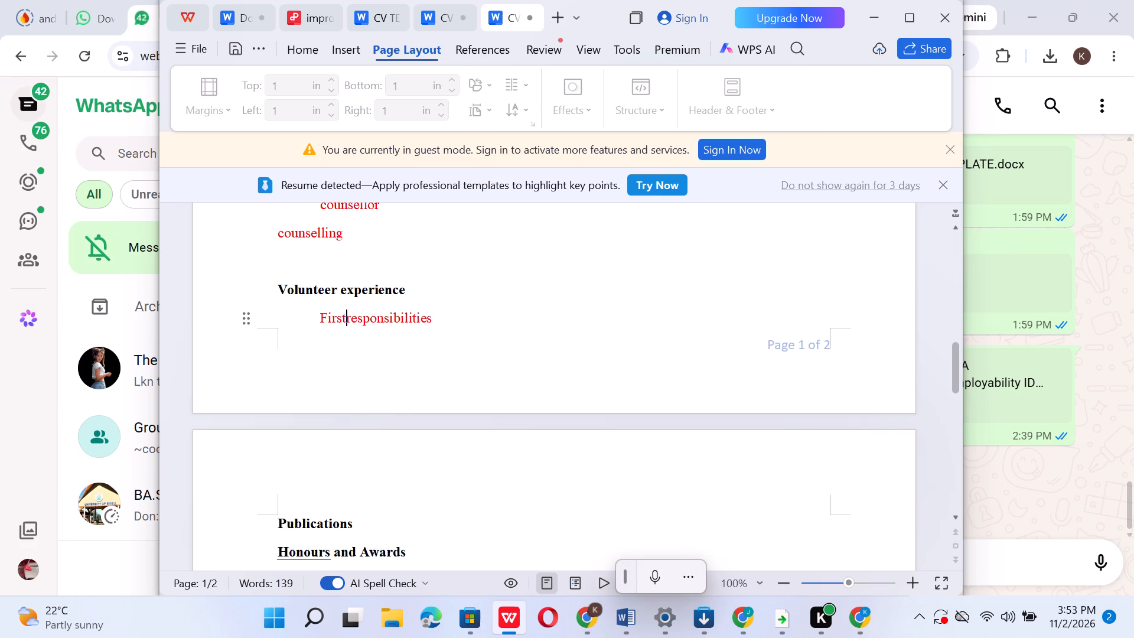
key(space)
text(aid)
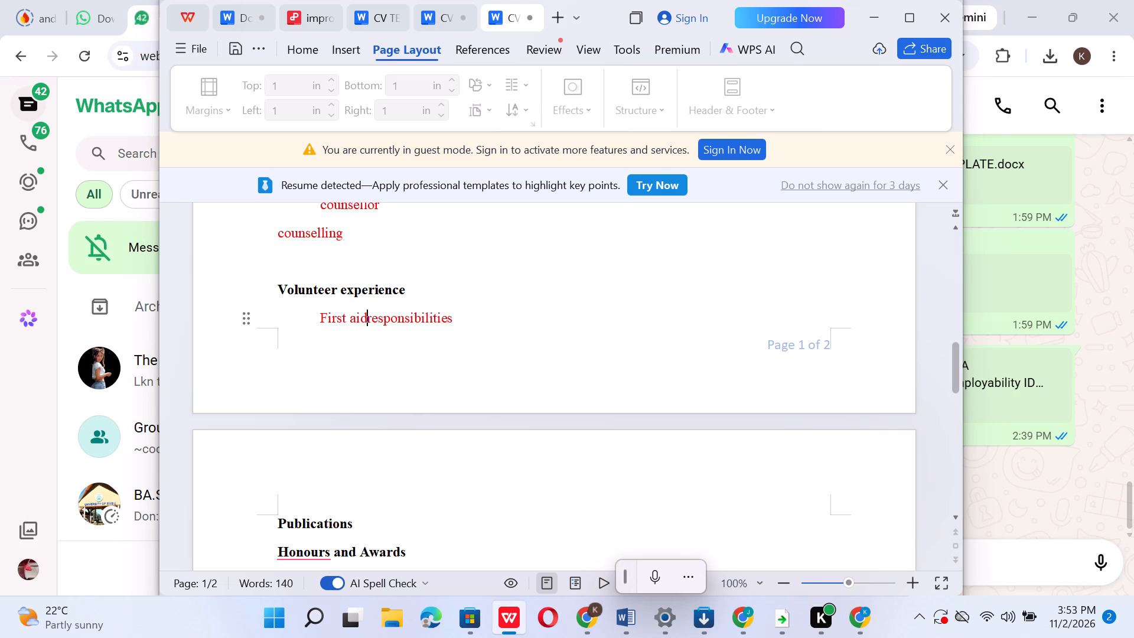
key(space)
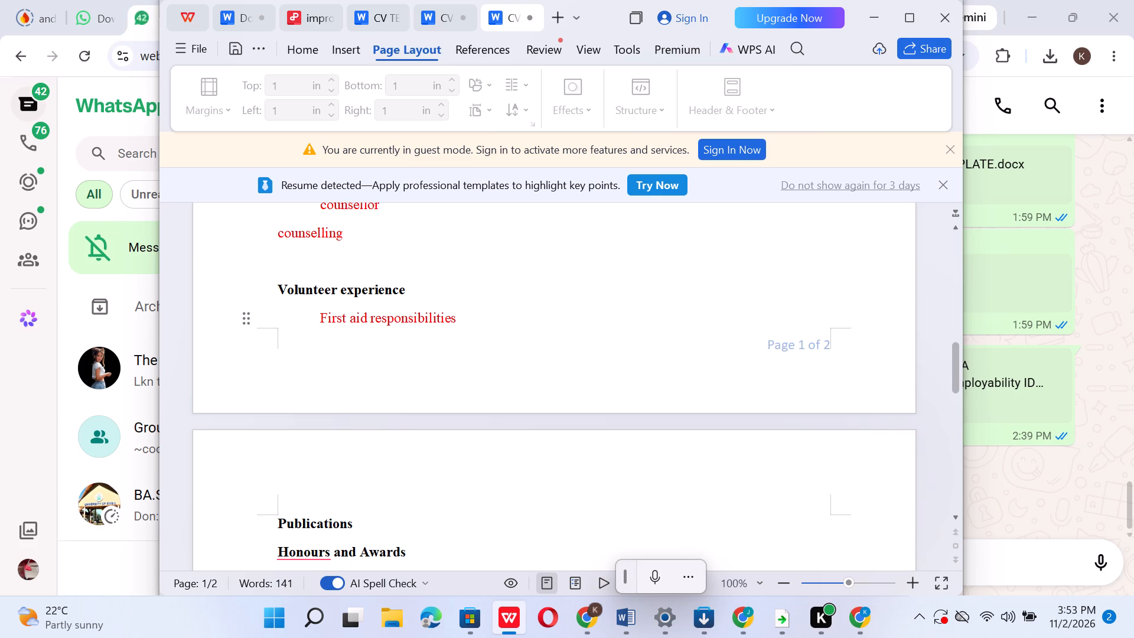
click(462, 319)
key(BackSpace)
key(BackSpace)
key(BackSpace)
key(BackSpace)
key(BackSpace)
key(BackSpace)
key(BackSpace)
key(BackSpace)
key(BackSpace)
key(BackSpace)
key(BackSpace)
key(BackSpace)
key(BackSpace)
key(BackSpace)
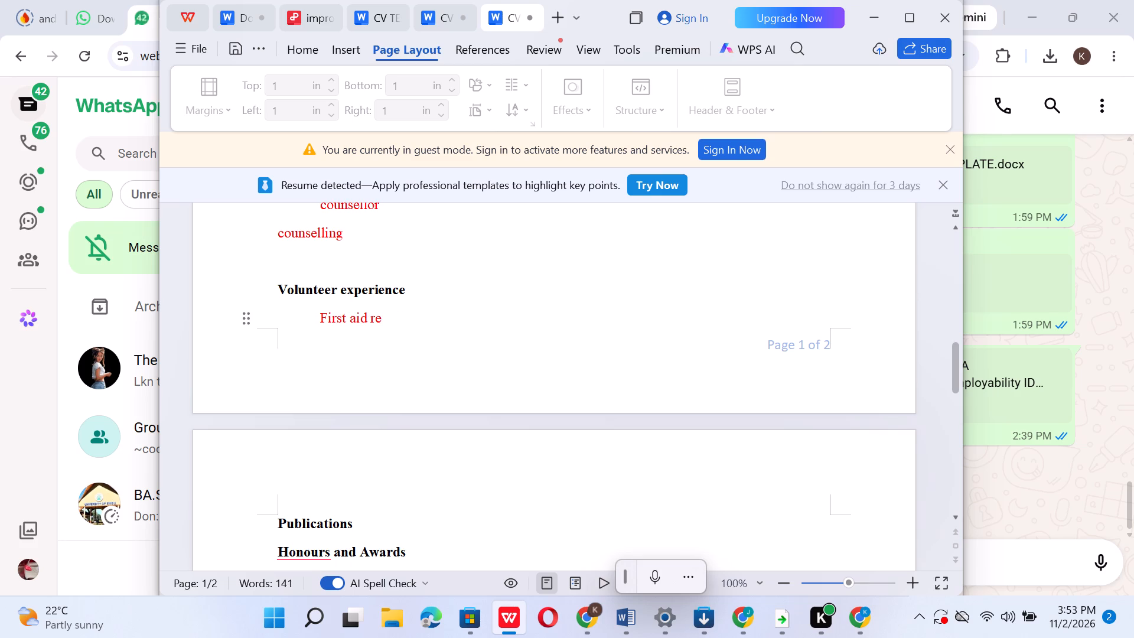
key(BackSpace)
key(BackSpace)
Append "services" to the "First aid" entry under Volunteer experience.
click(329, 336)
click(383, 317)
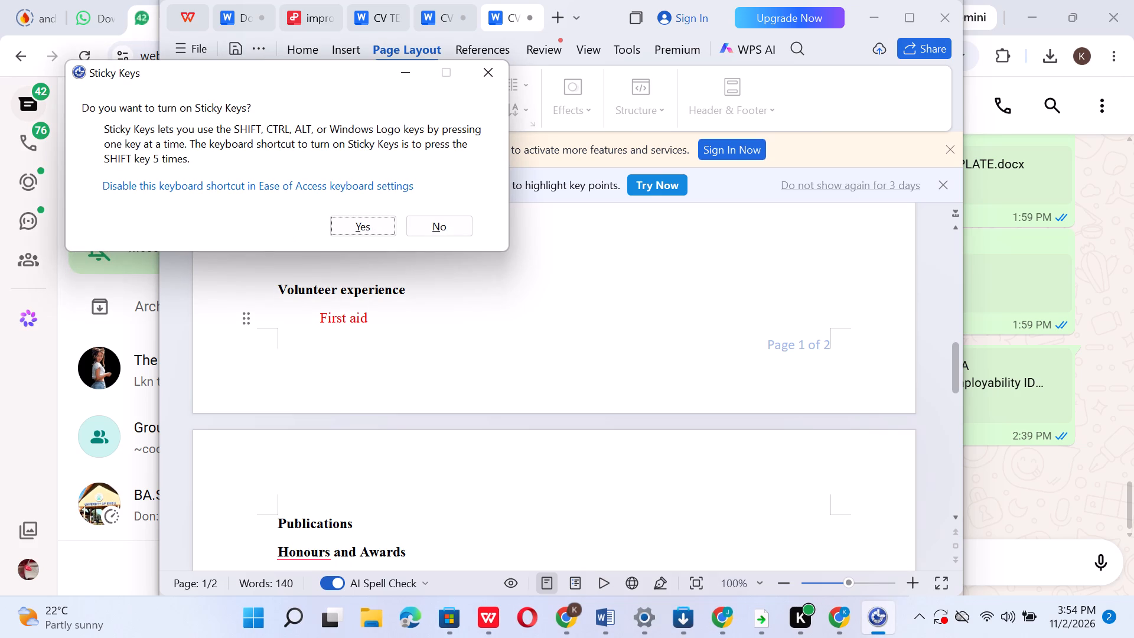
click(491, 62)
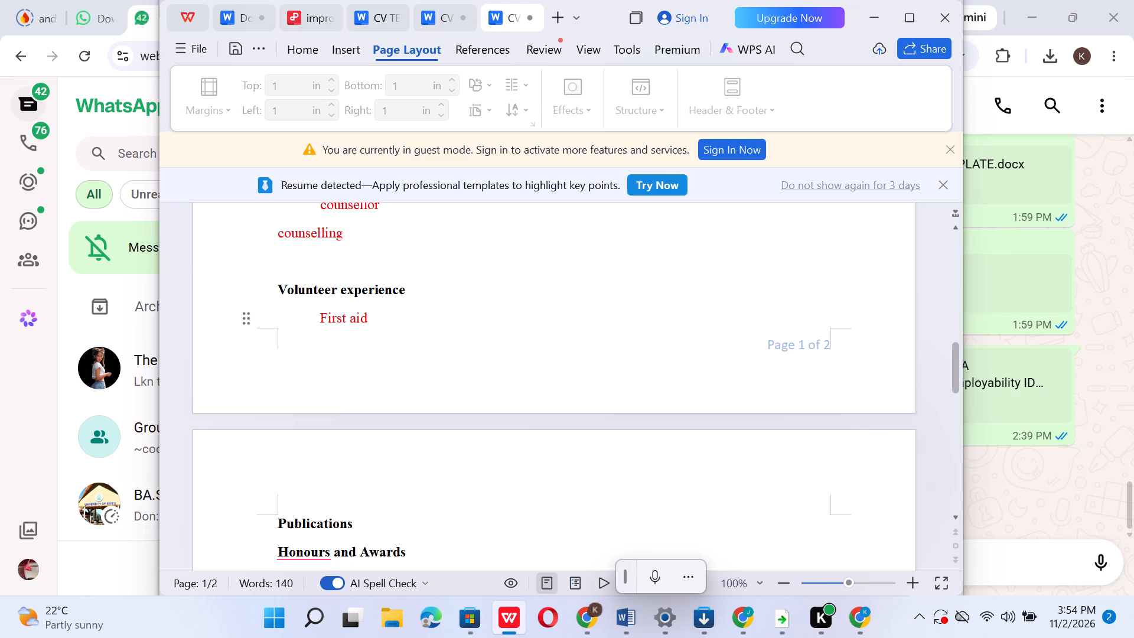
key(space)
text(serv)
text(icw)
key(BackSpace)
key(e)
key(s)
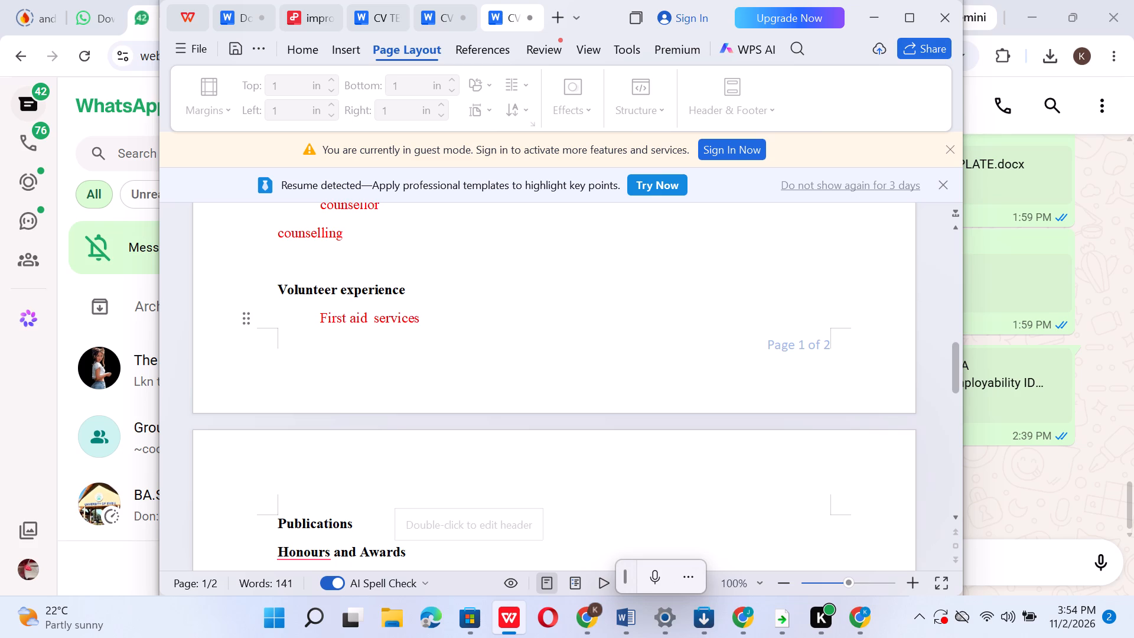
Review the sections after Volunteer experience, from Publications through Core competencies to Reference.
scroll(356, 548, down, 2)
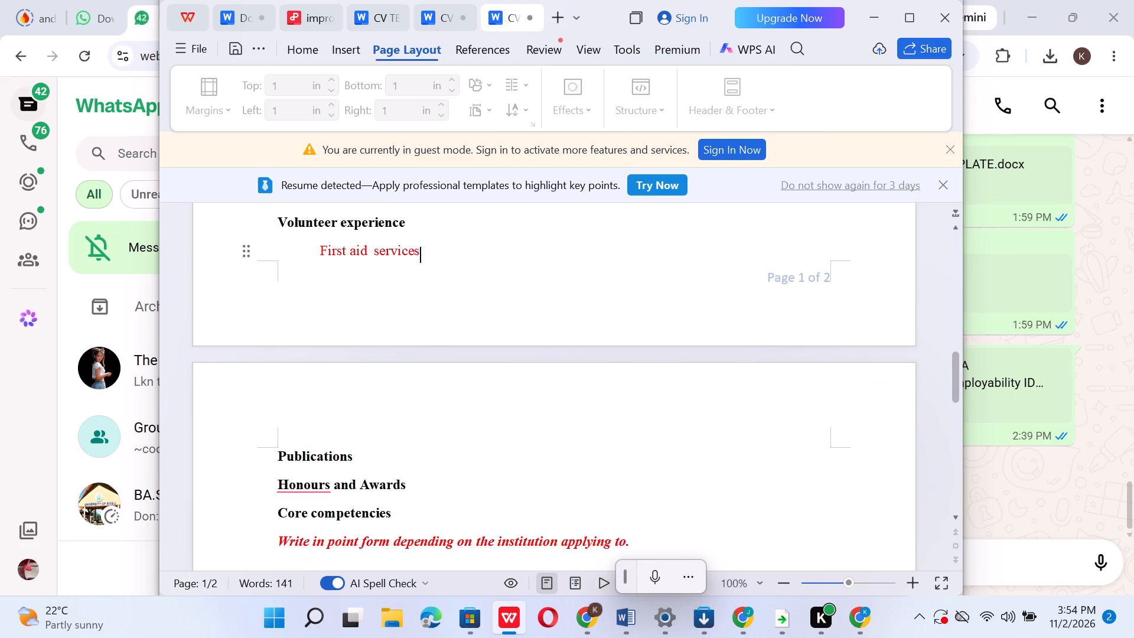
scroll(356, 548, down, 2)
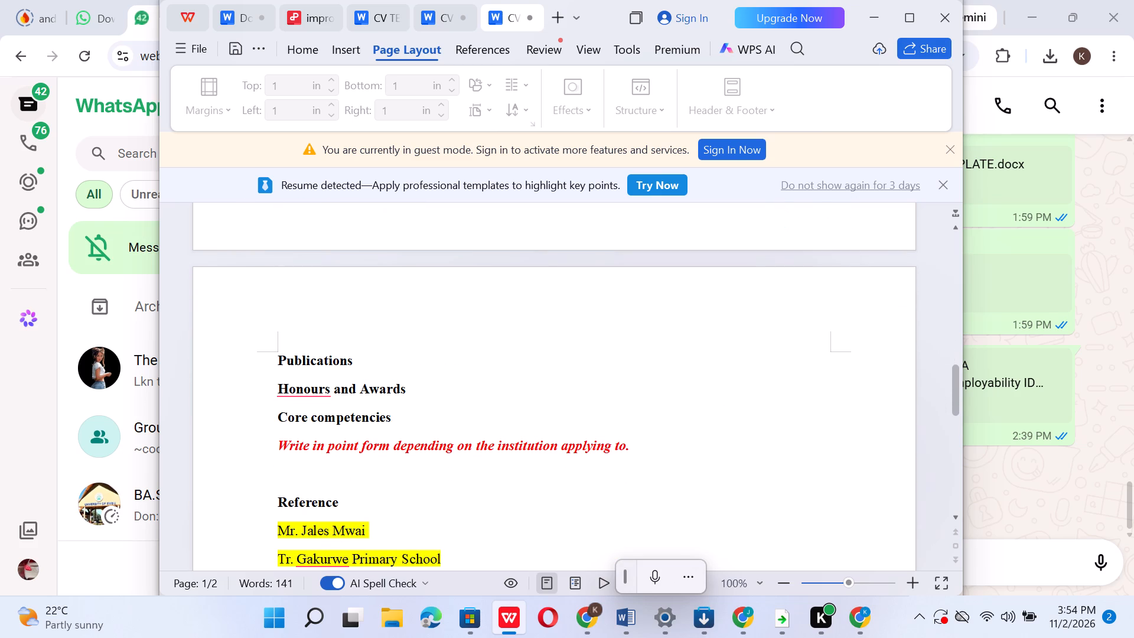
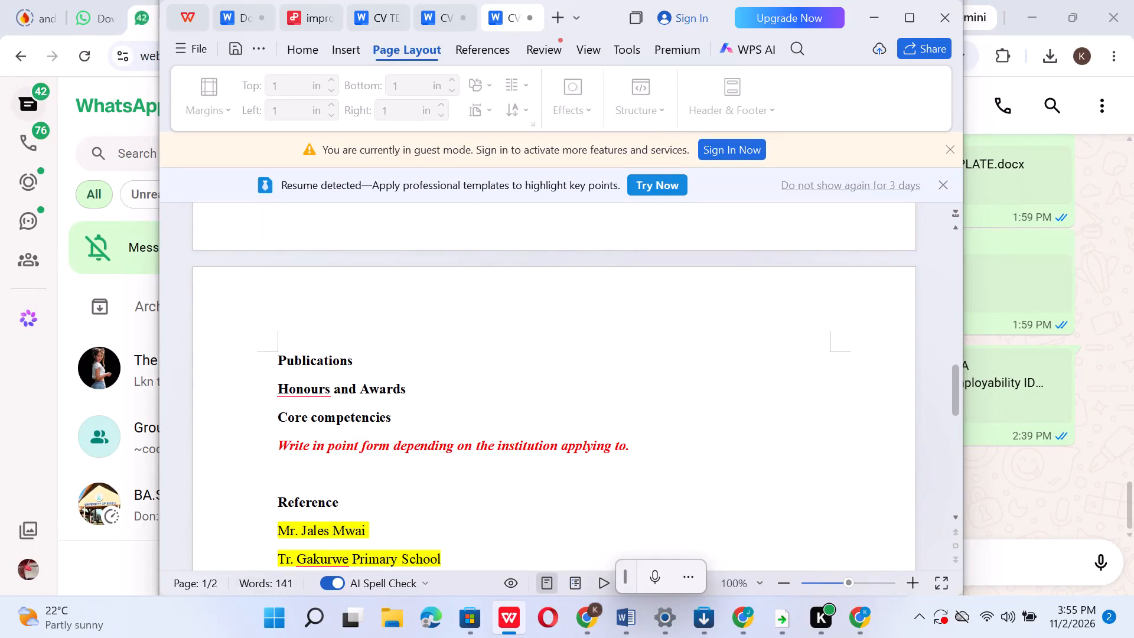
Examine the Reference section, its referee note and the closing date at the end of the CV.
scroll(390, 437, down, 2)
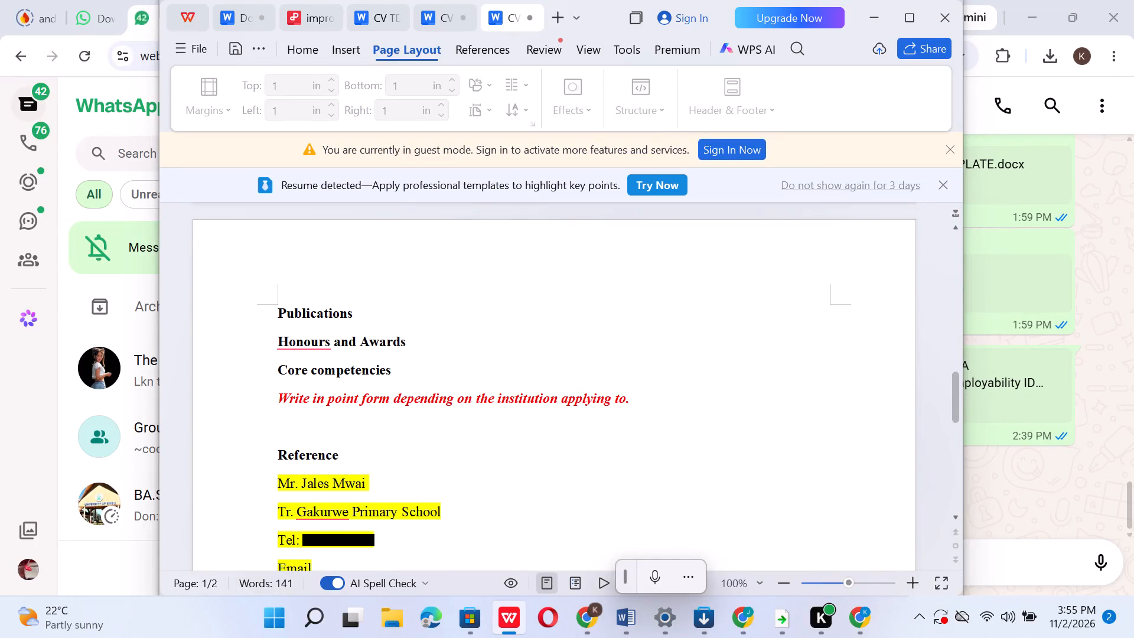
scroll(390, 437, down, 1)
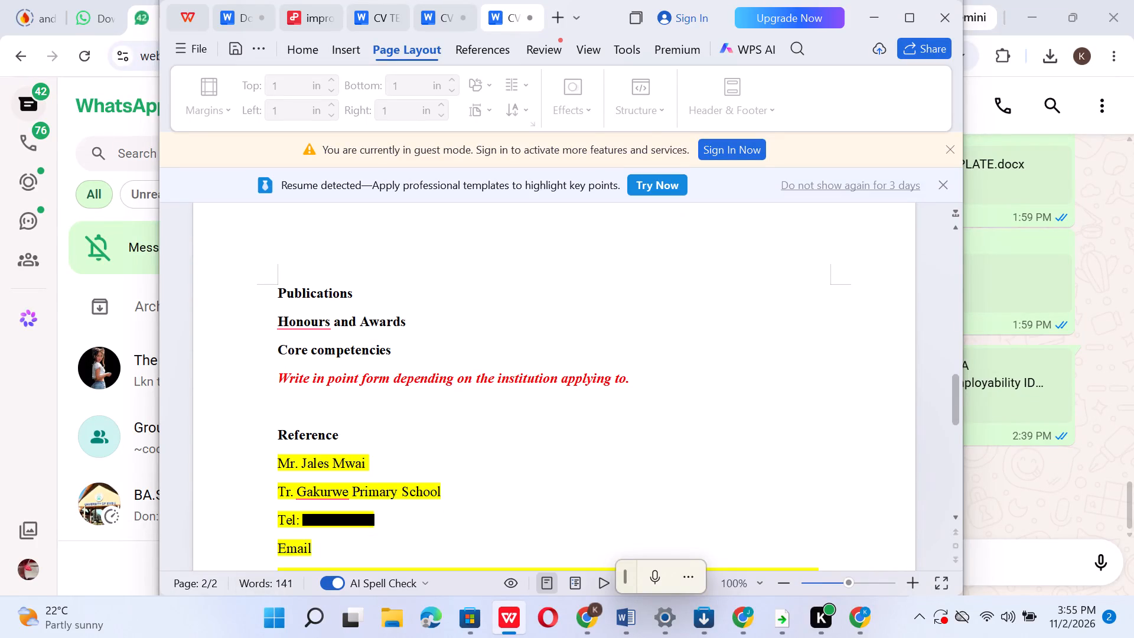
scroll(390, 437, down, 4)
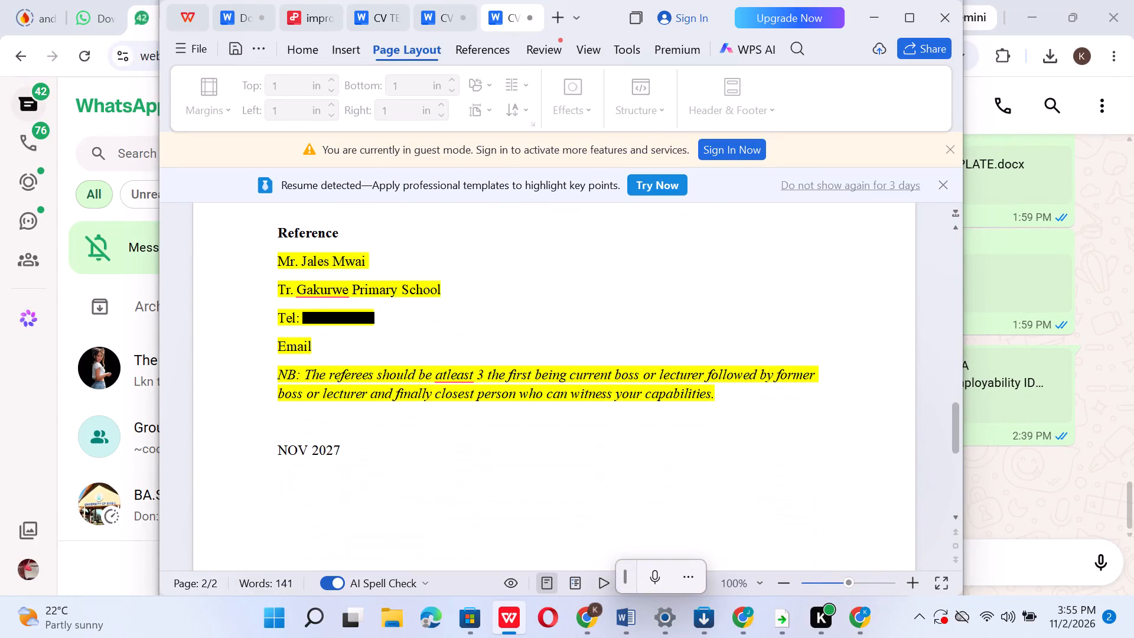
scroll(390, 437, down, 1)
click(353, 448)
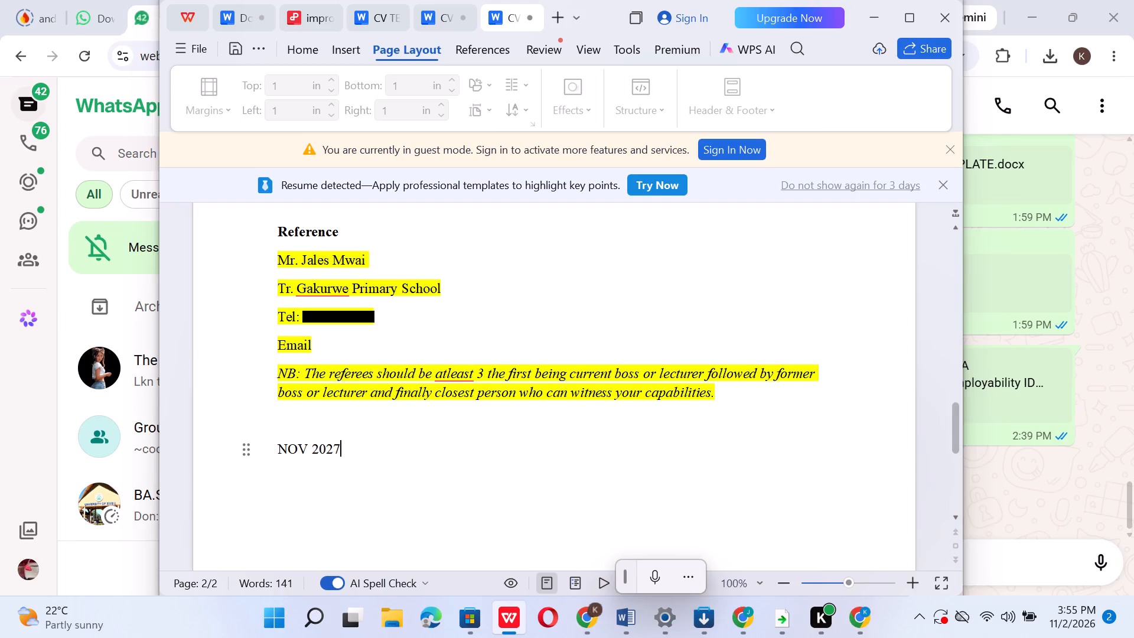
scroll(338, 320, up, 5)
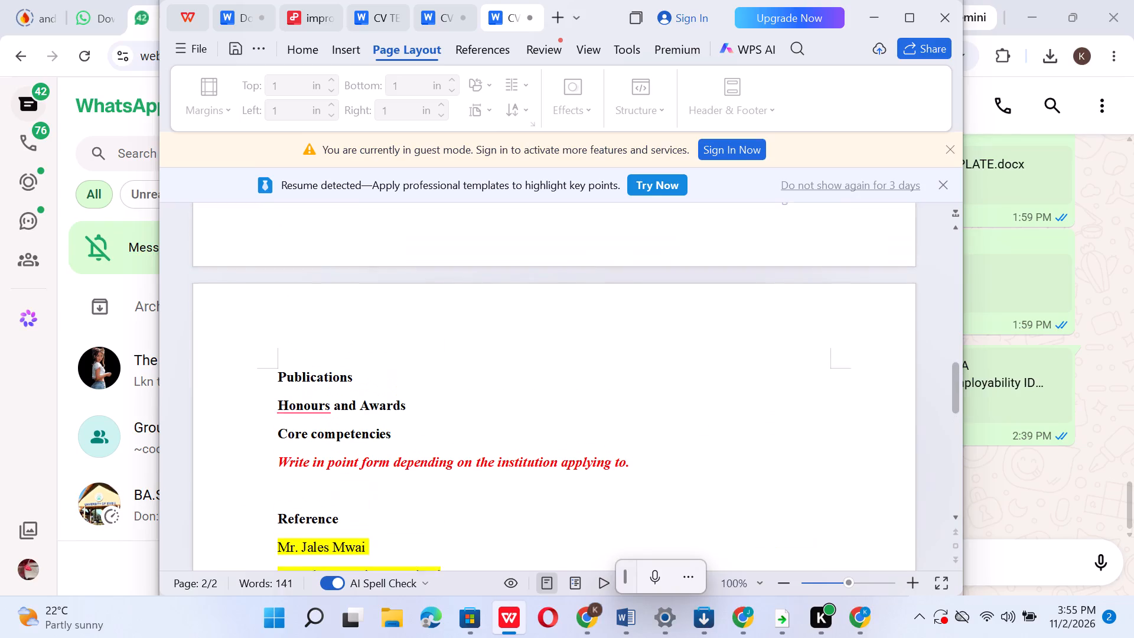
scroll(338, 320, up, 1)
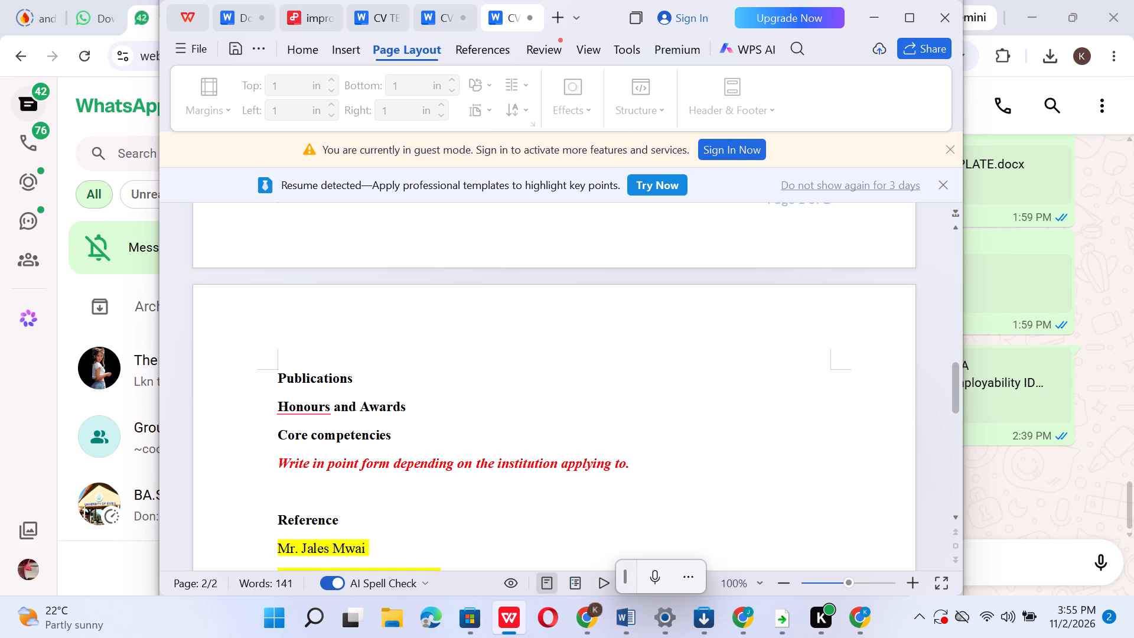
Delete the "Honours and Awards" heading on the second page, including its line.
click(421, 409)
key(BackSpace)
key(BackSpace)
key(BackSpace)
key(BackSpace)
key(BackSpace)
key(BackSpace)
key(BackSpace)
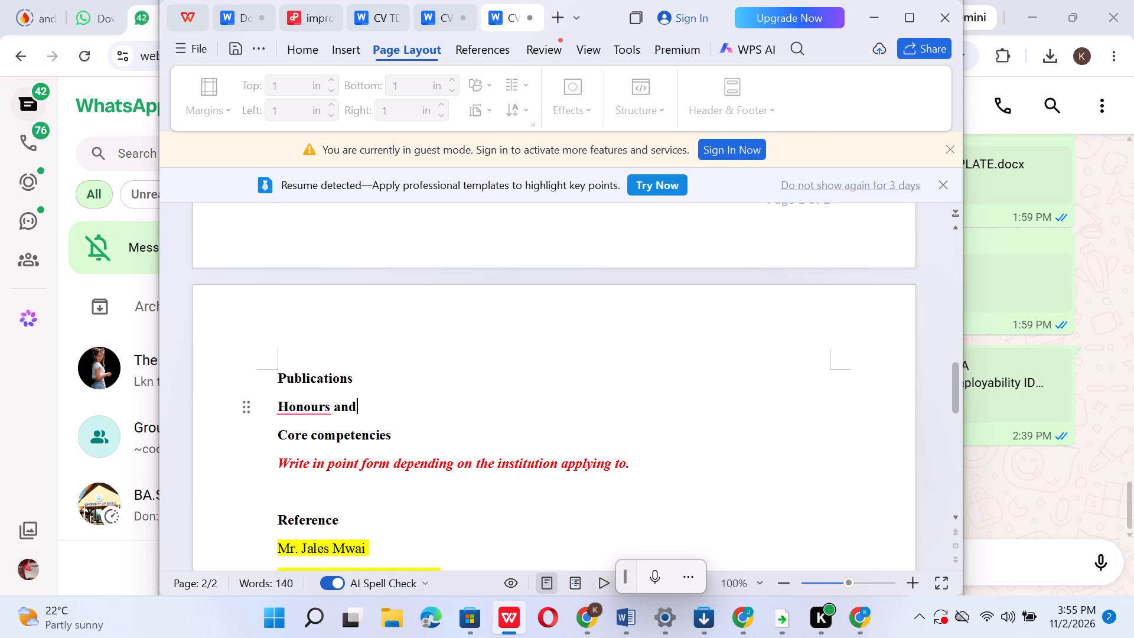
key(BackSpace)
key(BackSpace)
key(BackSpace)
key(BackSpace)
key(BackSpace)
key(BackSpace)
key(BackSpace)
key(BackSpace)
key(BackSpace)
key(BackSpace)
key(BackSpace)
key(BackSpace)
Delete the "Publications" heading and its line, keeping the preceding Volunteer experience entry as "First aid services".
key(BackSpace)
key(BackSpace)
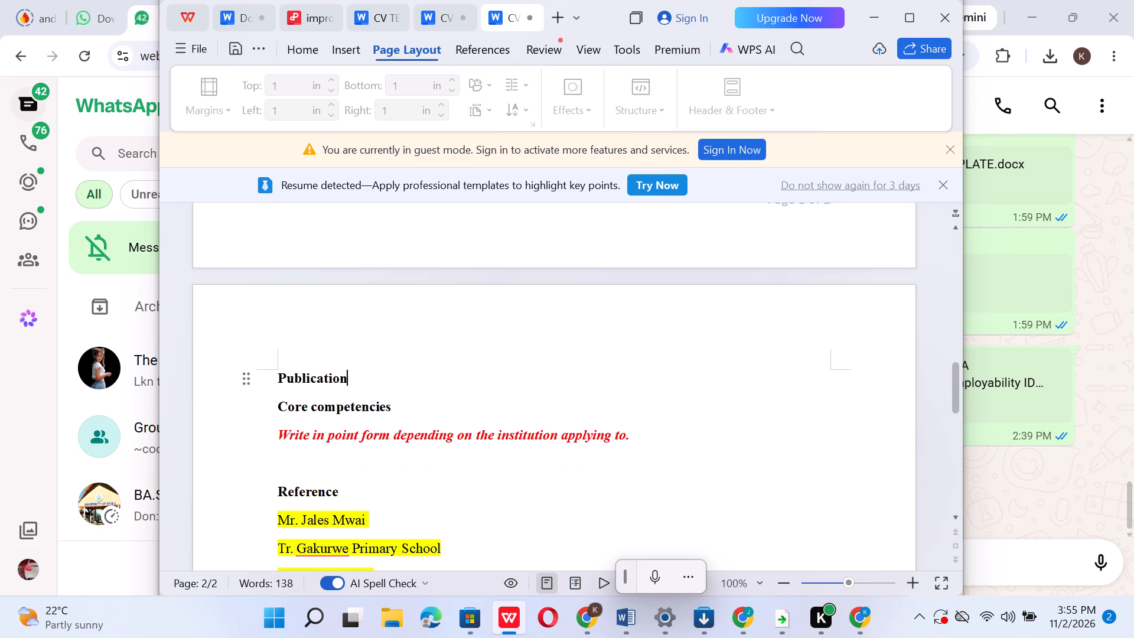
key(BackSpace)
key(BackSpace)
key(BackSpace)
key(BackSpace)
key(BackSpace)
key(BackSpace)
key(BackSpace)
key(BackSpace)
key(BackSpace)
key(BackSpace)
key(BackSpace)
key(BackSpace)
key(BackSpace)
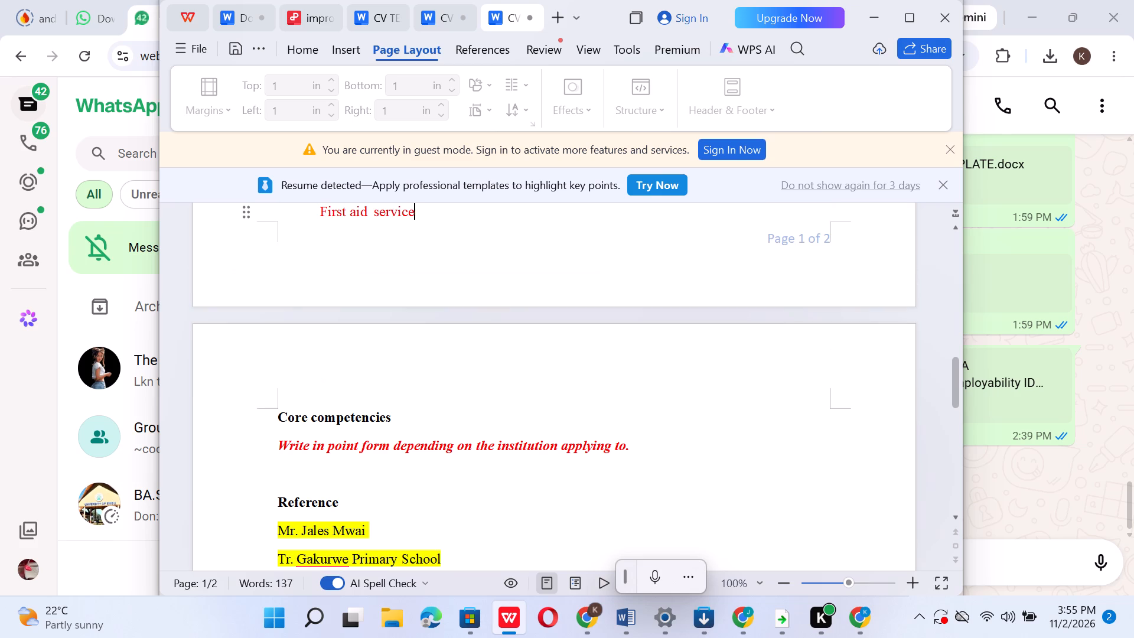
key(BackSpace)
key(BackSpace)
text(ces)
Delete the placeholder "Write in point form depending on the institution applying to." under Core competencies.
click(640, 442)
key(BackSpace)
key(BackSpace)
key(BackSpace)
key(BackSpace)
key(BackSpace)
key(BackSpace)
key(BackSpace)
key(BackSpace)
key(BackSpace)
key(BackSpace)
key(BackSpace)
key(BackSpace)
key(BackSpace)
key(BackSpace)
key(BackSpace)
key(BackSpace)
key(BackSpace)
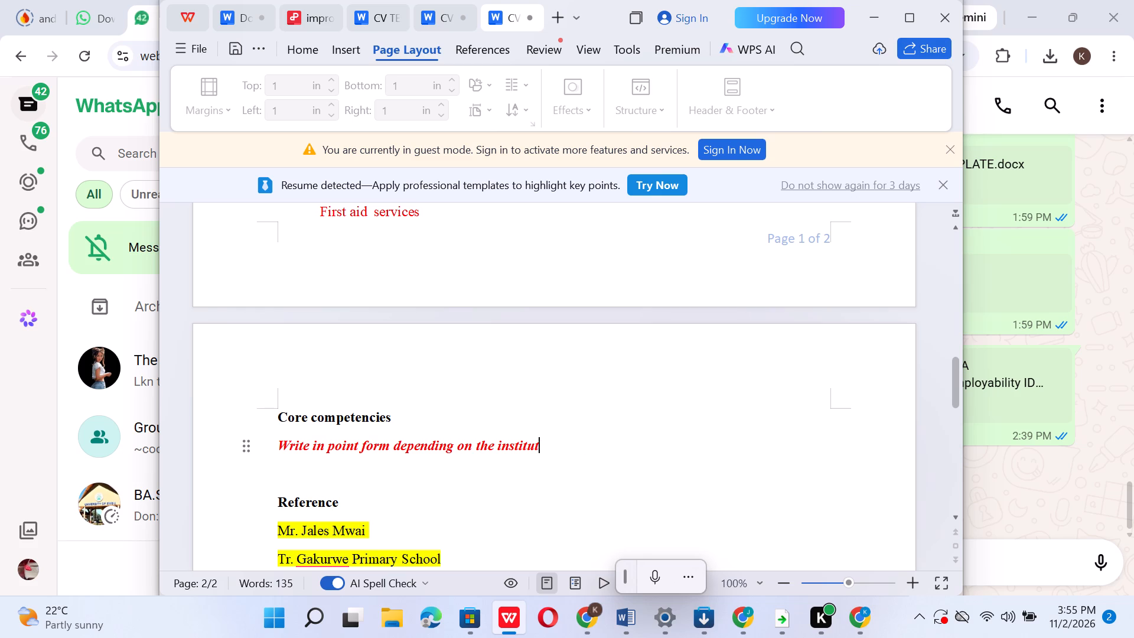
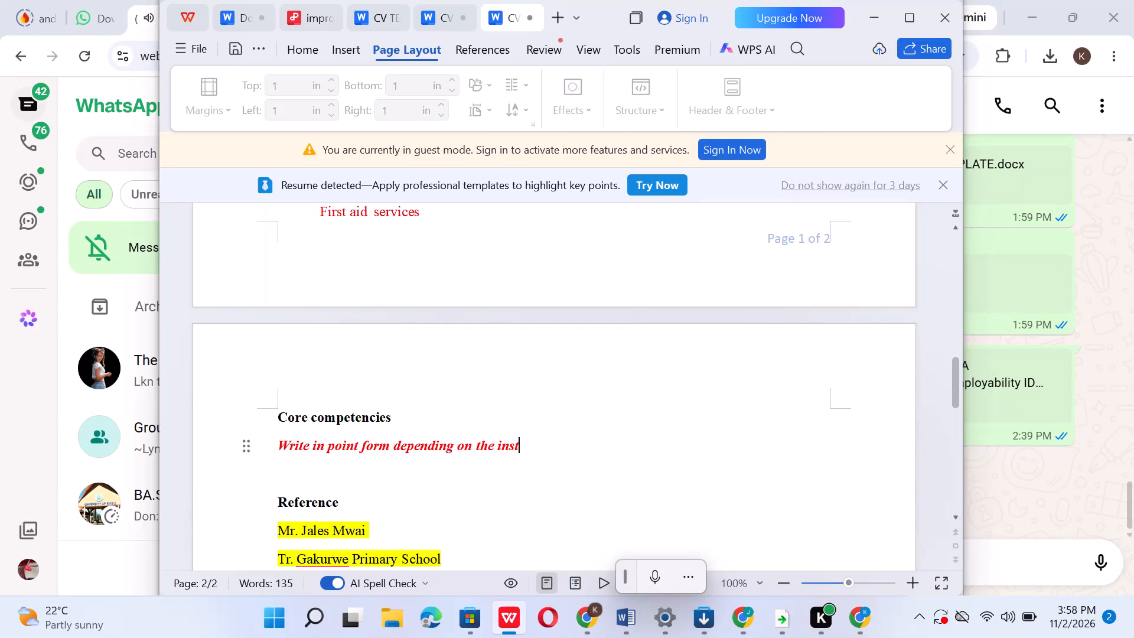
Delete the remaining placeholder text "Write in point form depending on the inst" under Core competencies.
key(BackSpace)
key(BackSpace)
key(BackSpace)
key(BackSpace)
key(BackSpace)
key(BackSpace)
key(BackSpace)
key(BackSpace)
key(BackSpace)
key(BackSpace)
key(BackSpace)
key(BackSpace)
key(BackSpace)
key(BackSpace)
key(BackSpace)
key(BackSpace)
key(BackSpace)
key(BackSpace)
key(BackSpace)
key(BackSpace)
key(BackSpace)
key(BackSpace)
key(BackSpace)
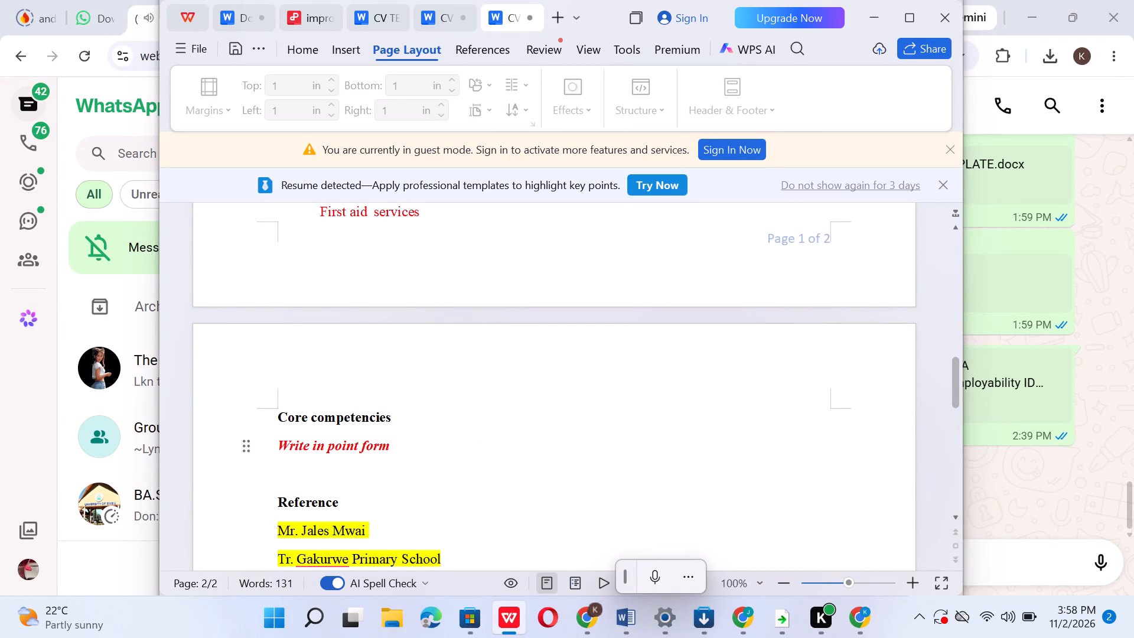
key(BackSpace)
key(BackSpace)
key(BackSpace)
key(BackSpace)
key(BackSpace)
key(BackSpace)
key(BackSpace)
key(BackSpace)
key(BackSpace)
key(BackSpace)
key(BackSpace)
key(BackSpace)
key(BackSpace)
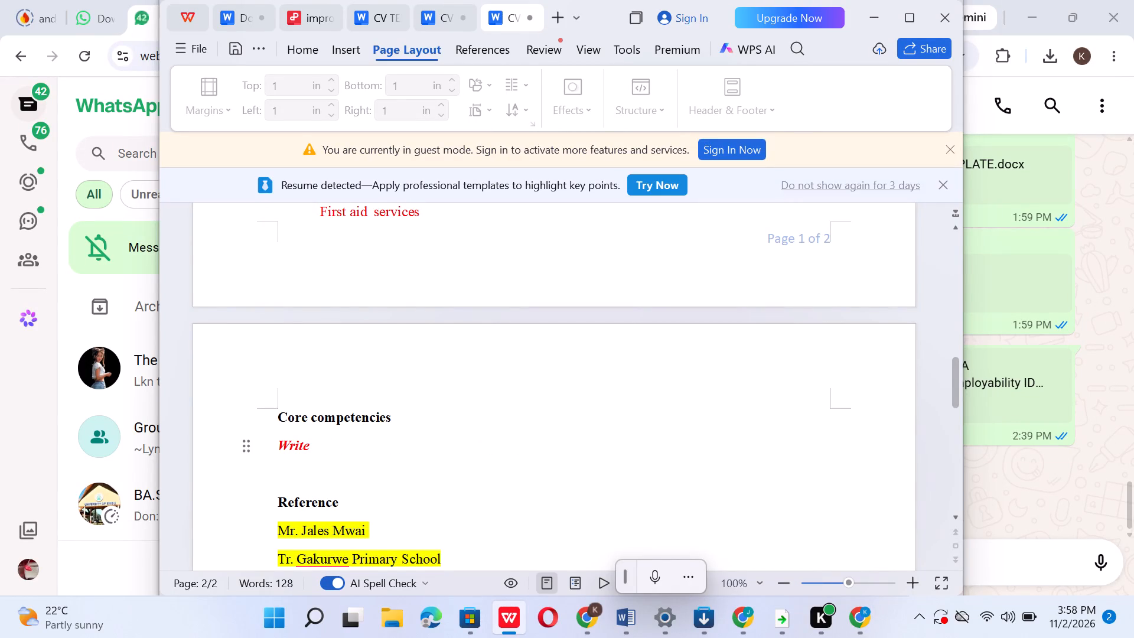
key(BackSpace)
key(BackSpace)
key(BackSpace)
key(BackSpace)
key(BackSpace)
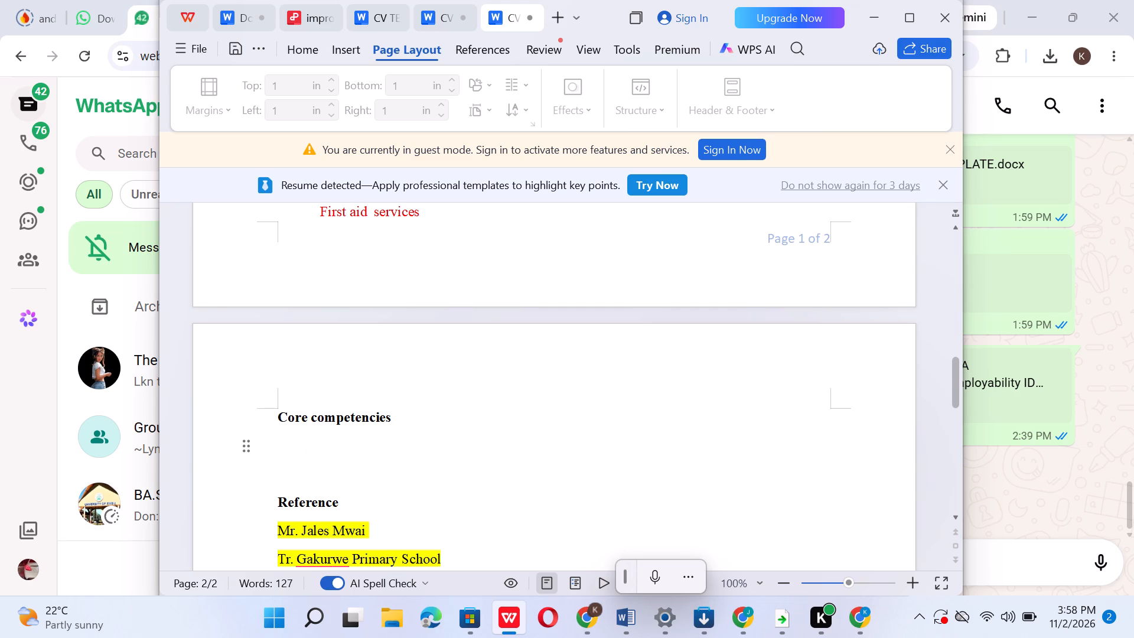
Enter "Assessment and case management skills" as the first point under Core competencies.
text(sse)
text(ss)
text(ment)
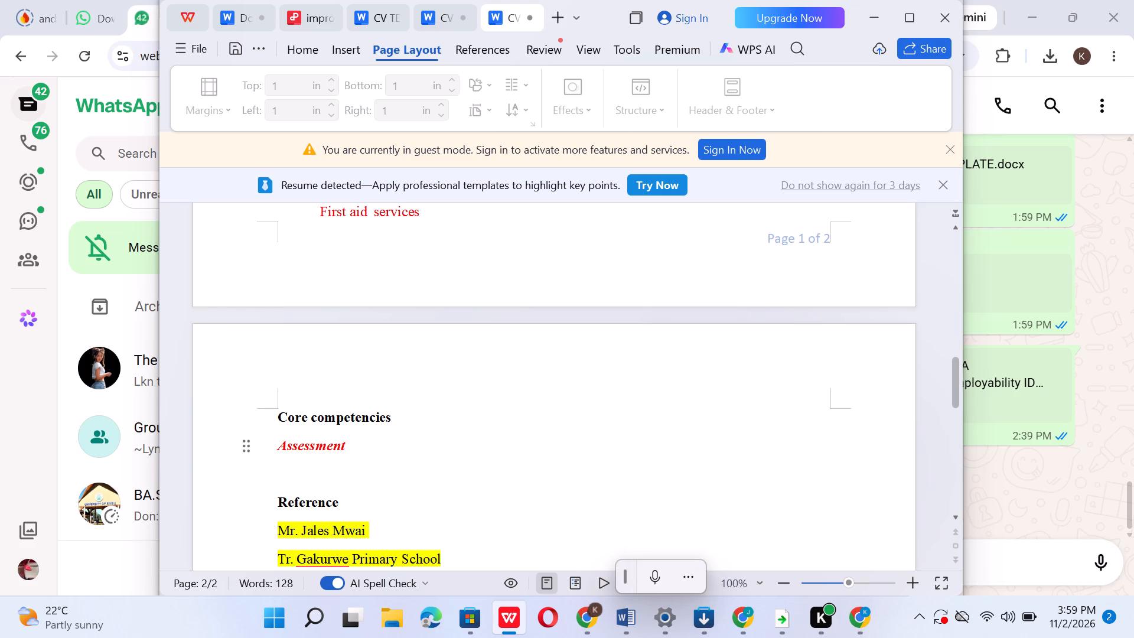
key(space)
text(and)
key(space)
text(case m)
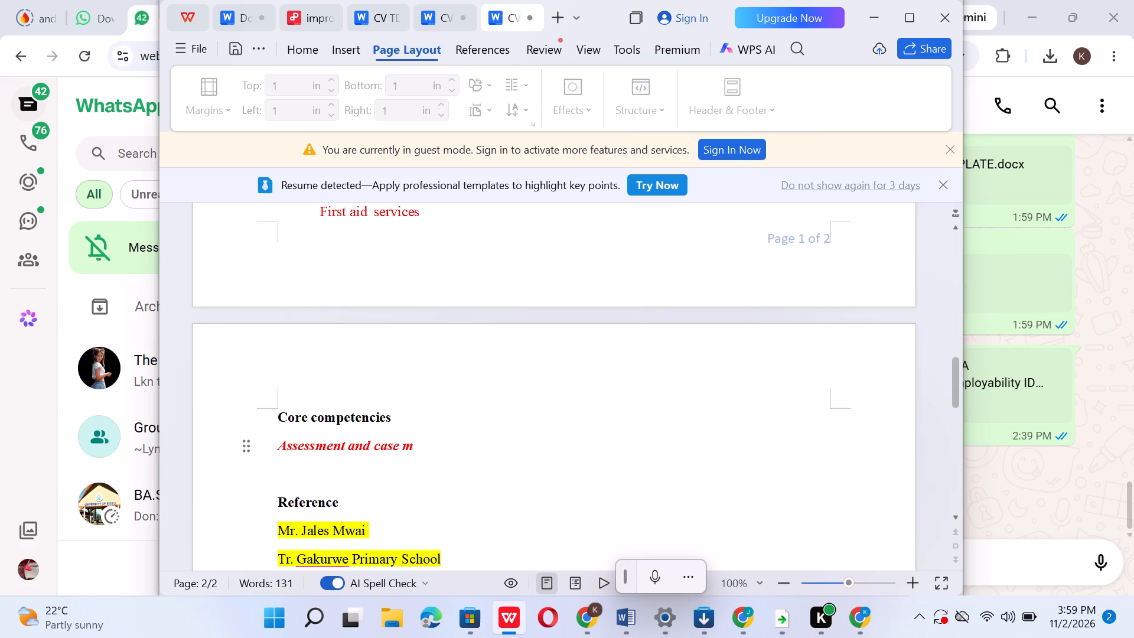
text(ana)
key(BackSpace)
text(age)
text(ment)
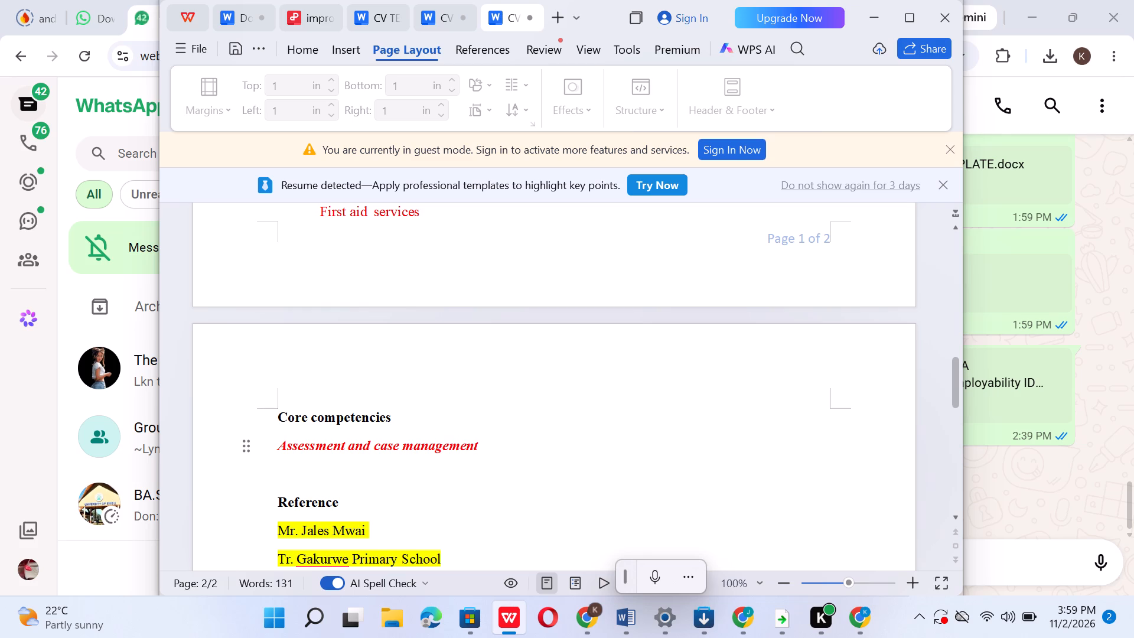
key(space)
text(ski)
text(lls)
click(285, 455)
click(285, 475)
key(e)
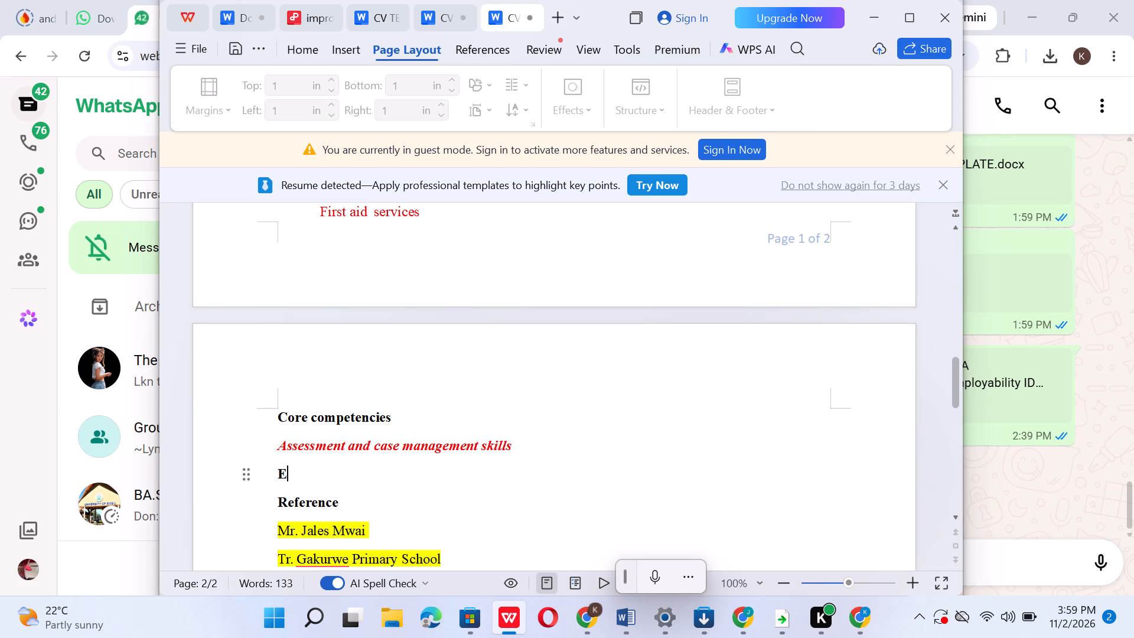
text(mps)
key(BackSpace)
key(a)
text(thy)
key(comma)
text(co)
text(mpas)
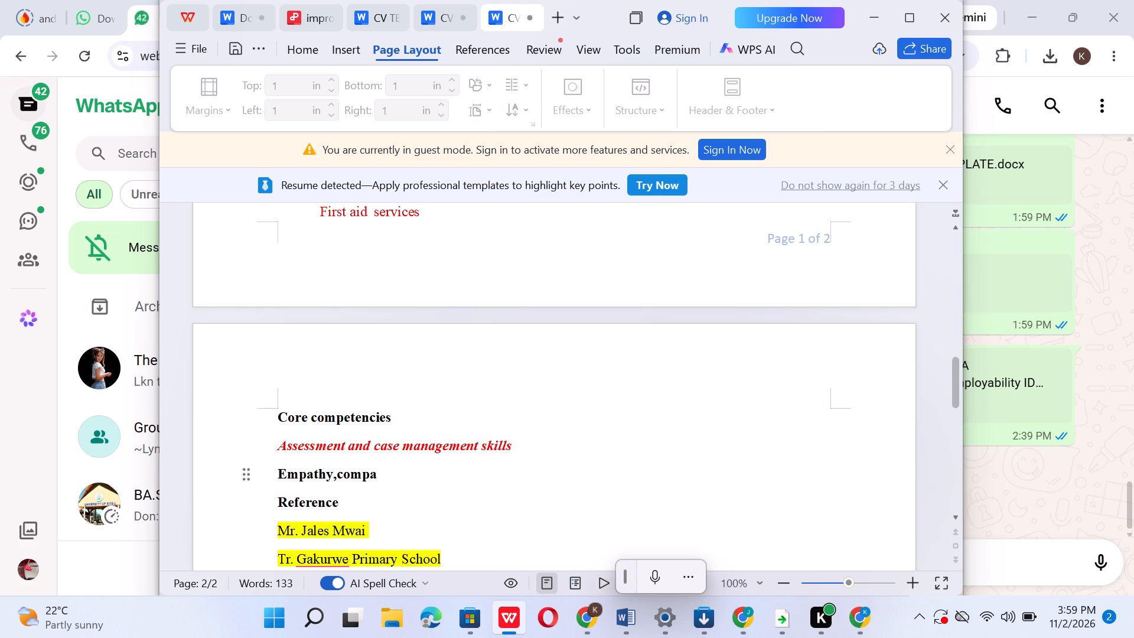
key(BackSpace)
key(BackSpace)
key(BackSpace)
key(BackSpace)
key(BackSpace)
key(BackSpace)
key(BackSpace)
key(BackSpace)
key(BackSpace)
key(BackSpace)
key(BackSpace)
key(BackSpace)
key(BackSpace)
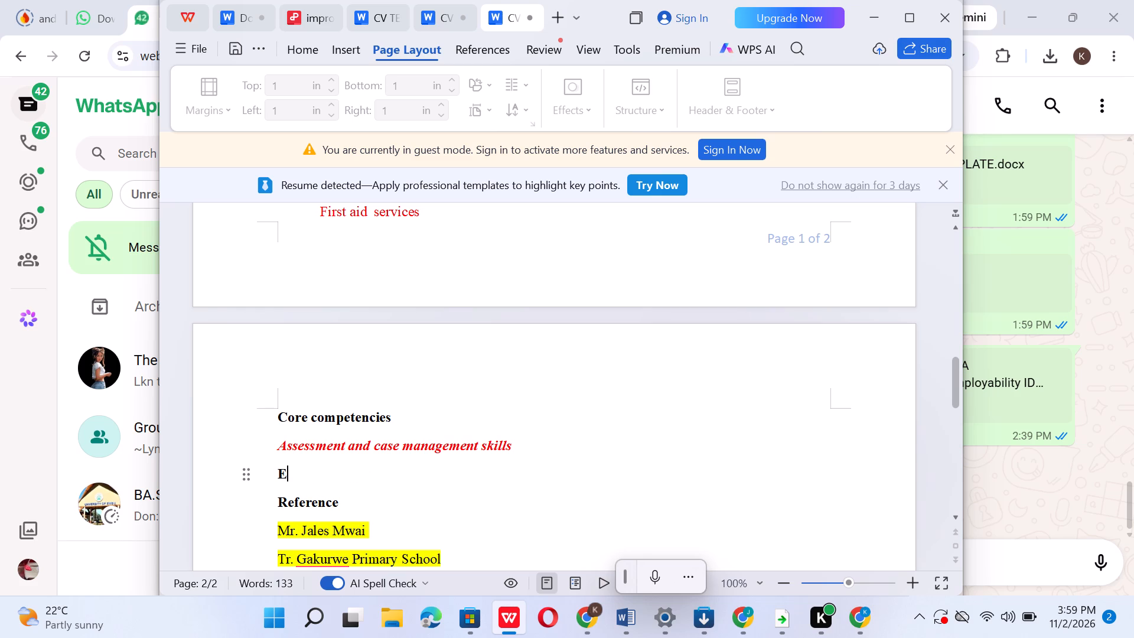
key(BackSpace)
Start a second point under Core competencies, below the case management line, reading "Empathy,compassion".
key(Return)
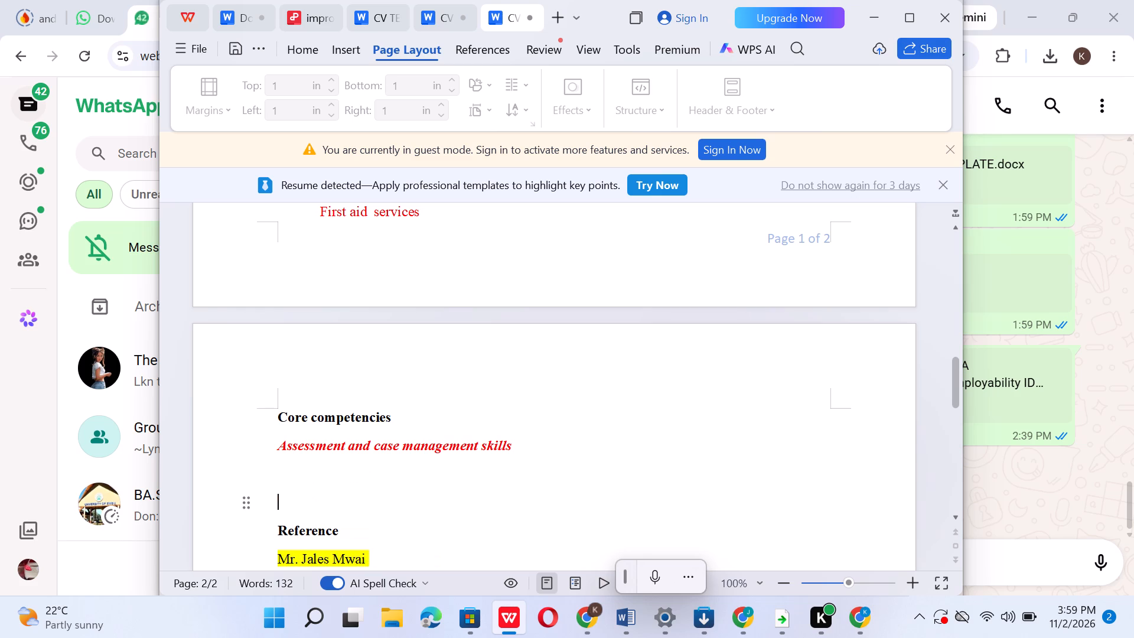
click(273, 467)
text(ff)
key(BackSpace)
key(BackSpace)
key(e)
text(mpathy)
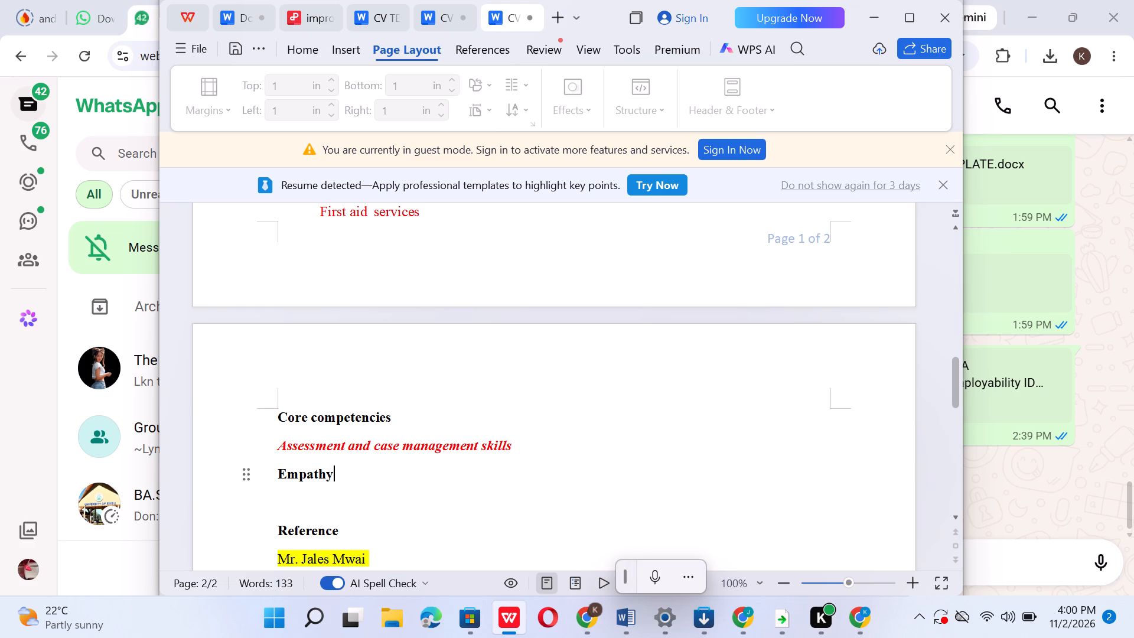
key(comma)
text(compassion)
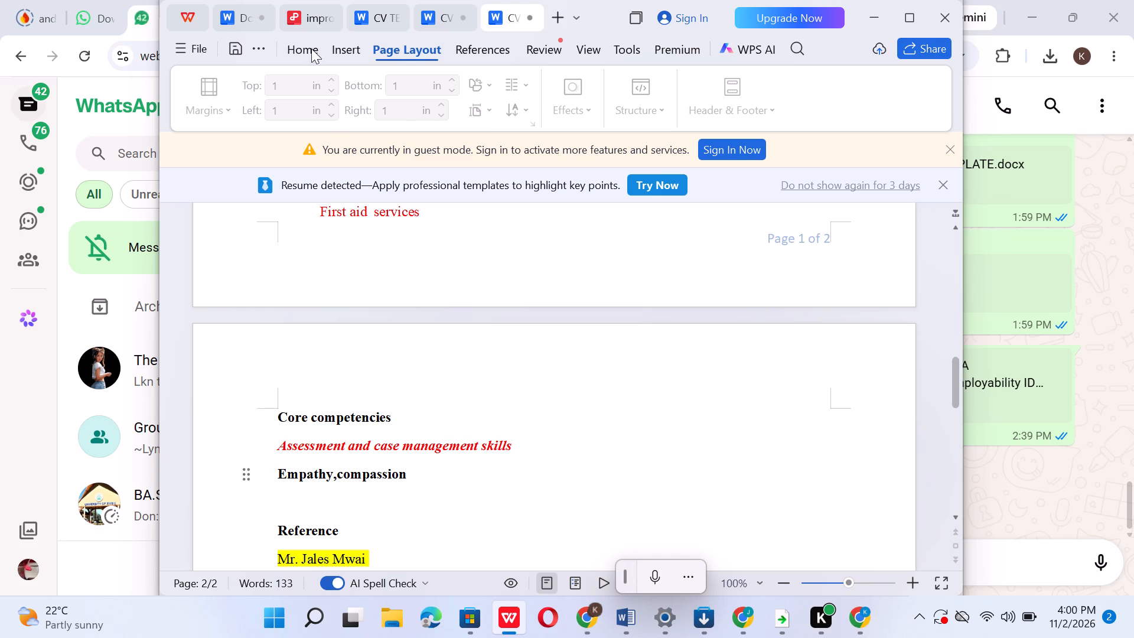
click(341, 44)
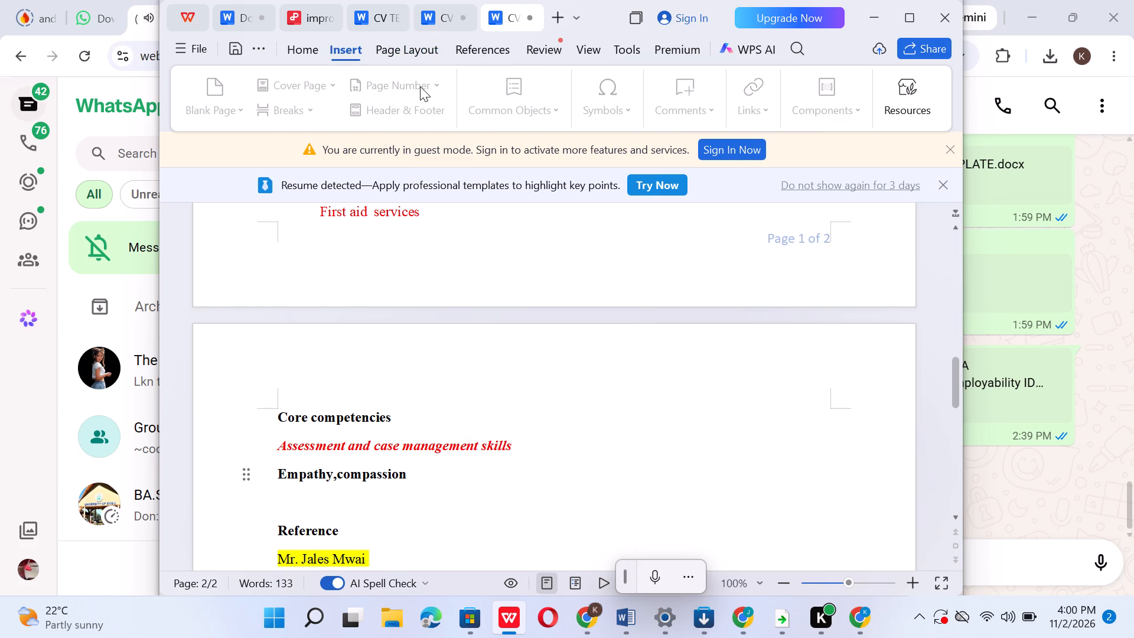
click(420, 86)
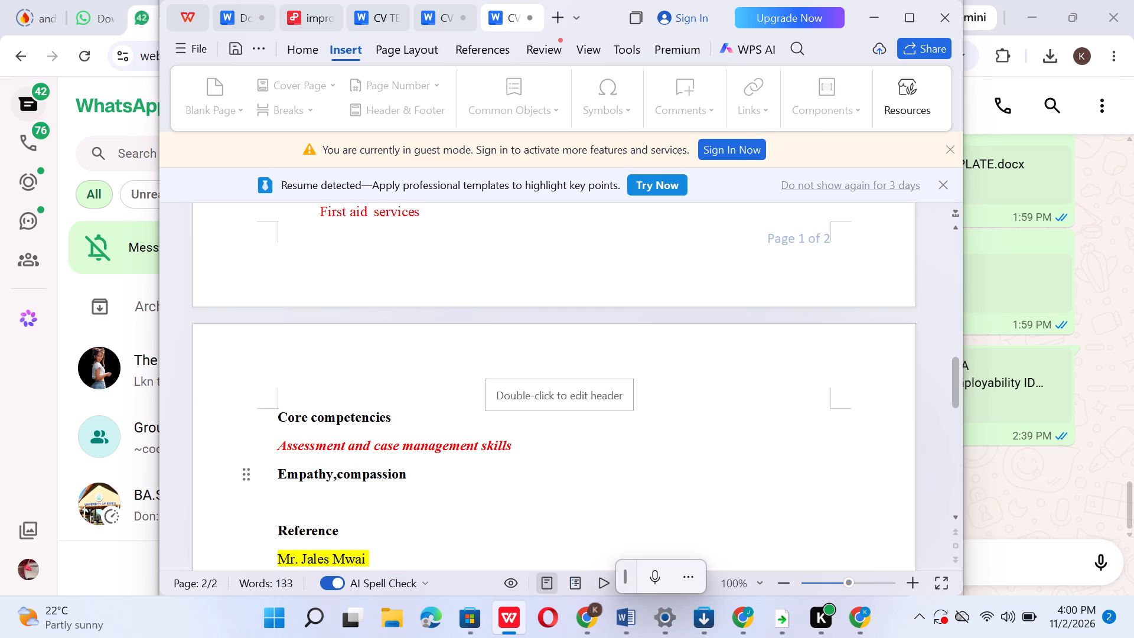
Extend the second Core competencies point with "and emotional intelligence" after "compassion".
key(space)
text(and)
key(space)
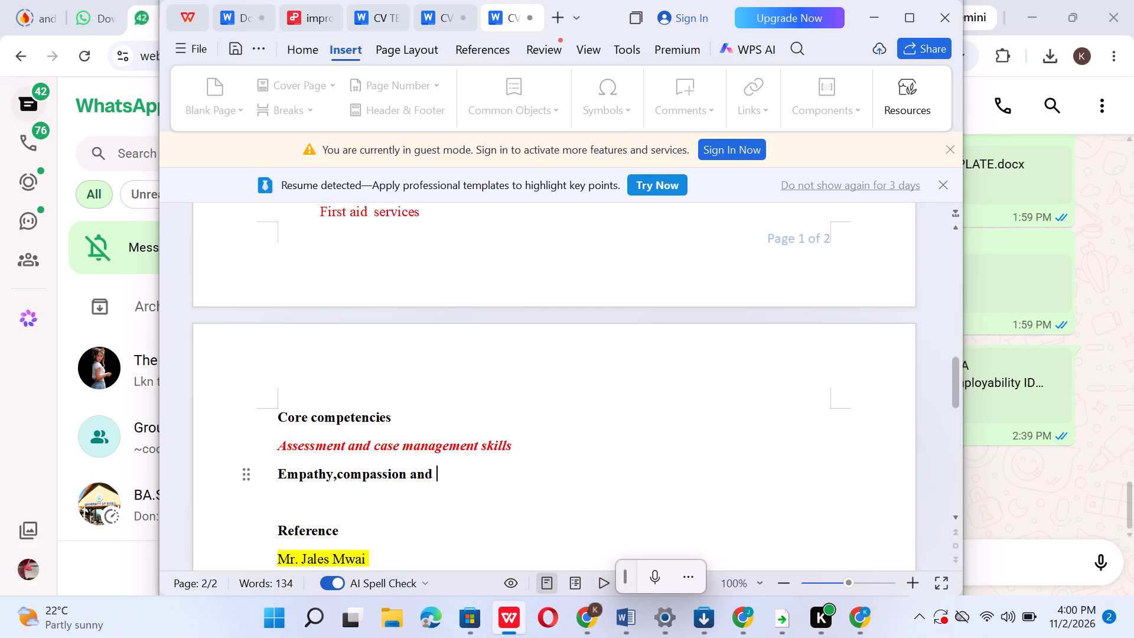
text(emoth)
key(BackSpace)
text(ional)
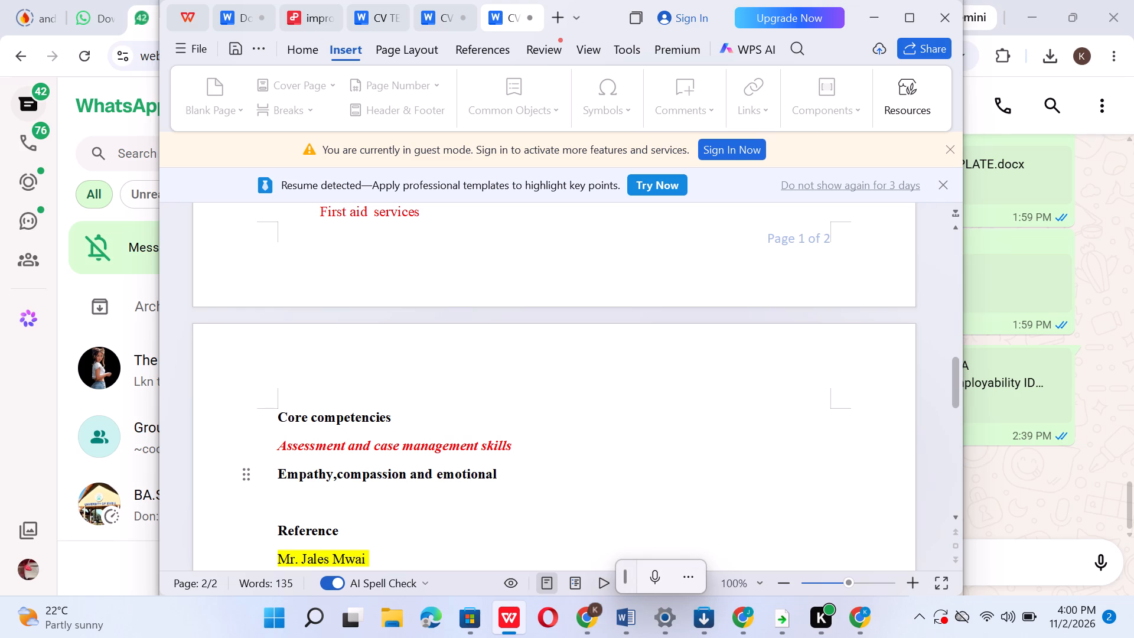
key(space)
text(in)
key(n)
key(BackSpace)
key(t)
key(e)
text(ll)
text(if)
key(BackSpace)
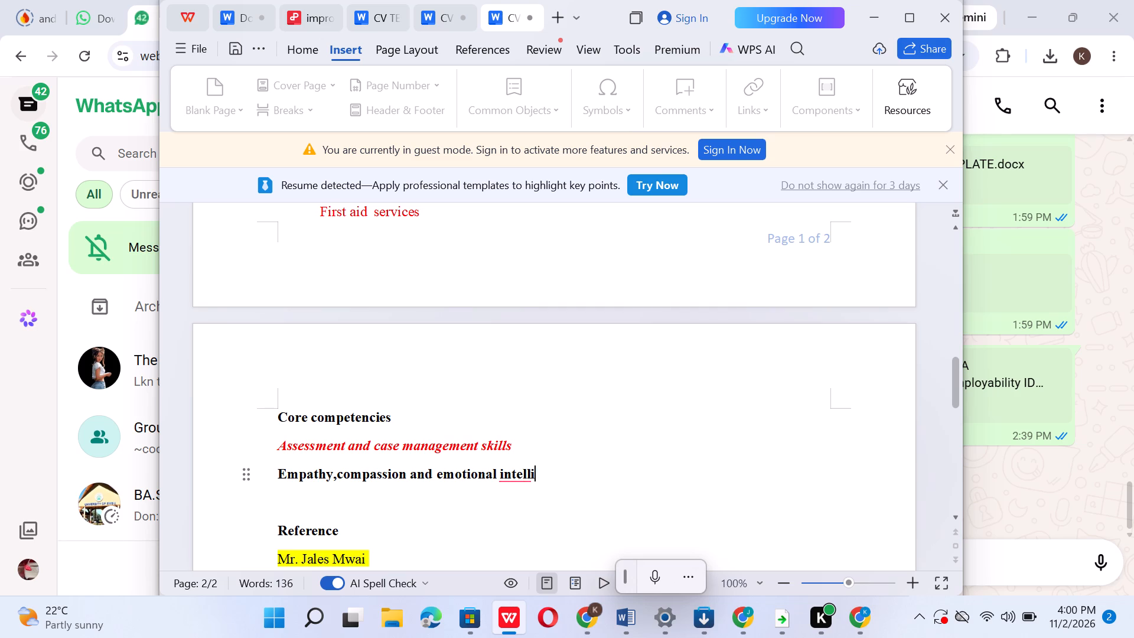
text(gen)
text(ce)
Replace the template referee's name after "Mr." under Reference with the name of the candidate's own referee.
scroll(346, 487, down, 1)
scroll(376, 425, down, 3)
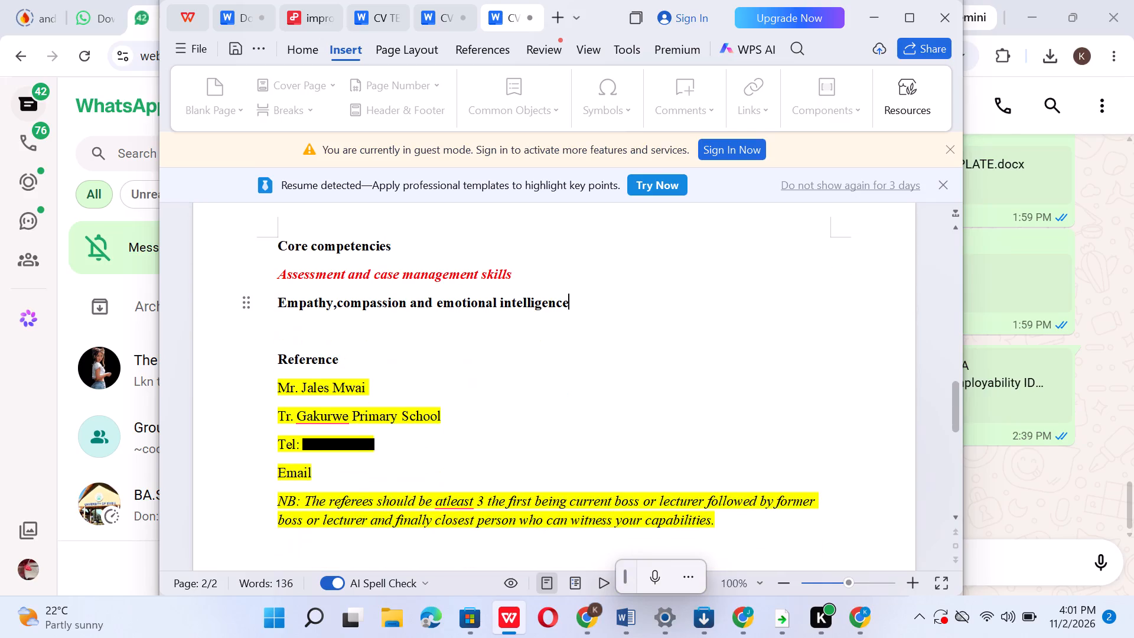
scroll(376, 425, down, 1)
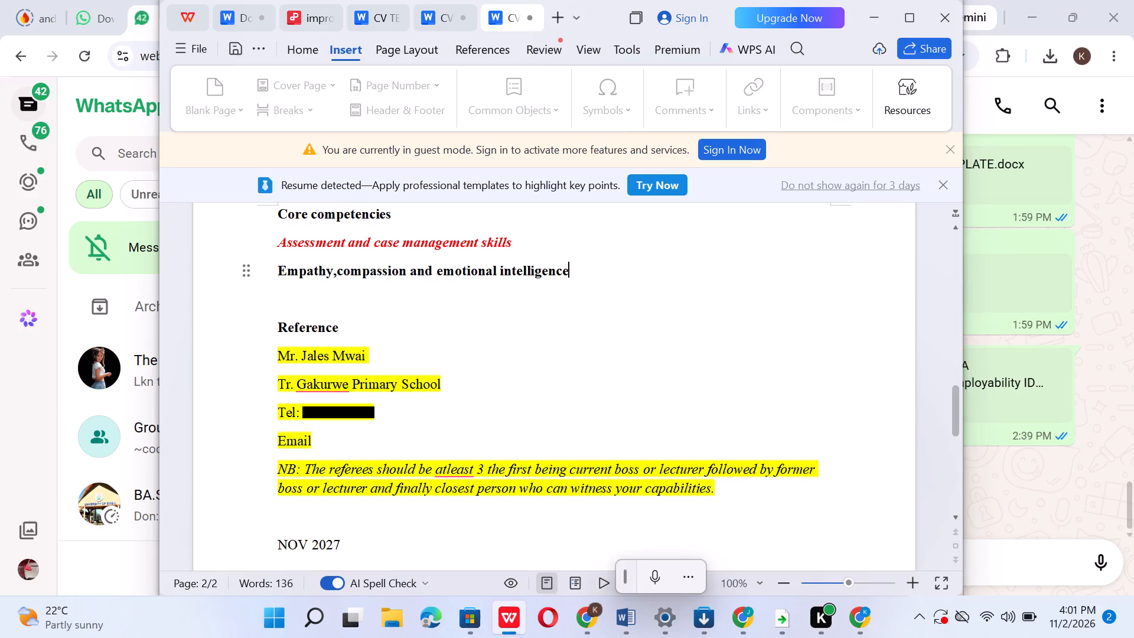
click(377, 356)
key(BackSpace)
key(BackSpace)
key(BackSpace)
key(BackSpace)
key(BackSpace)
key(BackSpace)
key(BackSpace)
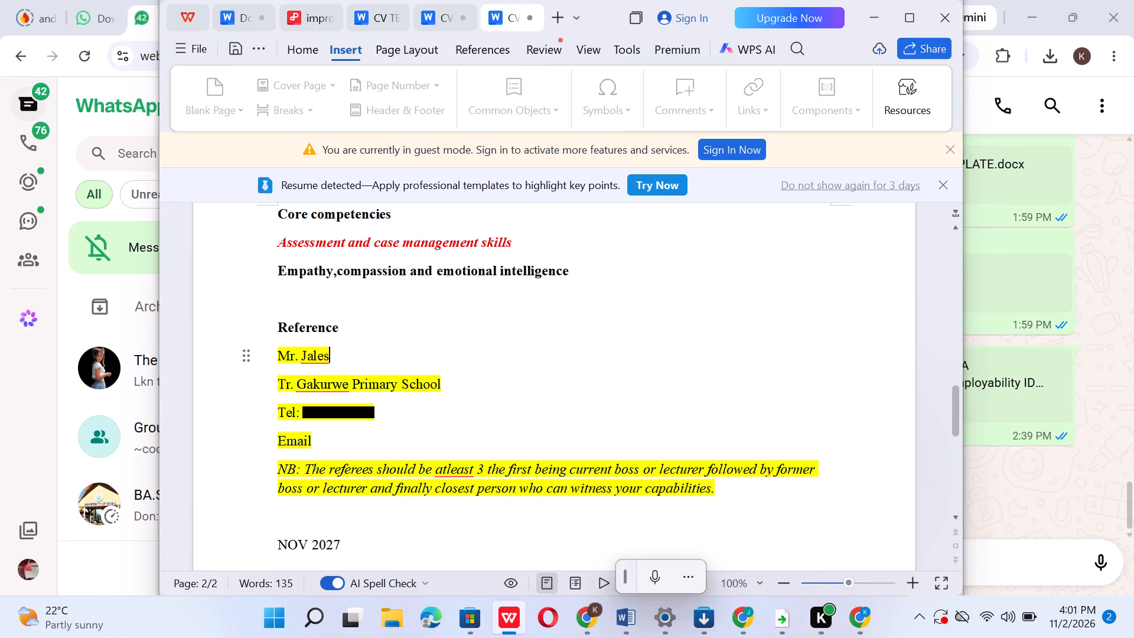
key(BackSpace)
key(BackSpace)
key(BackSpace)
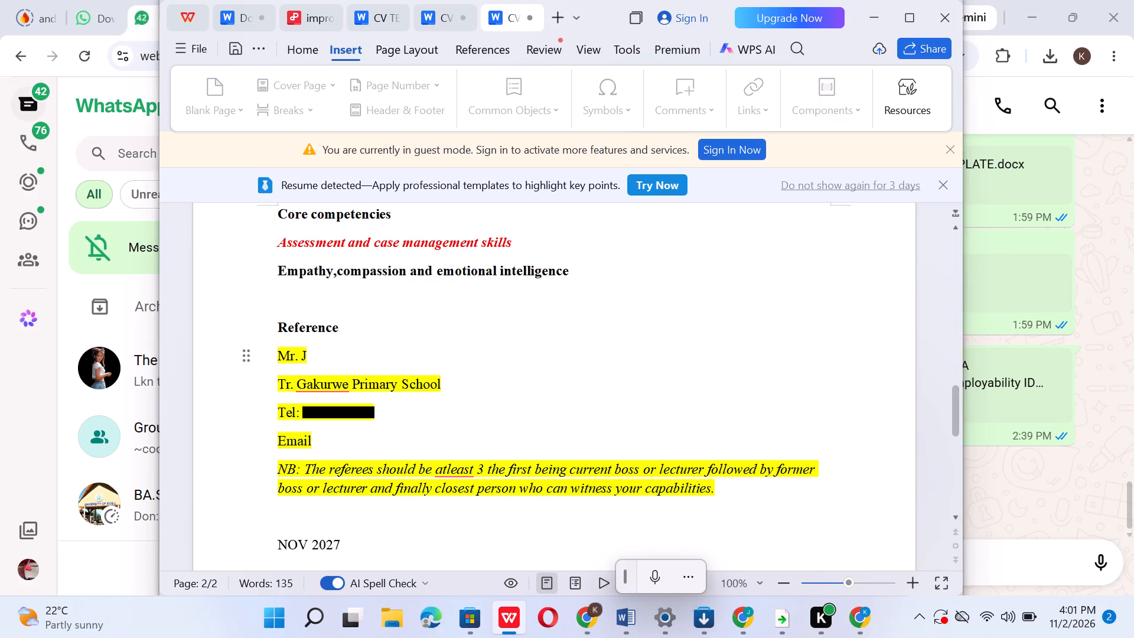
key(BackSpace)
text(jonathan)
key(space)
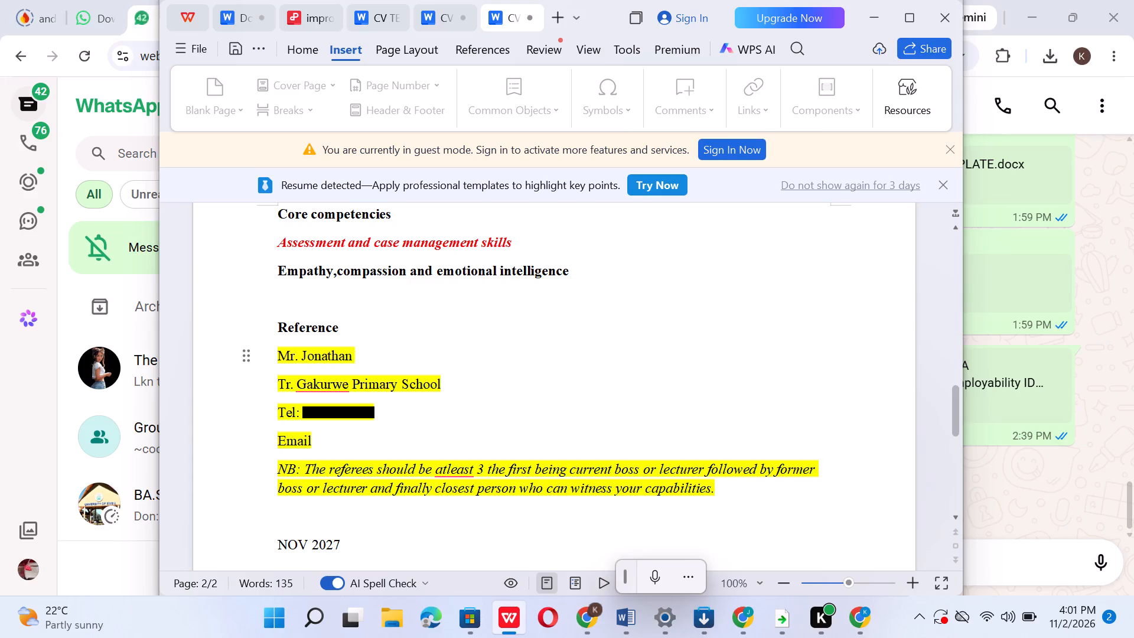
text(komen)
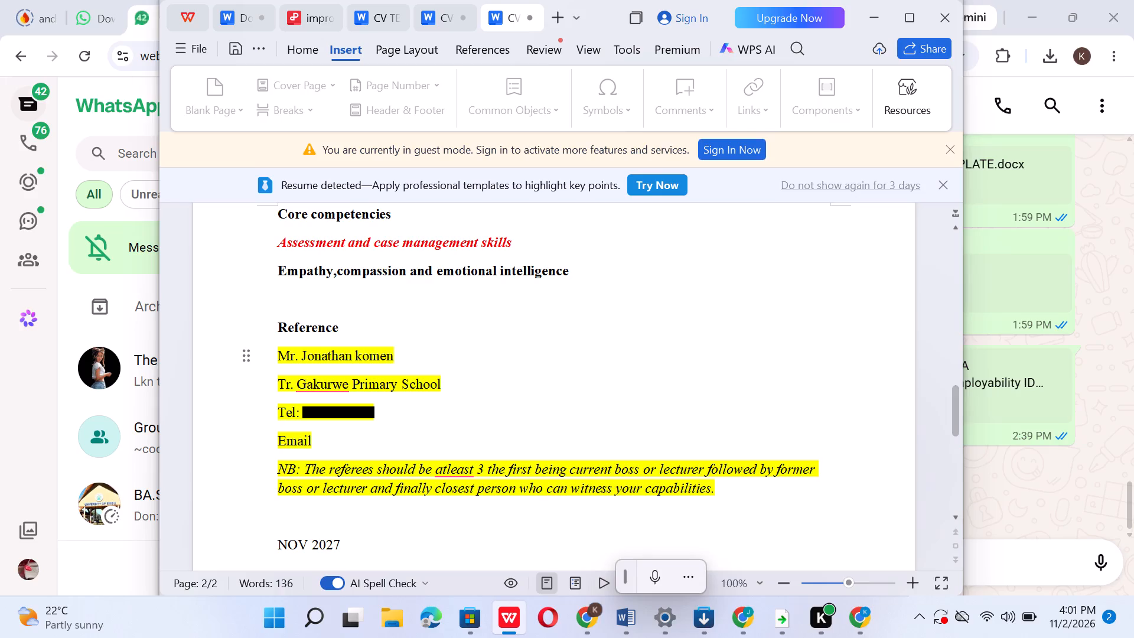
Delete "urwe Primary School" from the end of the referee's workplace line under Reference.
click(445, 382)
key(BackSpace)
key(BackSpace)
key(BackSpace)
key(BackSpace)
key(BackSpace)
key(BackSpace)
key(BackSpace)
key(BackSpace)
key(BackSpace)
key(BackSpace)
key(BackSpace)
key(BackSpace)
key(BackSpace)
key(BackSpace)
key(BackSpace)
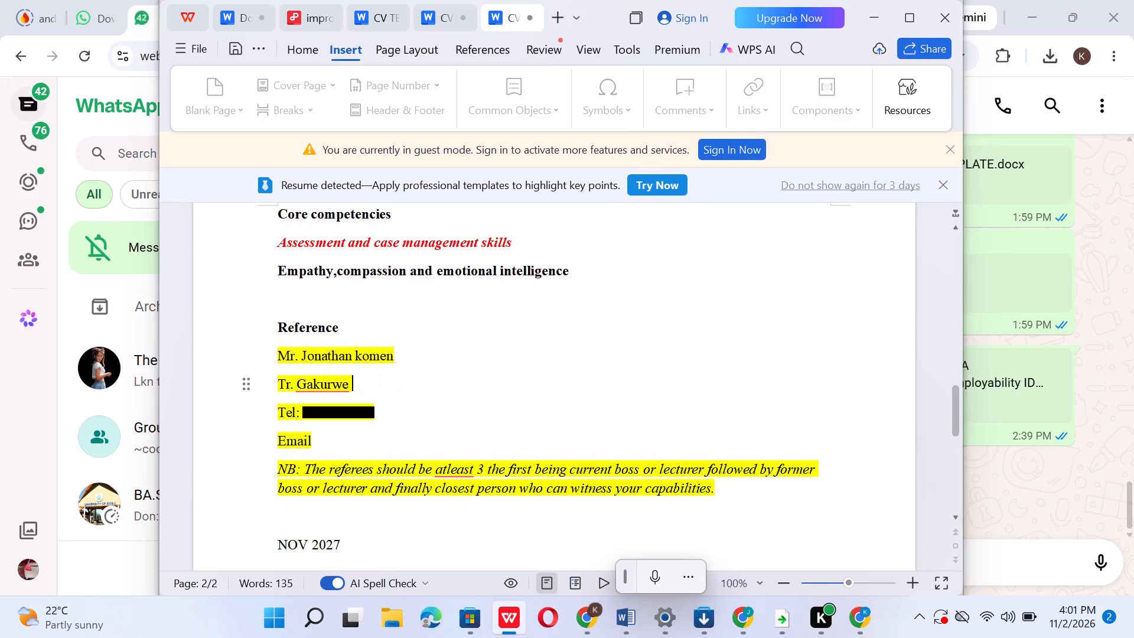
key(BackSpace)
key(BackSpace)
key(BackSpace)
key(BackSpace)
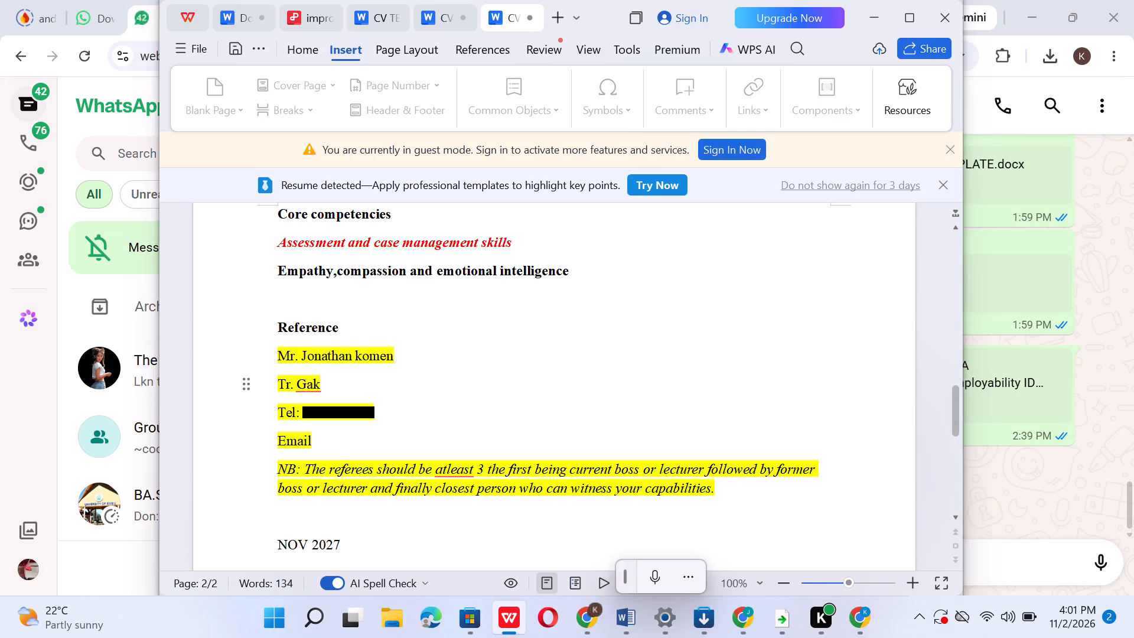
Replace the referee's name after "Mr." under Reference with a different referee's first name and surname.
click(400, 360)
key(BackSpace)
key(BackSpace)
key(BackSpace)
key(BackSpace)
key(BackSpace)
key(BackSpace)
key(BackSpace)
key(BackSpace)
key(BackSpace)
key(BackSpace)
key(BackSpace)
key(BackSpace)
key(BackSpace)
key(BackSpace)
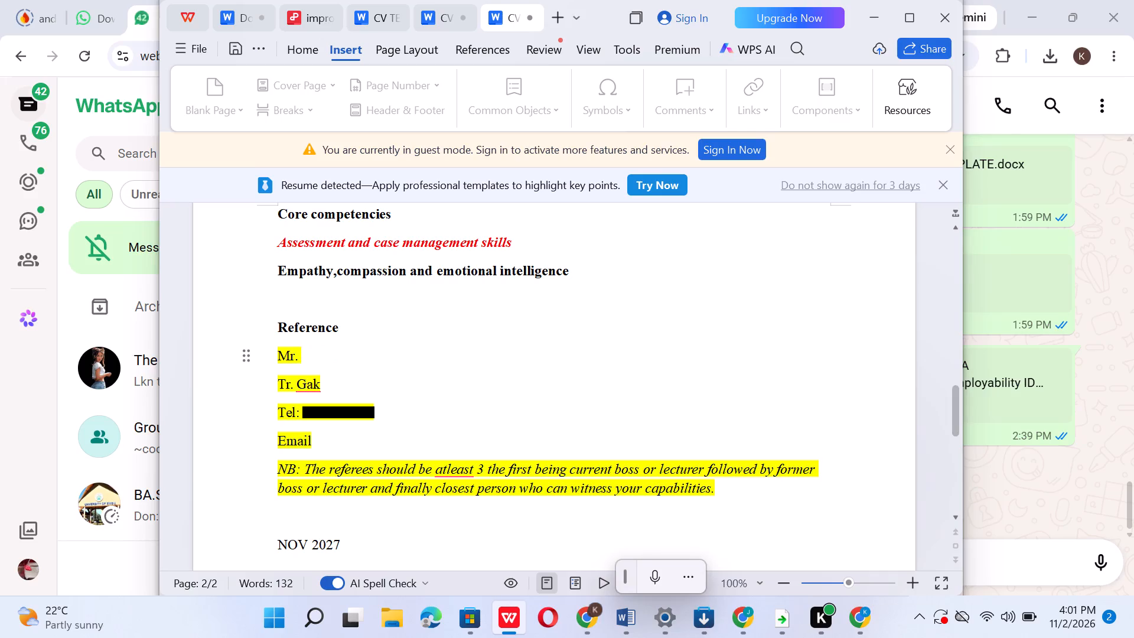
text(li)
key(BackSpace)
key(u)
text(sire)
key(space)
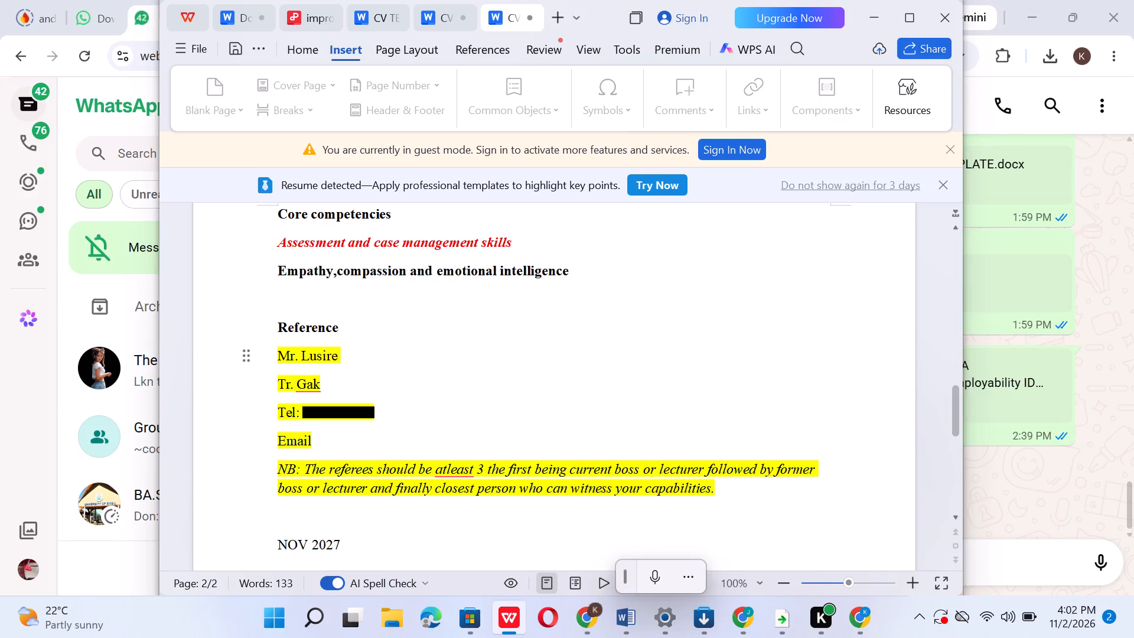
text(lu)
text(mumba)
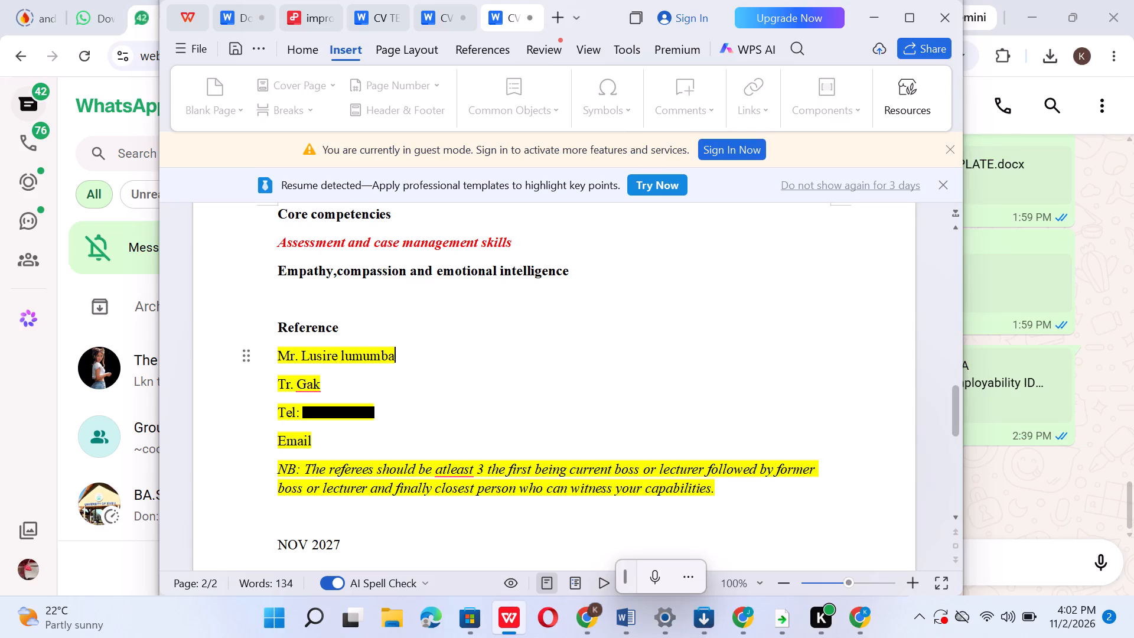
Replace the teacher and school line below the referee's name with "Lec; embu university".
click(325, 386)
key(BackSpace)
key(BackSpace)
key(BackSpace)
key(BackSpace)
key(BackSpace)
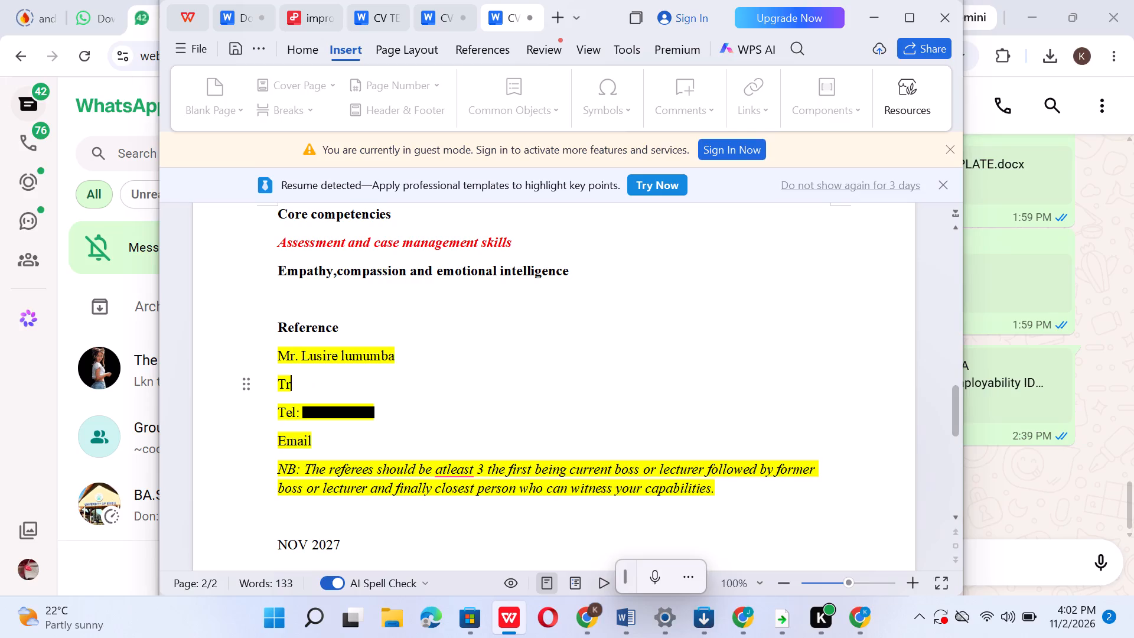
key(BackSpace)
key(BackSpace)
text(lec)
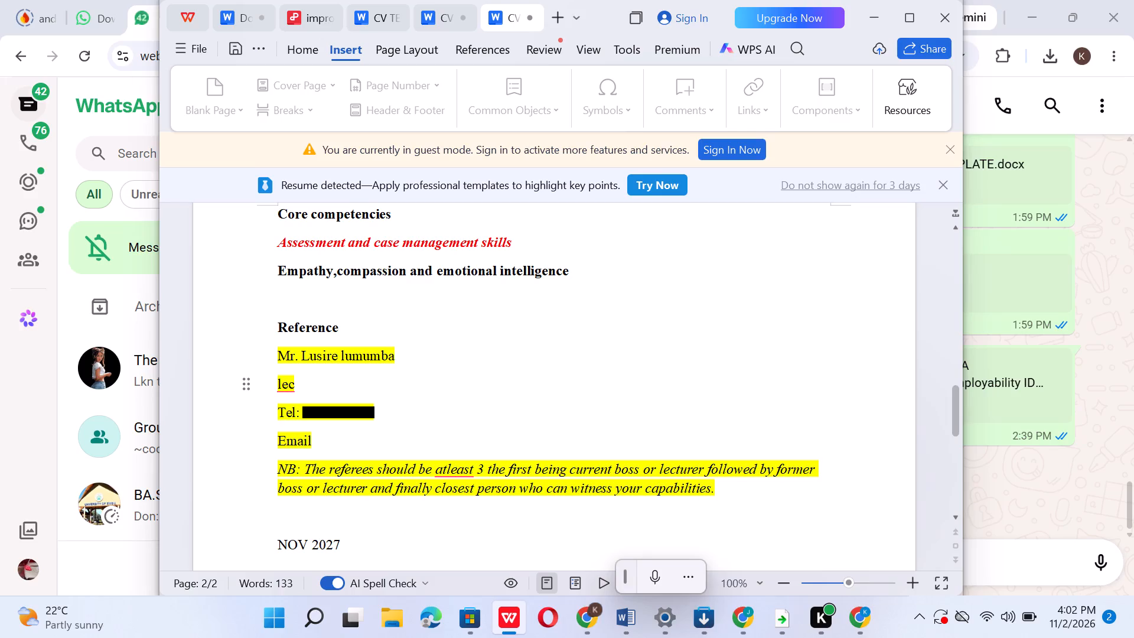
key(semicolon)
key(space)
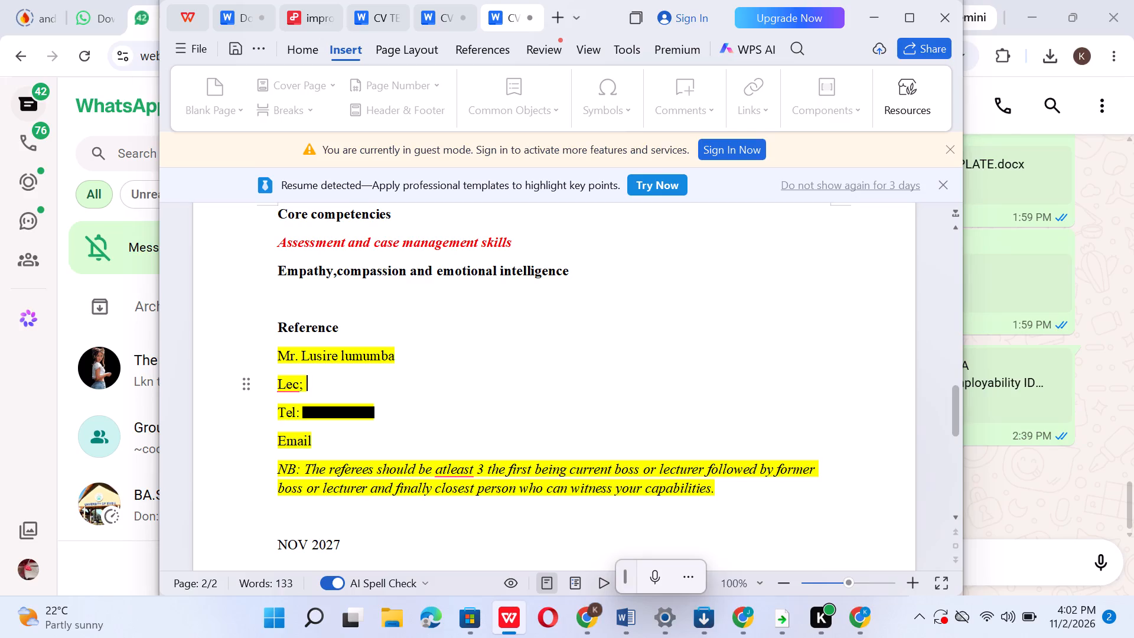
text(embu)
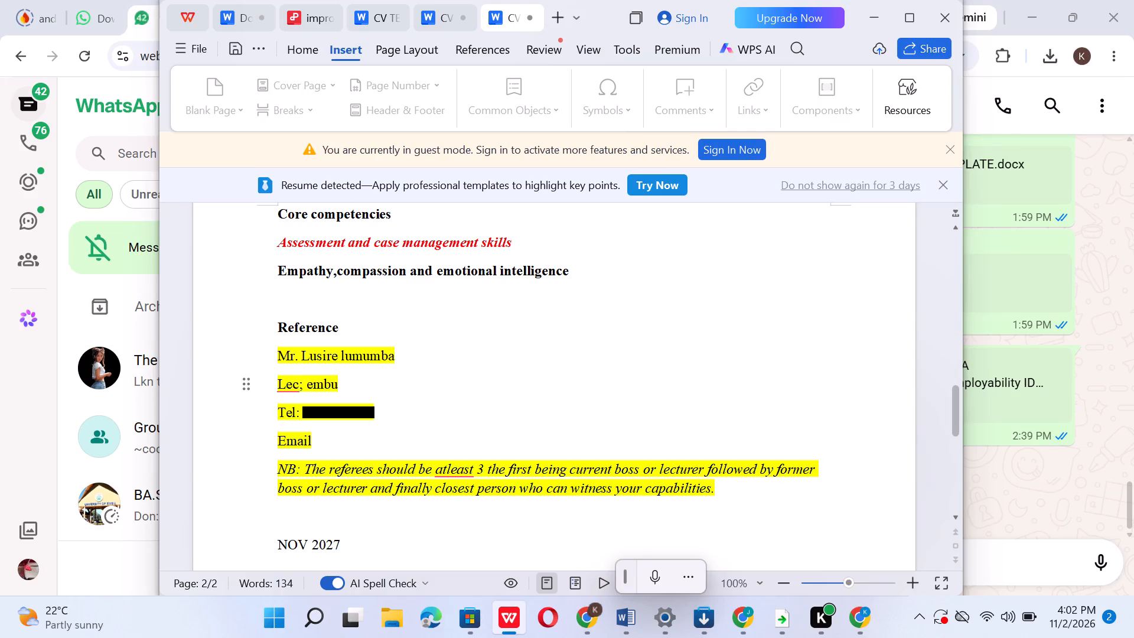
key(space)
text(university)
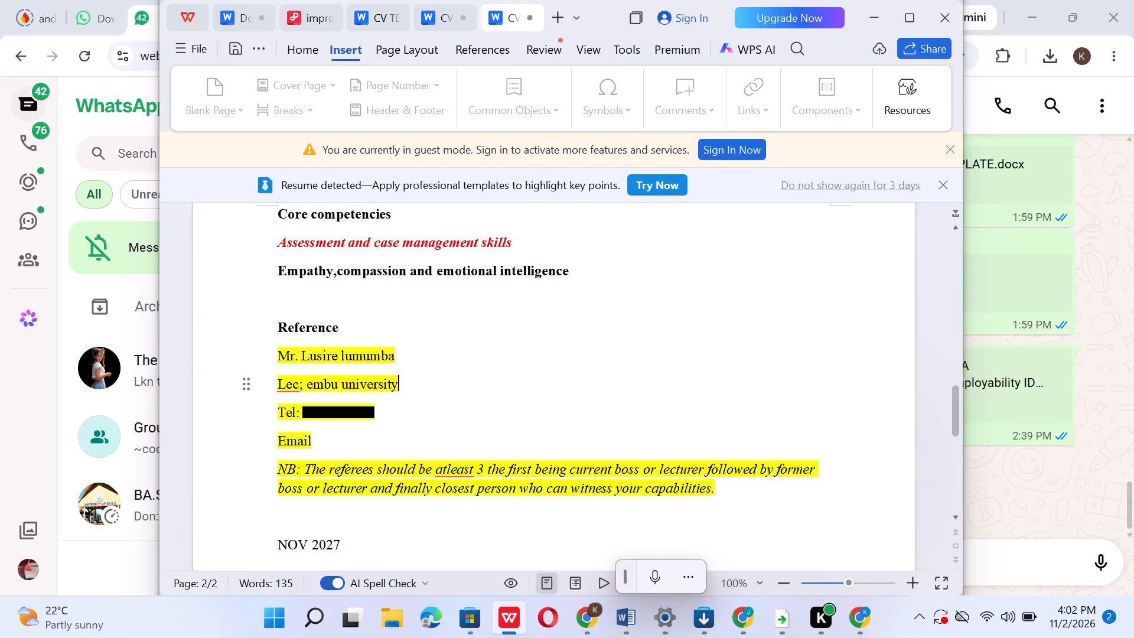
Replace the placeholder number after "Tel:" under Reference with the referee's actual phone number.
click(380, 415)
key(BackSpace)
key(BackSpace)
key(BackSpace)
key(BackSpace)
key(BackSpace)
key(BackSpace)
key(BackSpace)
key(BackSpace)
key(BackSpace)
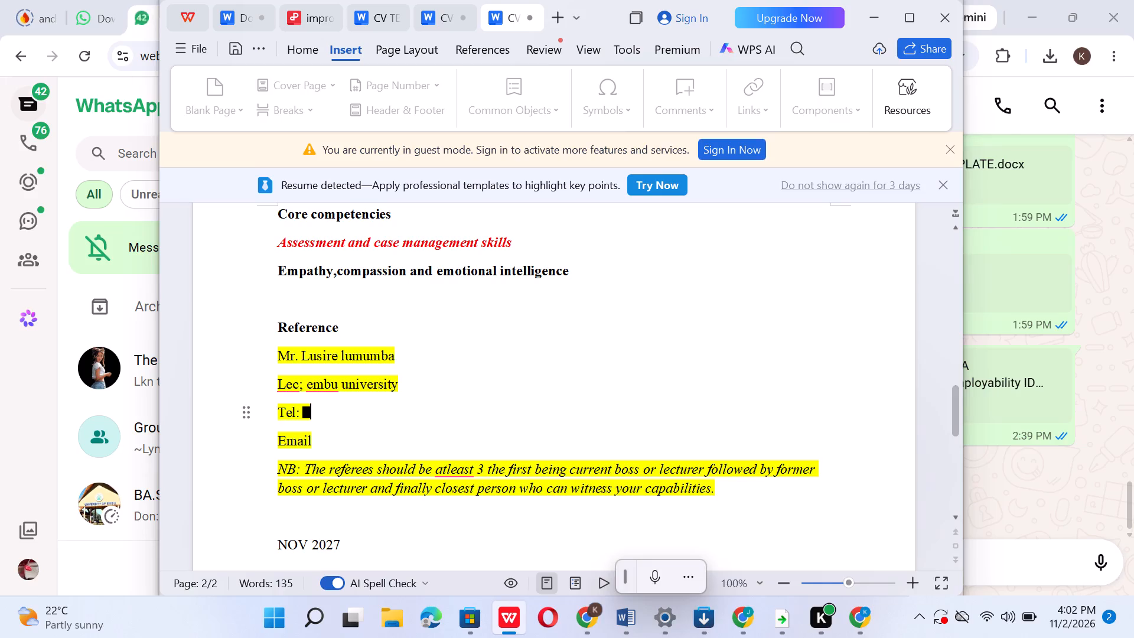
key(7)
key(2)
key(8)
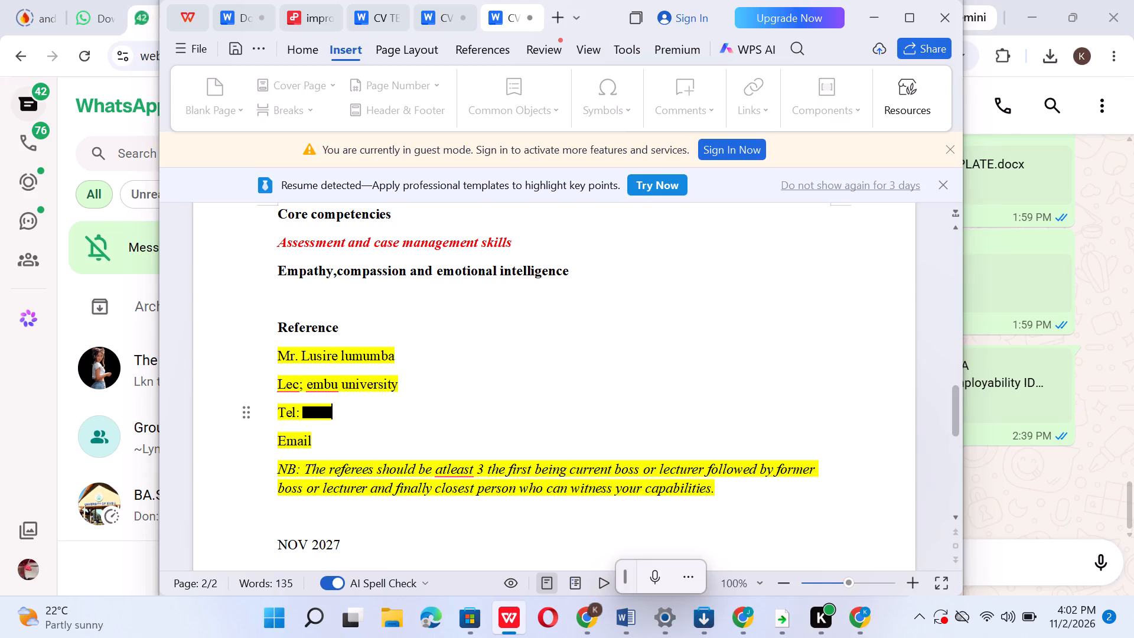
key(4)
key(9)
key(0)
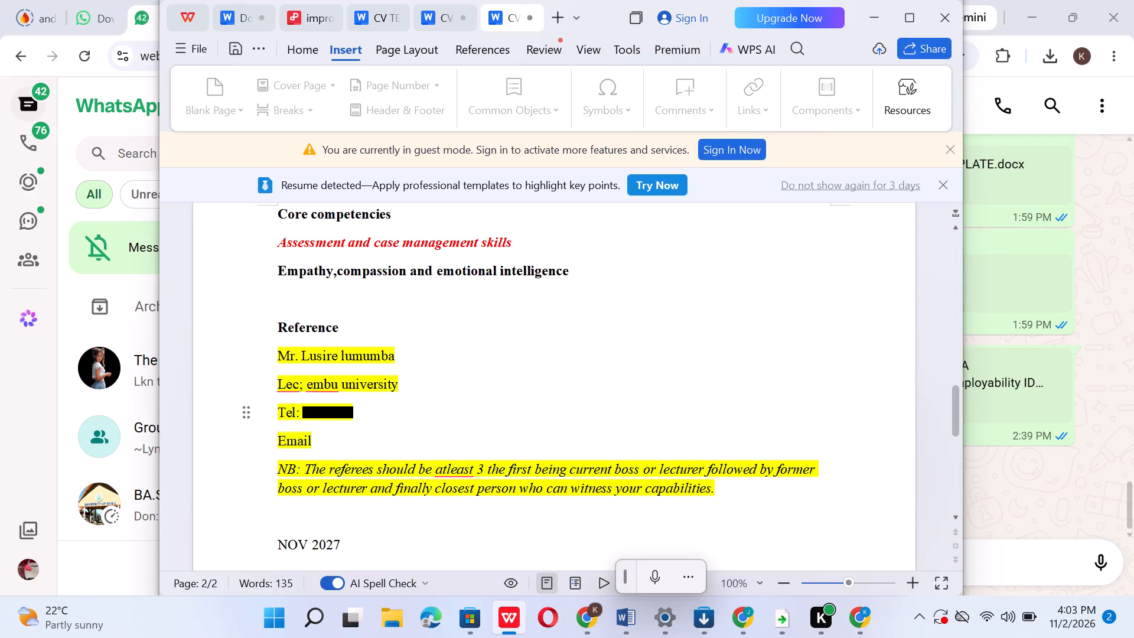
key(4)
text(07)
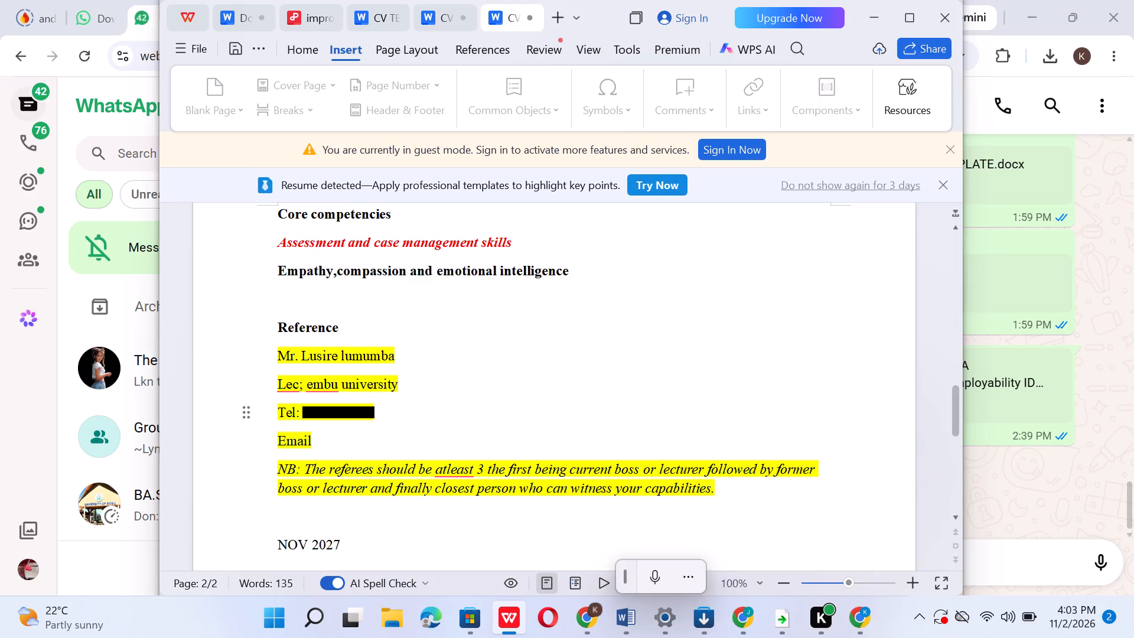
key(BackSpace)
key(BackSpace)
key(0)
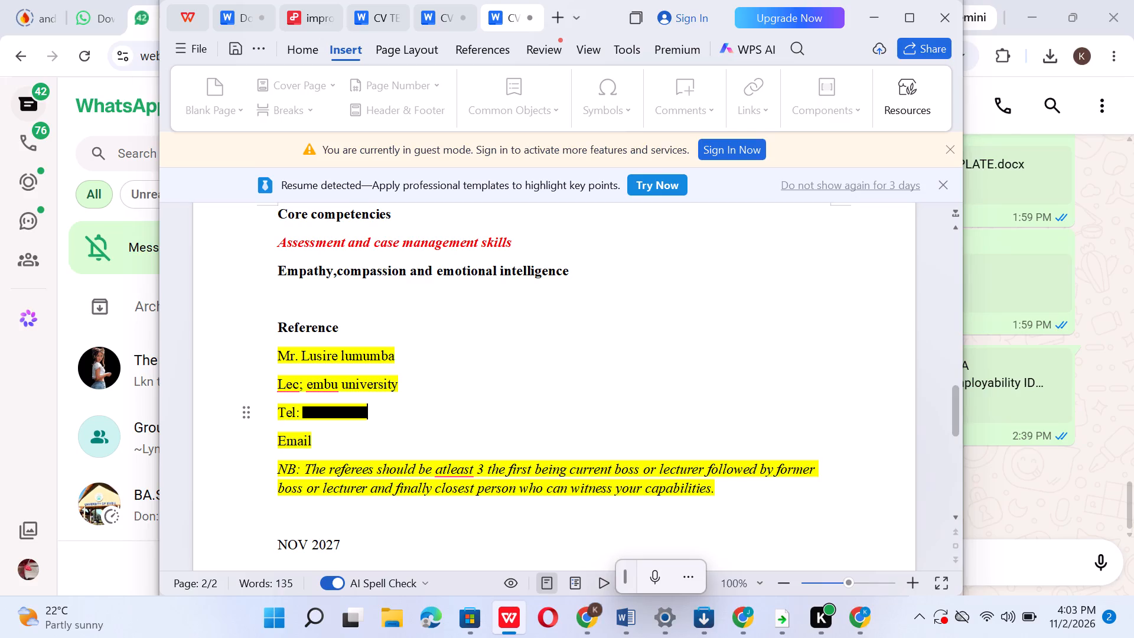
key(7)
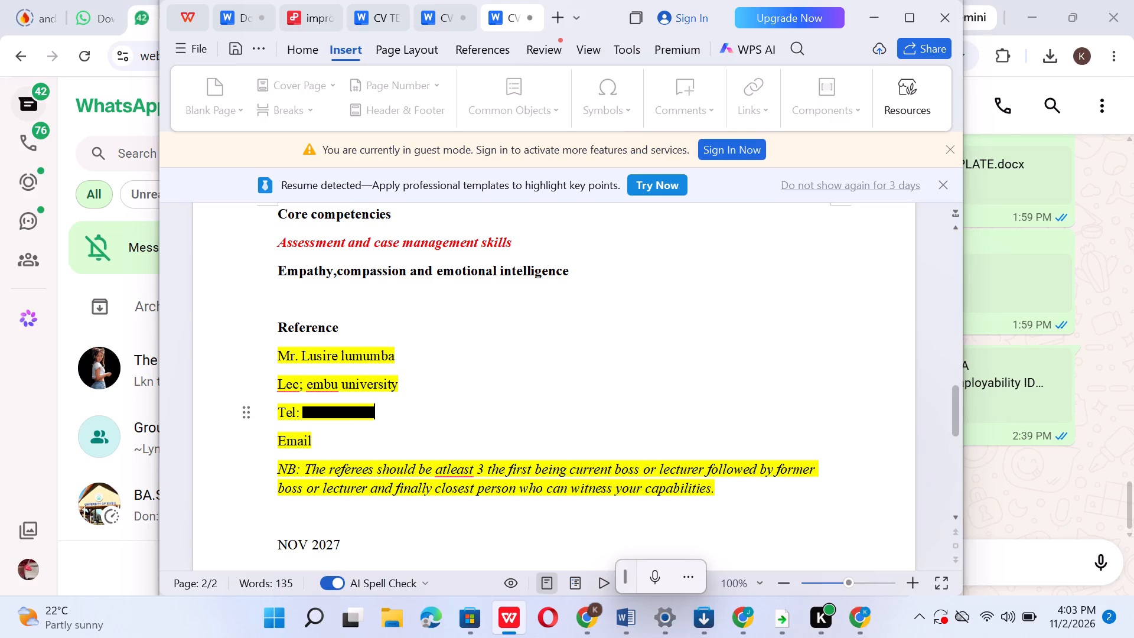
Delete the "Email" line below the referee's phone number, keeping the NB note on its own line.
double_click(316, 441)
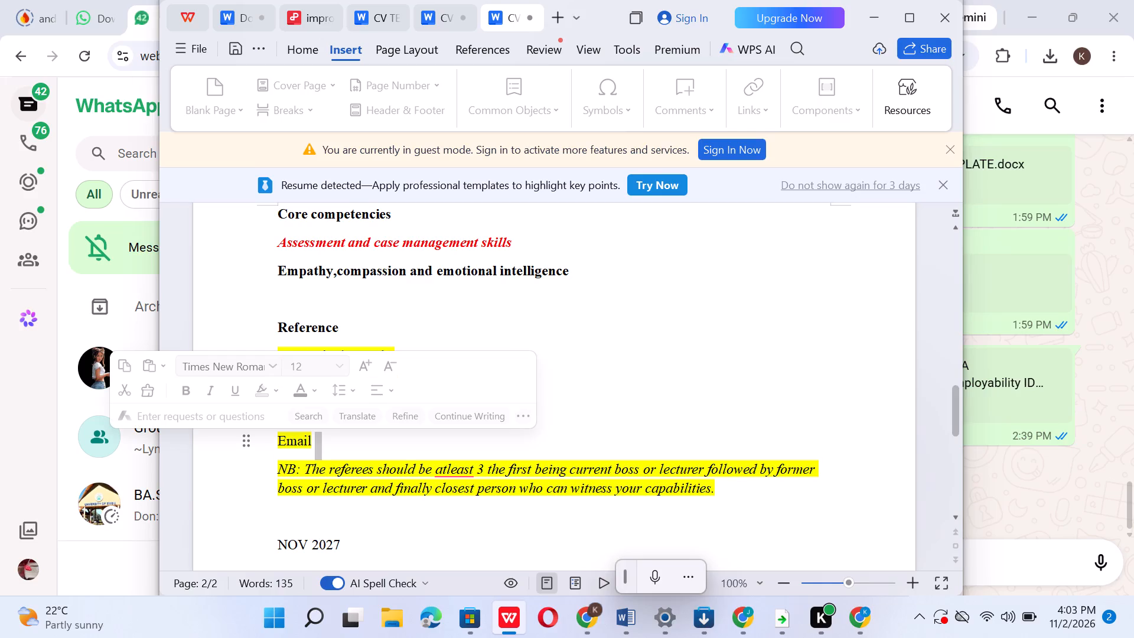
key(BackSpace)
key(BackSpace)
key(BackSpace)
key(BackSpace)
key(BackSpace)
key(BackSpace)
key(BackSpace)
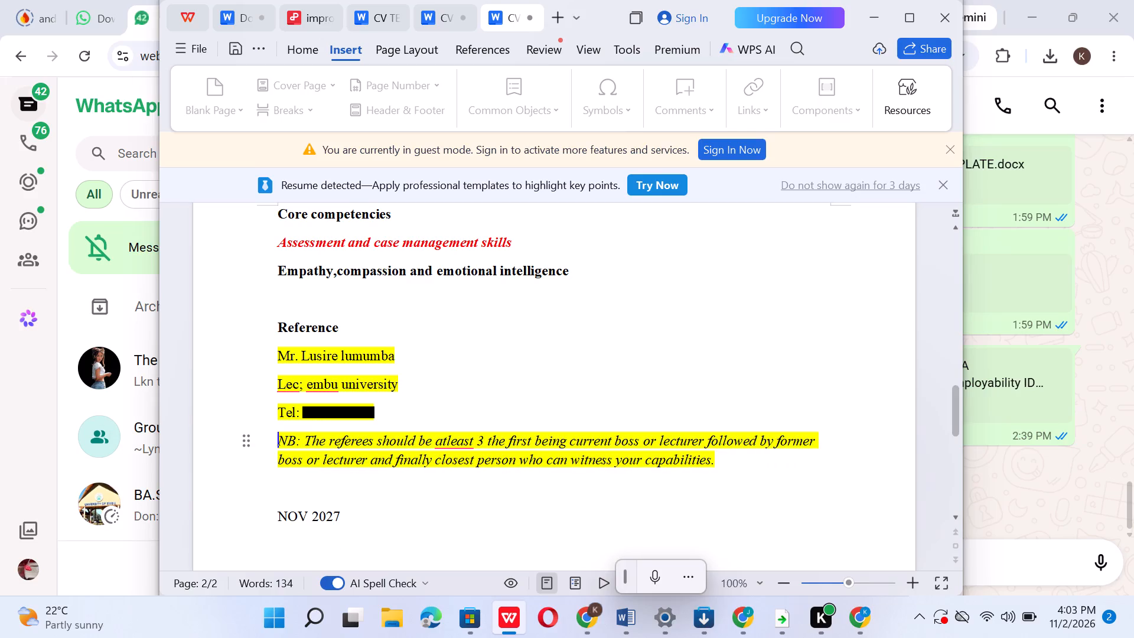
key(BackSpace)
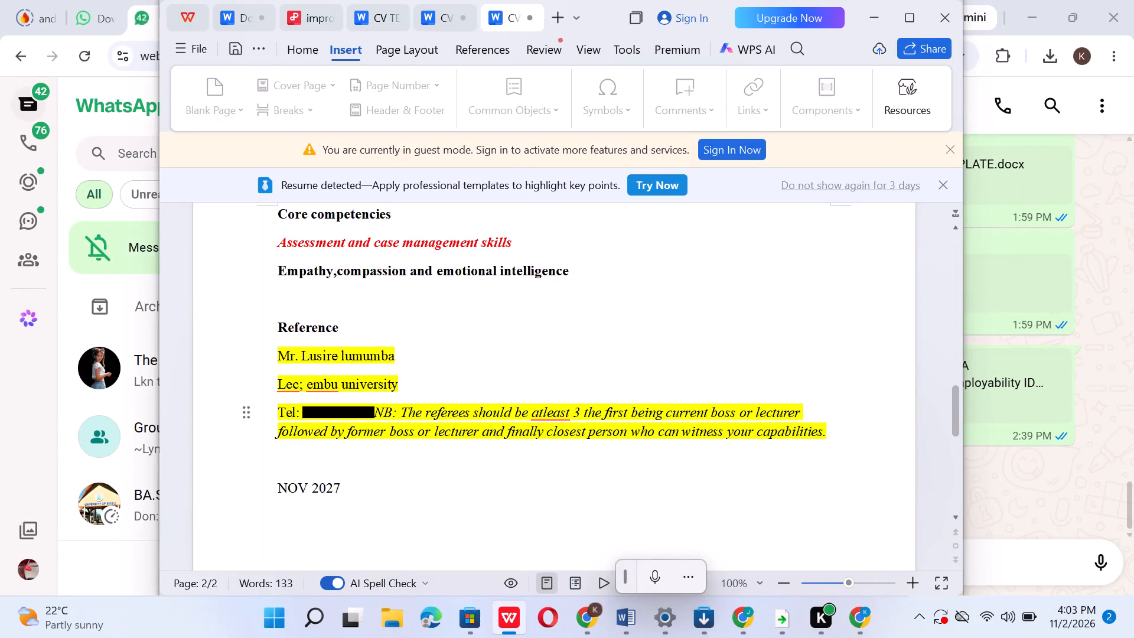
key(Return)
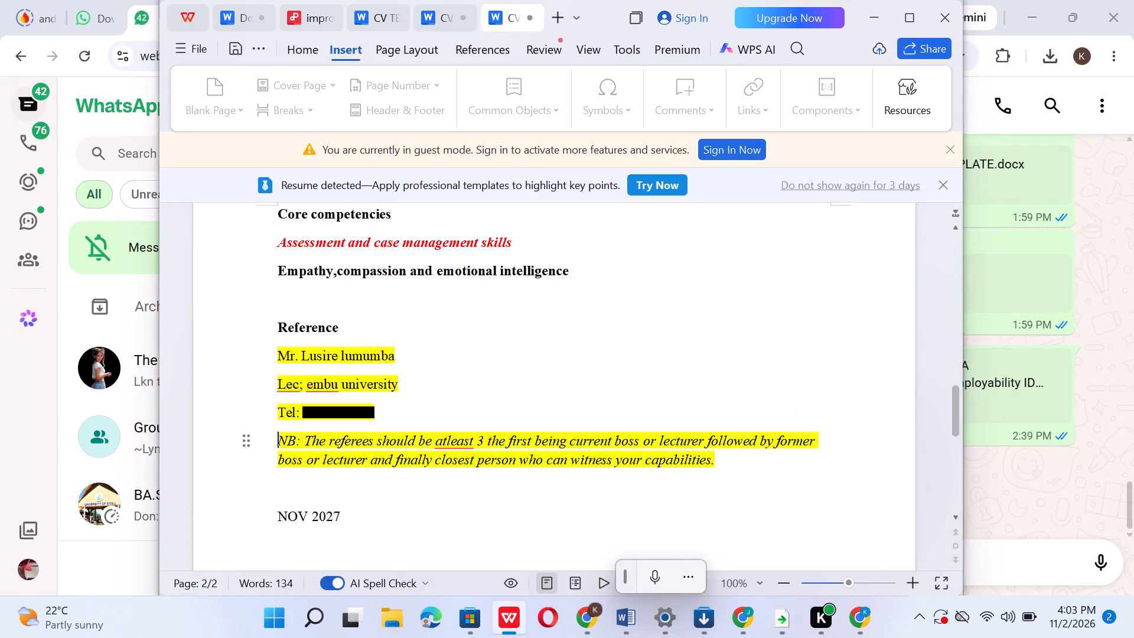
Delete the NB note about the required referees, keeping the referee's phone number above it complete.
click(722, 457)
key(Return)
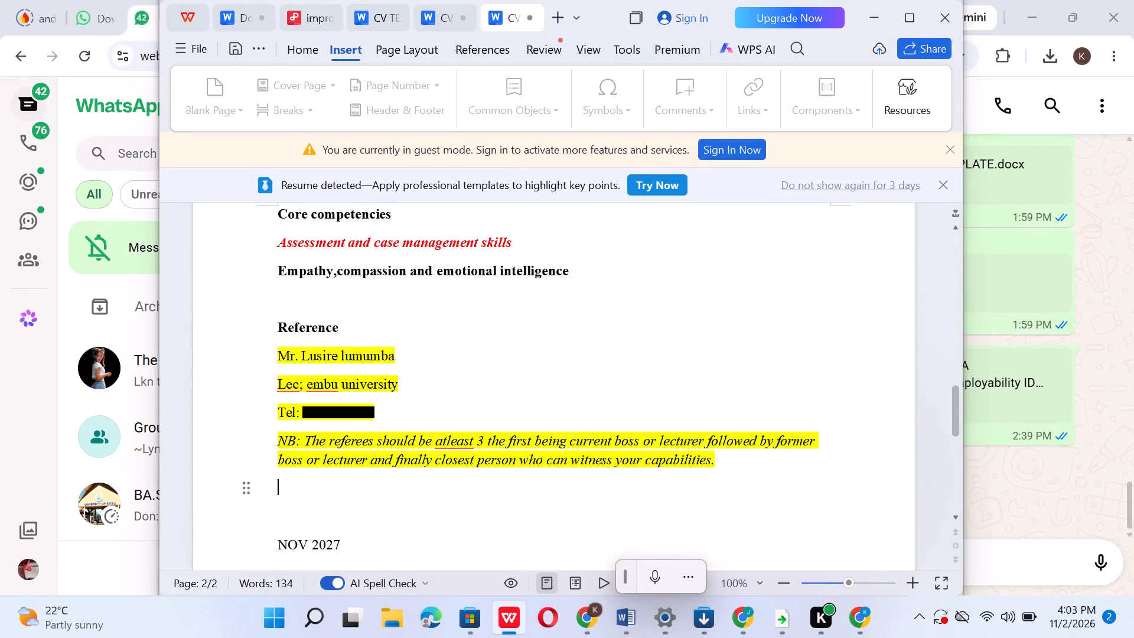
key(BackSpace)
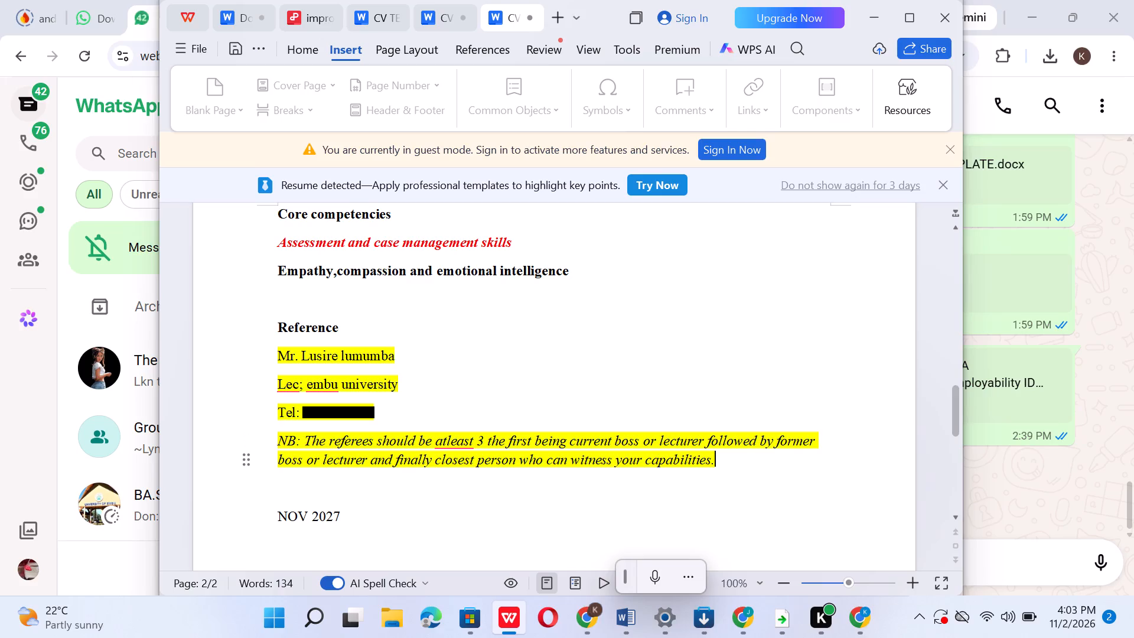
key(BackSpace)
key(BackSpace)
key(BackSpace)
key(BackSpace)
key(BackSpace)
key(BackSpace)
key(BackSpace)
key(BackSpace)
key(BackSpace)
key(BackSpace)
key(BackSpace)
key(BackSpace)
key(BackSpace)
key(BackSpace)
key(BackSpace)
key(BackSpace)
key(BackSpace)
key(BackSpace)
key(BackSpace)
key(BackSpace)
key(BackSpace)
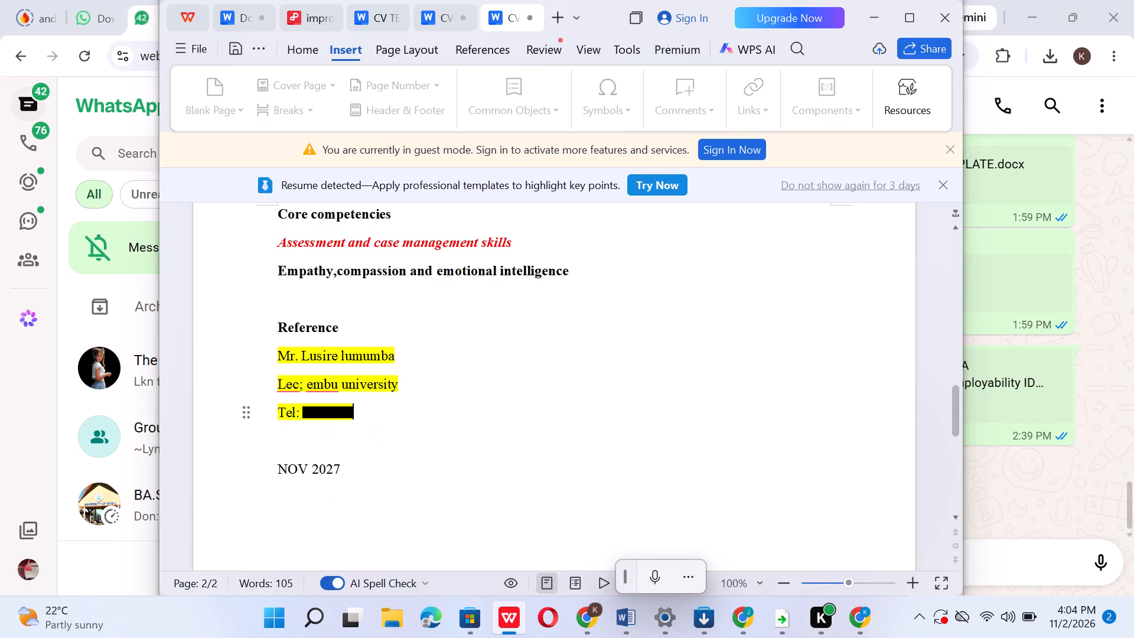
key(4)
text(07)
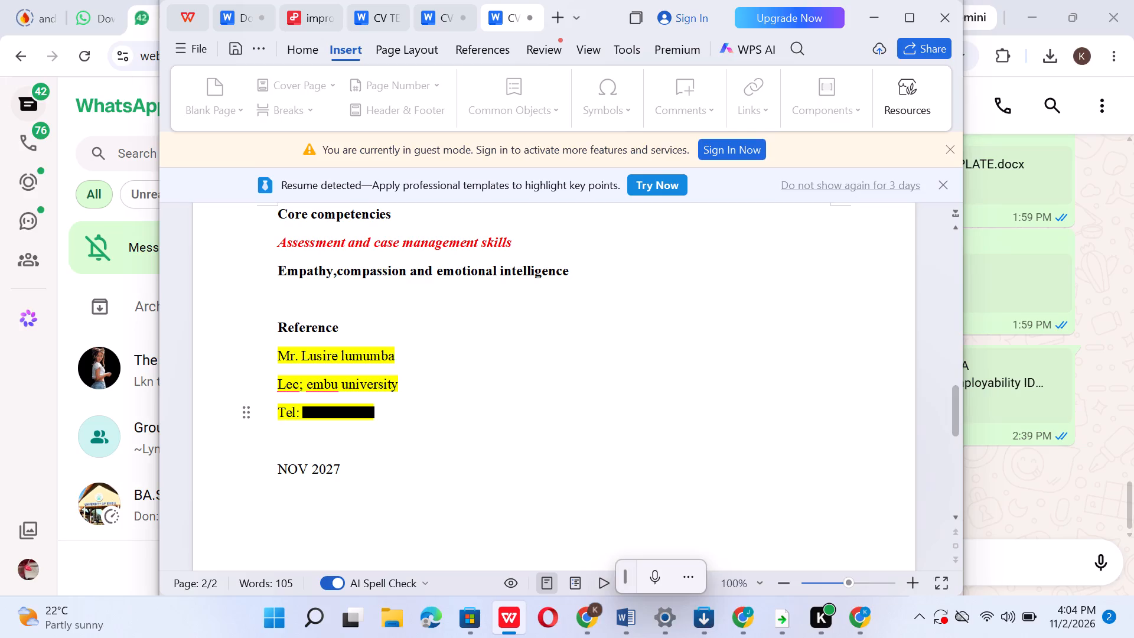
Add a line directly below the first referee's phone number with "Mr ." followed by the second referee's name.
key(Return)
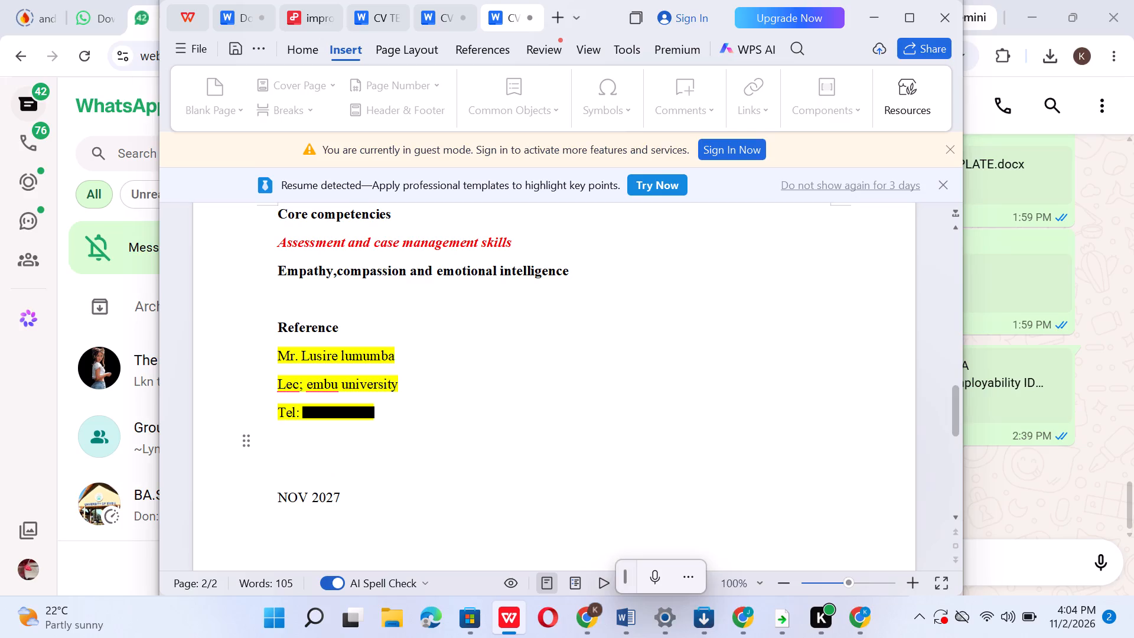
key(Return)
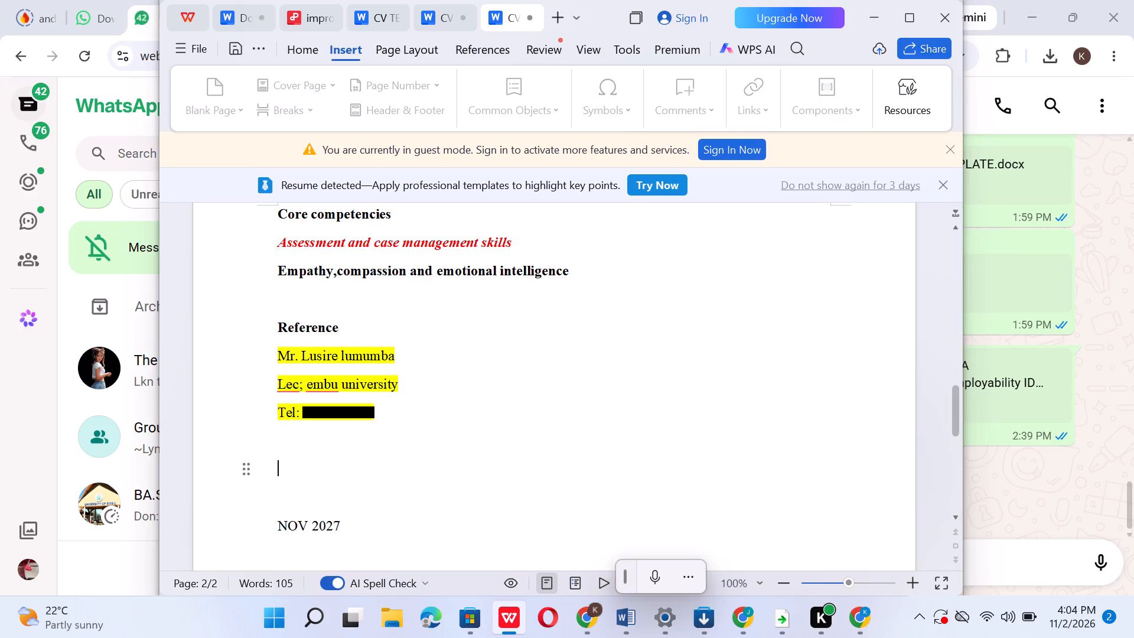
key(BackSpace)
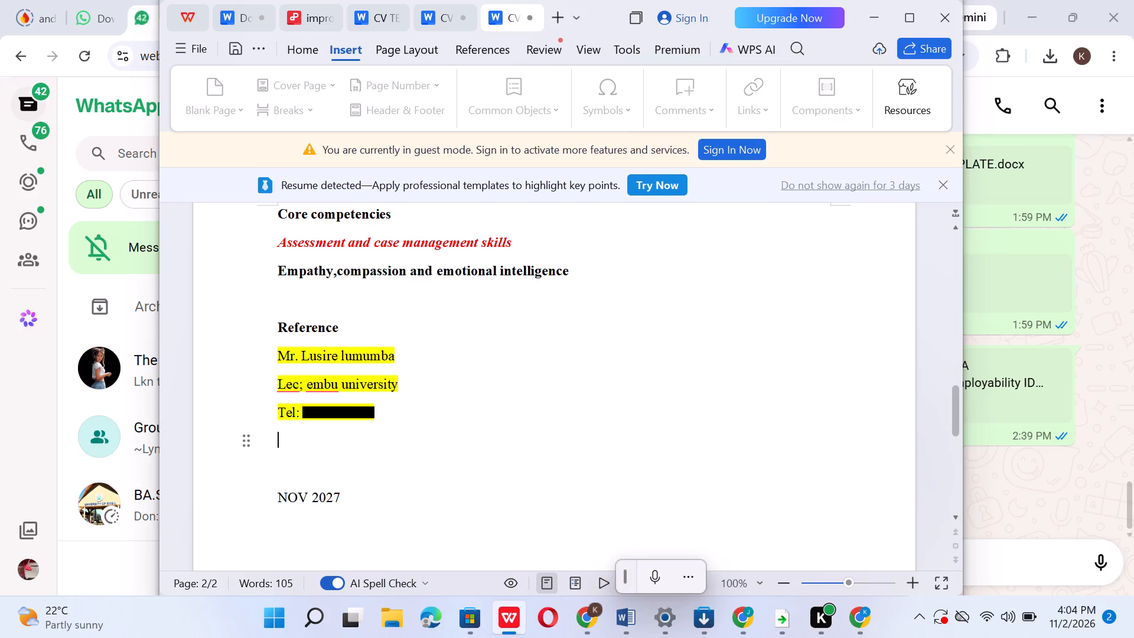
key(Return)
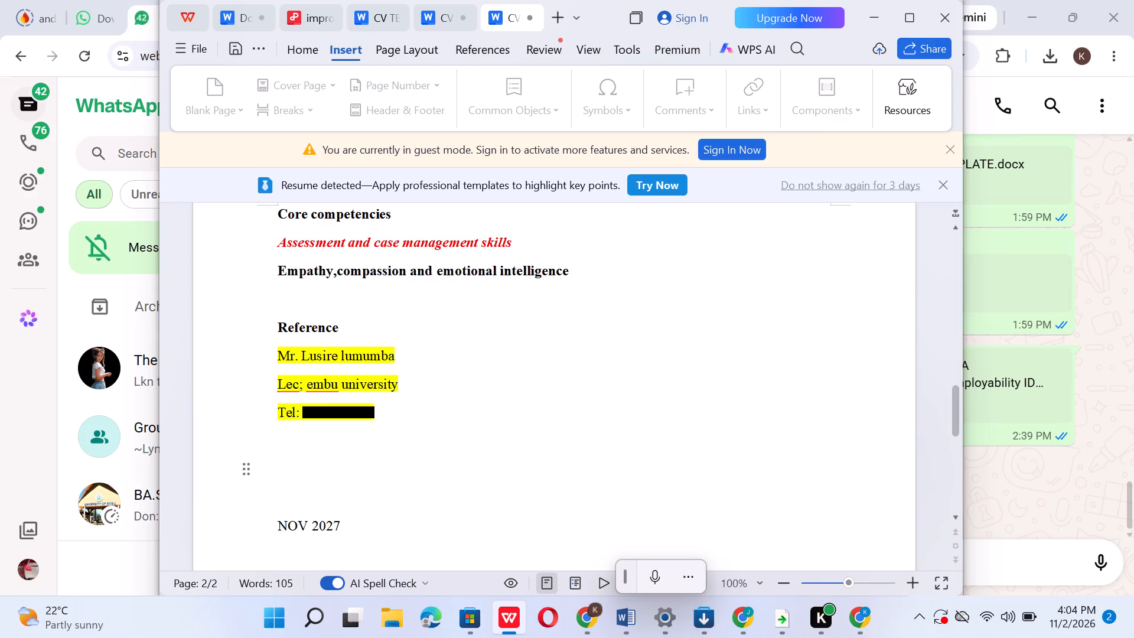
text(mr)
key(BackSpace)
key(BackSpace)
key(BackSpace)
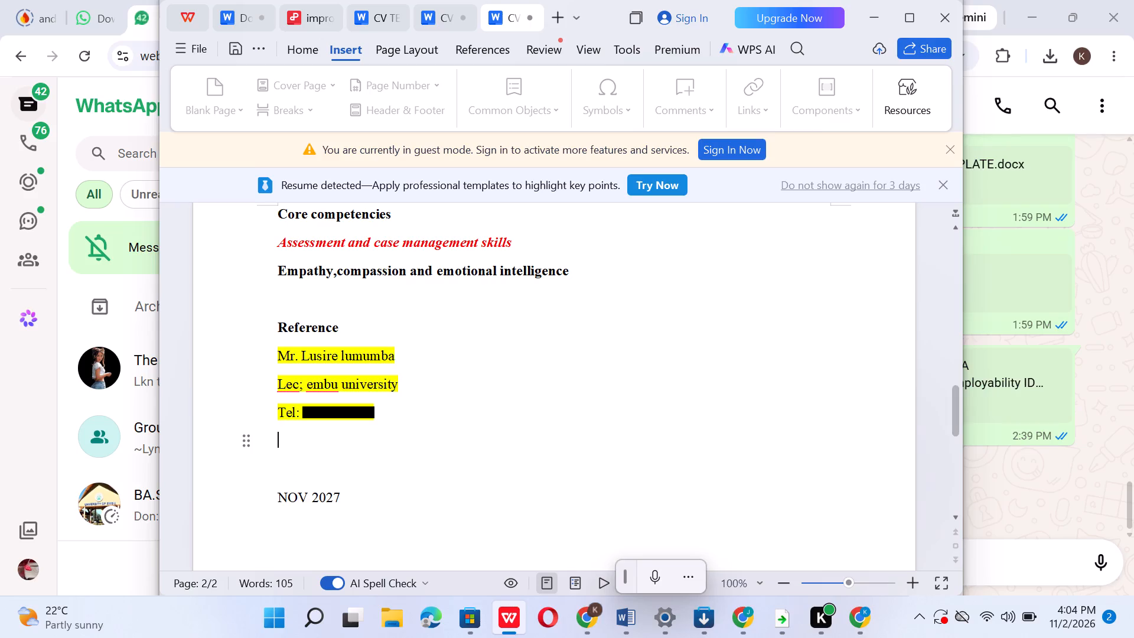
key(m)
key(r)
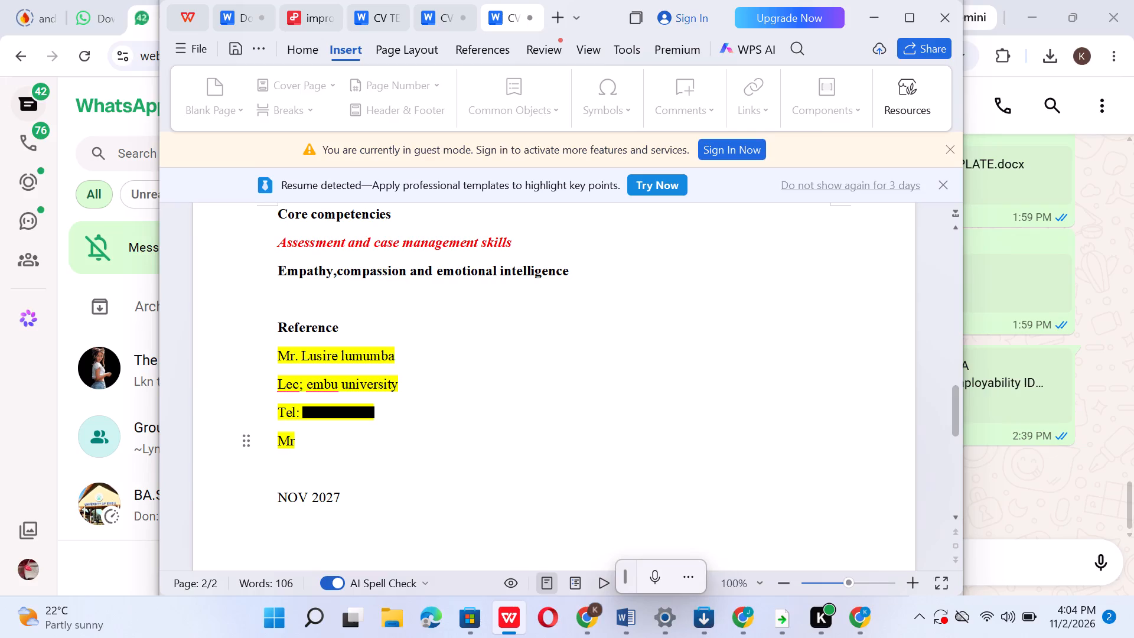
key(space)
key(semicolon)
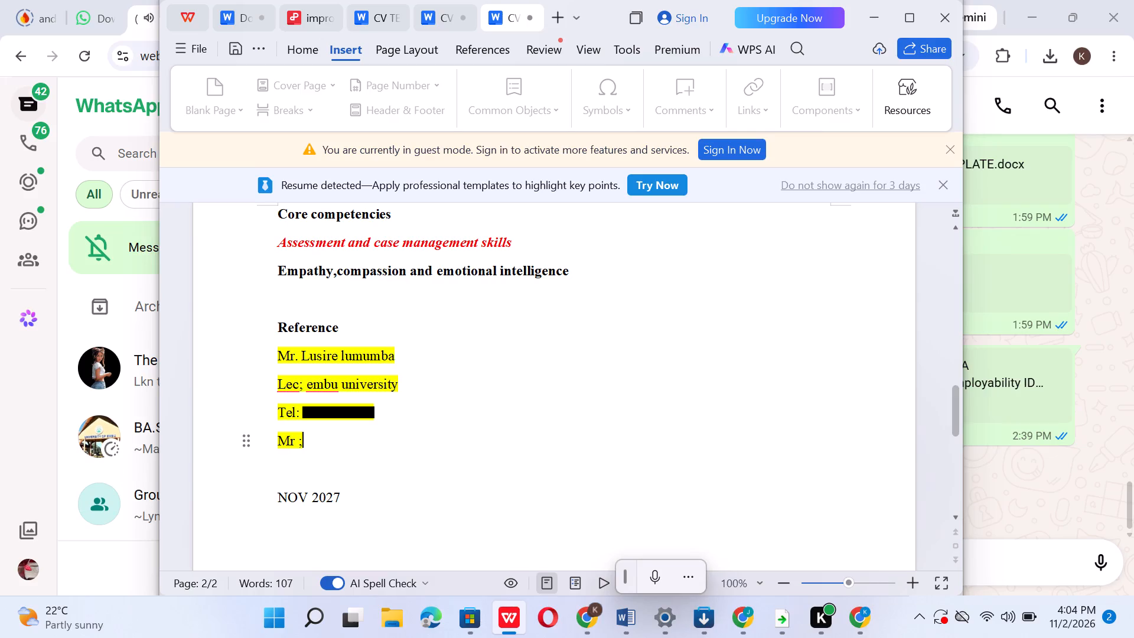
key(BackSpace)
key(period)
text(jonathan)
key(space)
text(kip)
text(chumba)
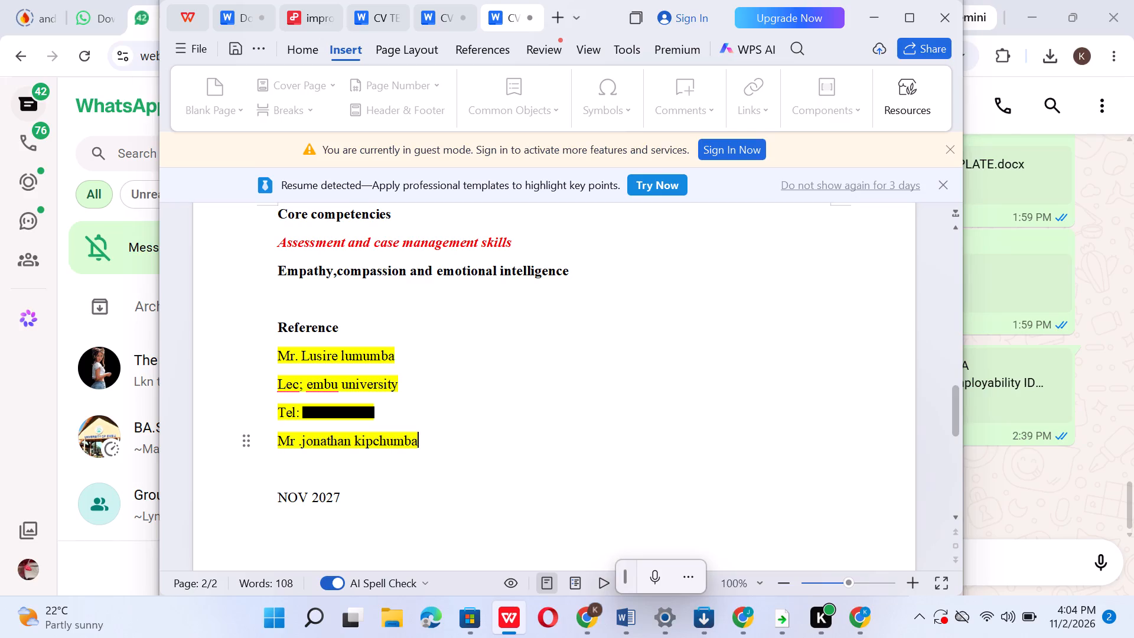
Replace the second referee's surname with the correct one, keeping the first name.
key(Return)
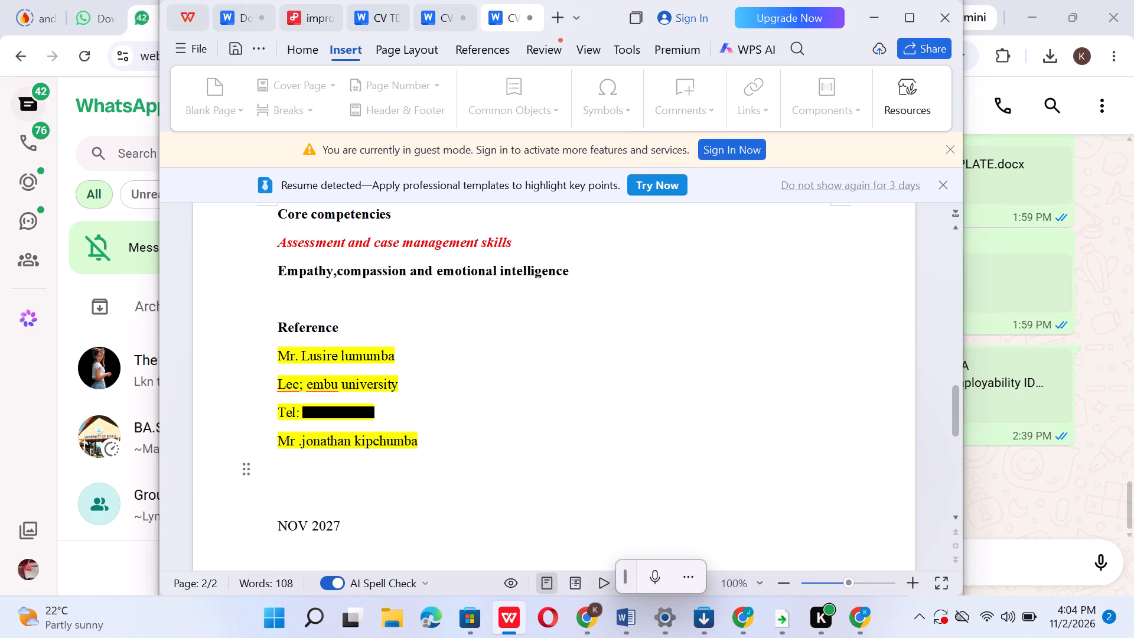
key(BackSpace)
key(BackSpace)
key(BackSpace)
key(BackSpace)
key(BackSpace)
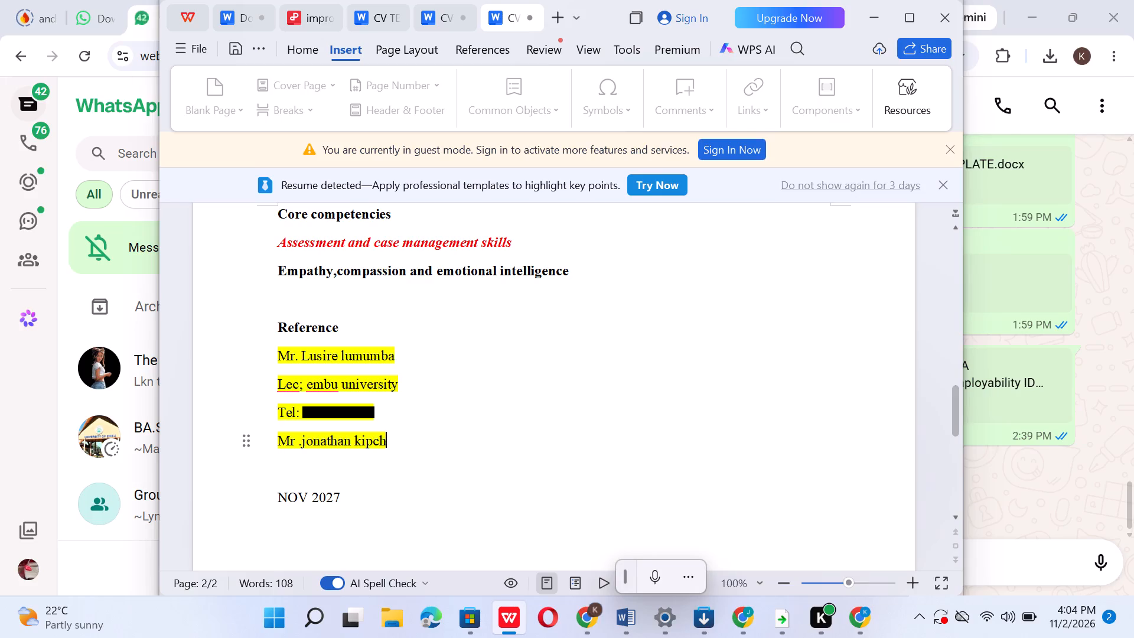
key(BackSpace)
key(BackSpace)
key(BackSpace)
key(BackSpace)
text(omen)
Add a line below the second referee's name with "TEL;" followed by that referee's phone number.
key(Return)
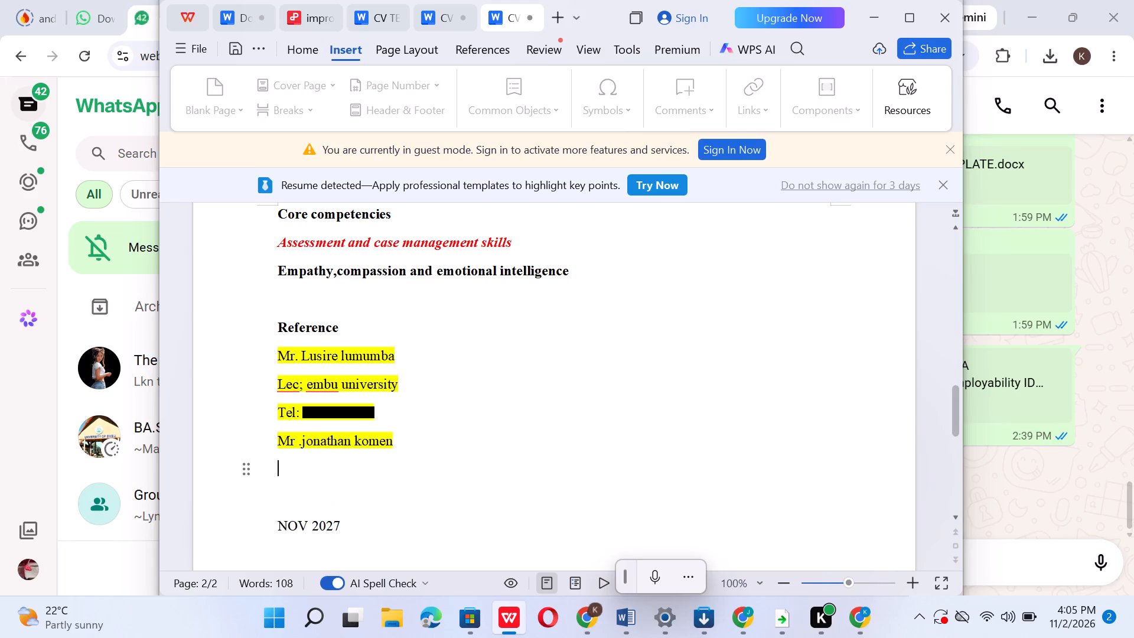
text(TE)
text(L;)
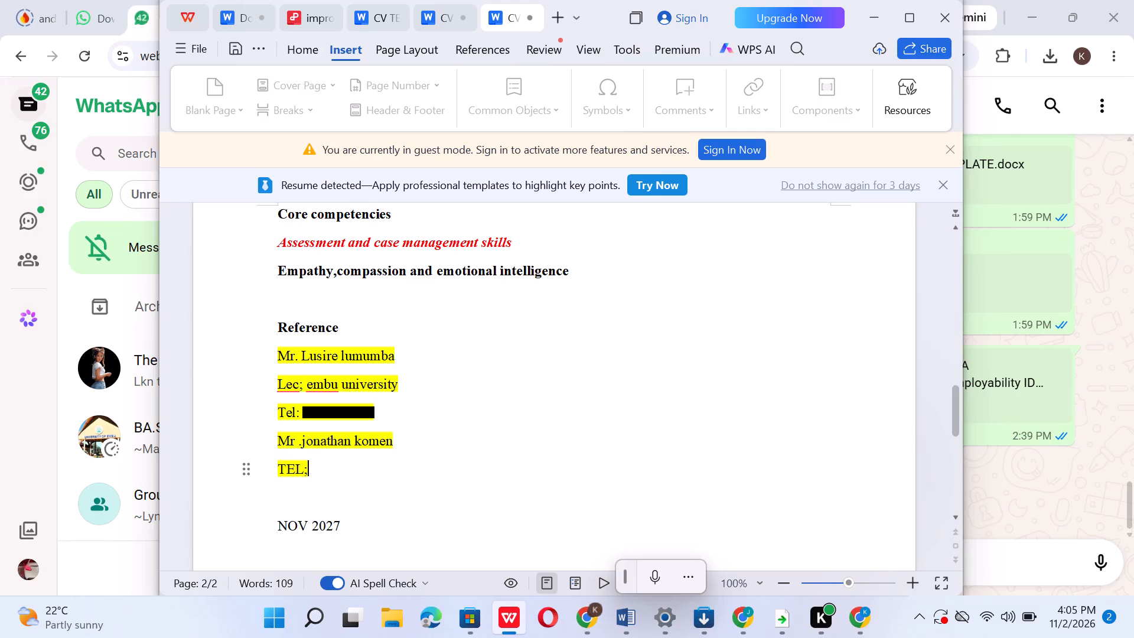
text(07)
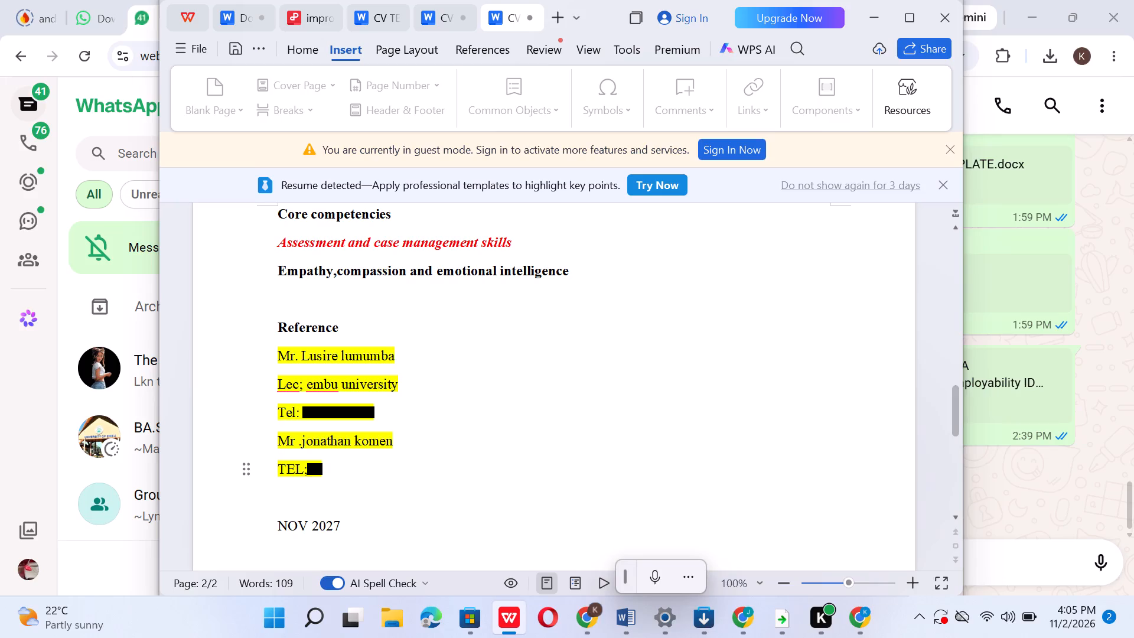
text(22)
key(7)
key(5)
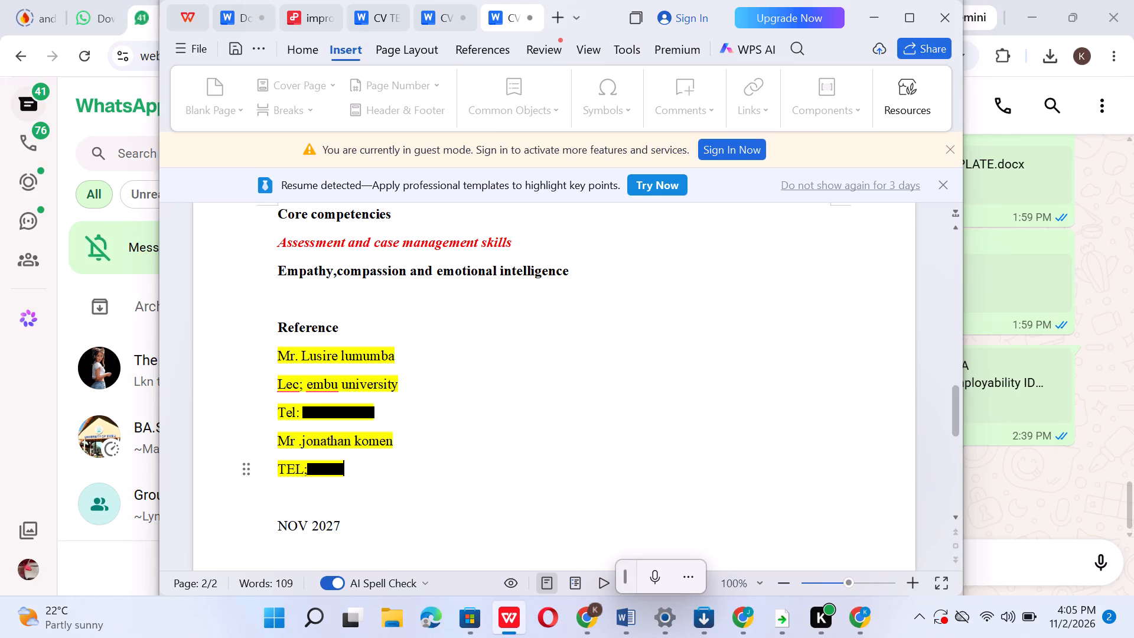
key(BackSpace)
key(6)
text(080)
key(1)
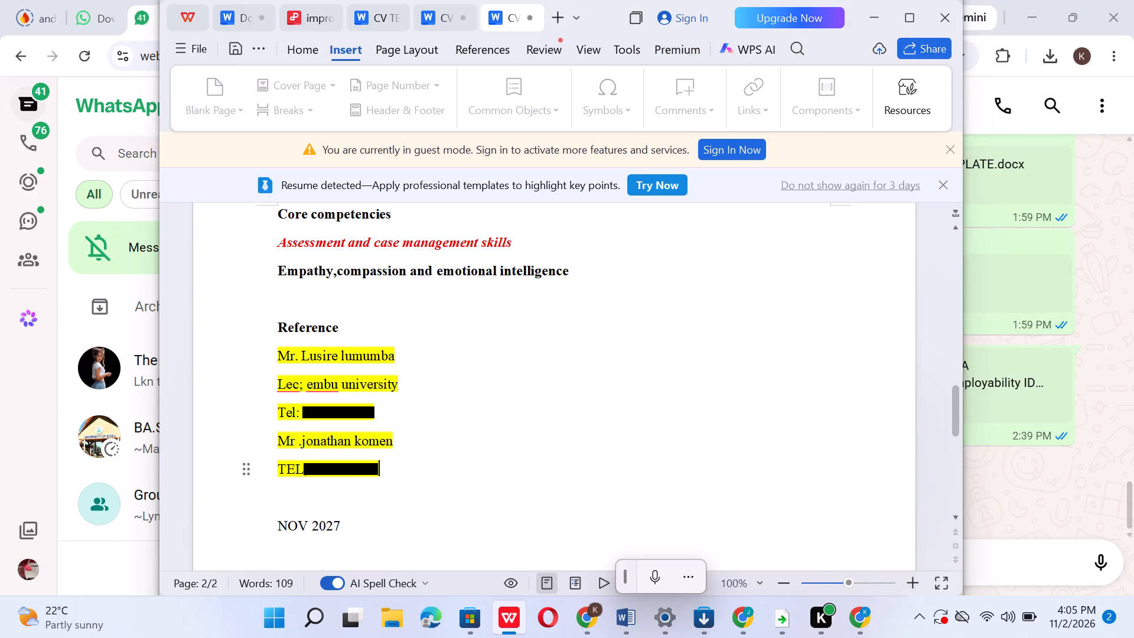
Insert a line reading "Tr.classic academy" between the second referee's name and phone number.
click(392, 444)
key(Return)
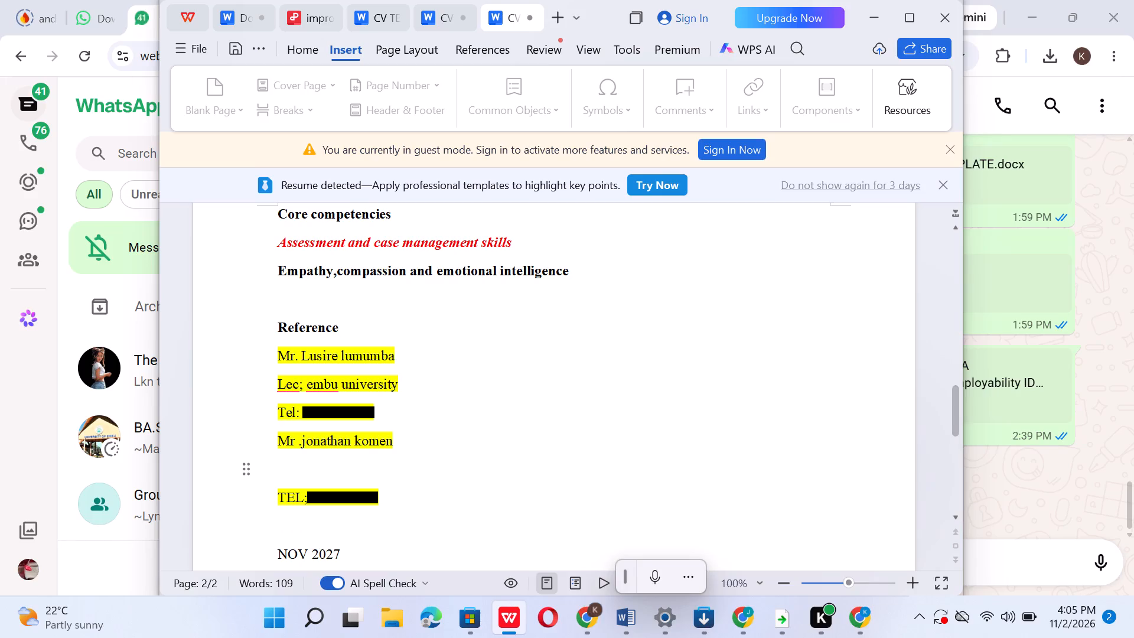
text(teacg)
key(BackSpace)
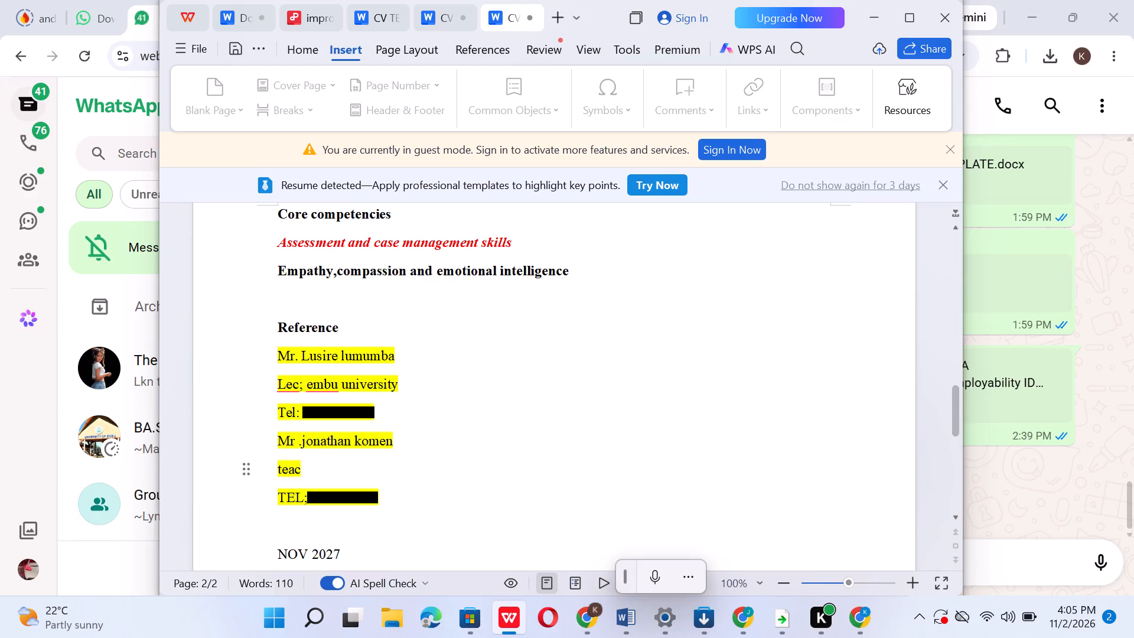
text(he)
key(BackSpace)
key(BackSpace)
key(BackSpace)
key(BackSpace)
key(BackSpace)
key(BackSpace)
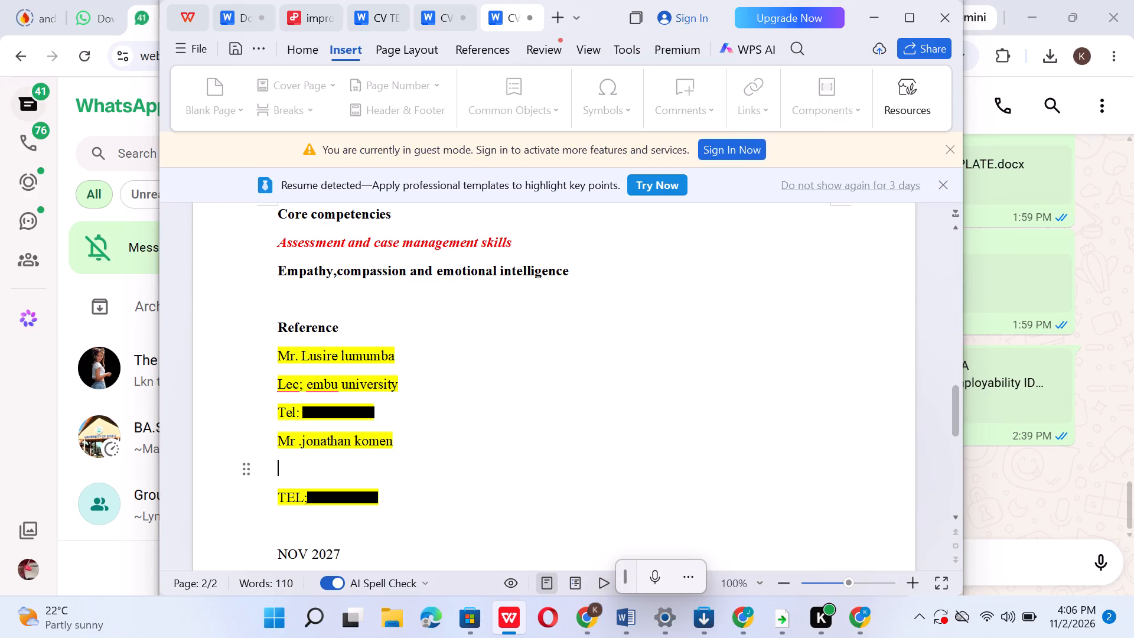
Enter "Tr.classic academy" on the blank line between the second referee's name and phone number.
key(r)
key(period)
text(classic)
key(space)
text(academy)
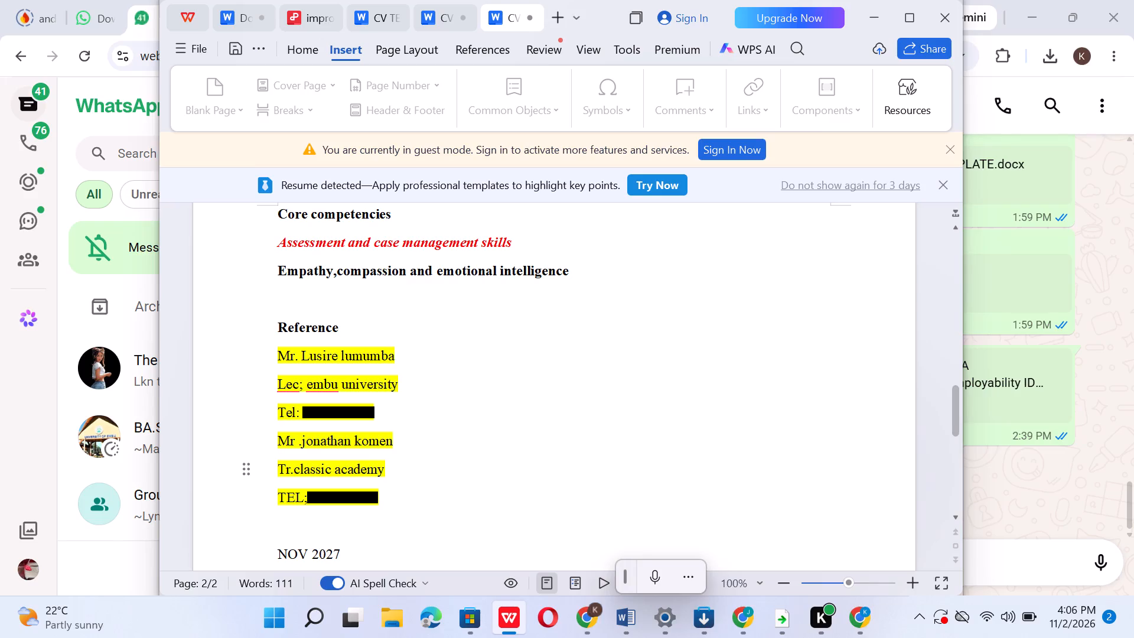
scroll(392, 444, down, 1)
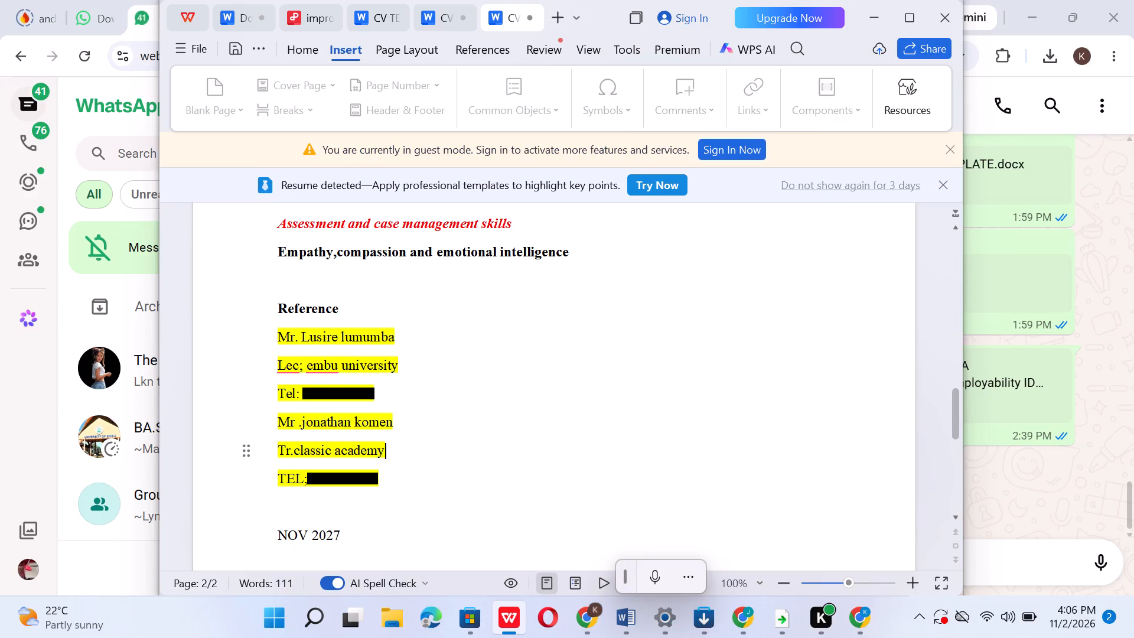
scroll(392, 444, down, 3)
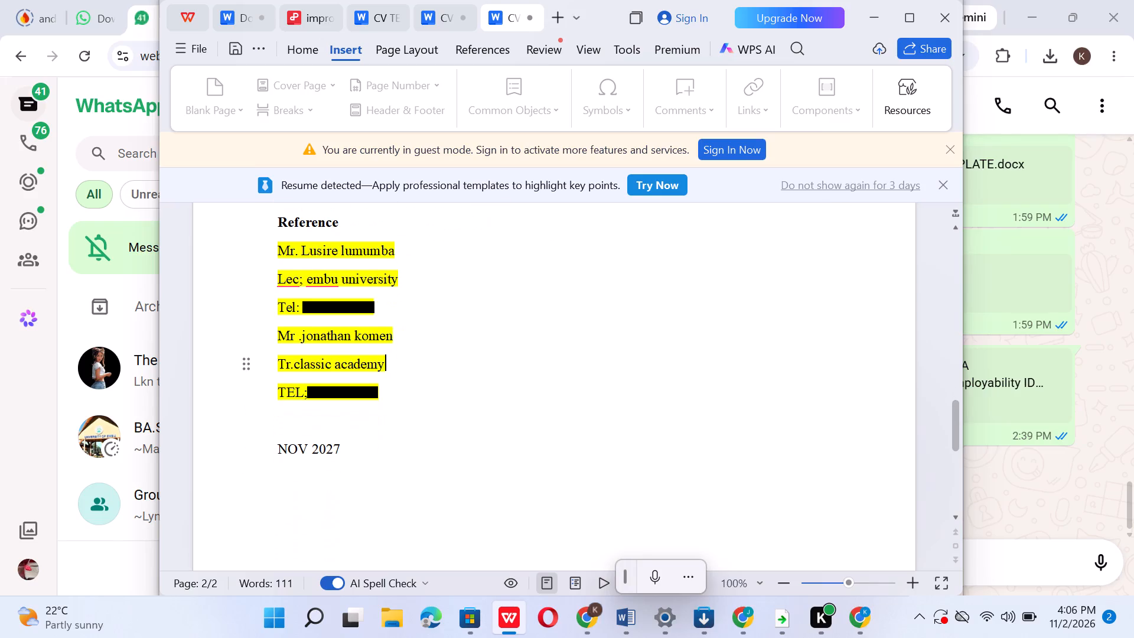
Delete the text "NOV 2027" below the second referee's phone number.
click(285, 409)
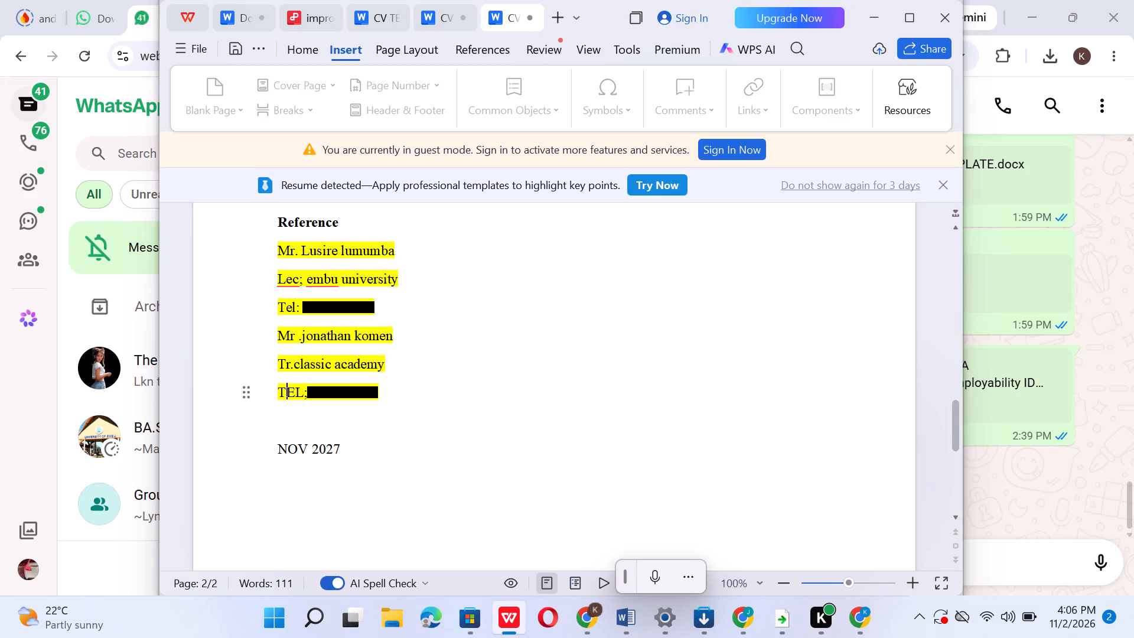
click(340, 453)
key(BackSpace)
key(BackSpace)
key(BackSpace)
key(BackSpace)
key(BackSpace)
key(BackSpace)
key(BackSpace)
key(BackSpace)
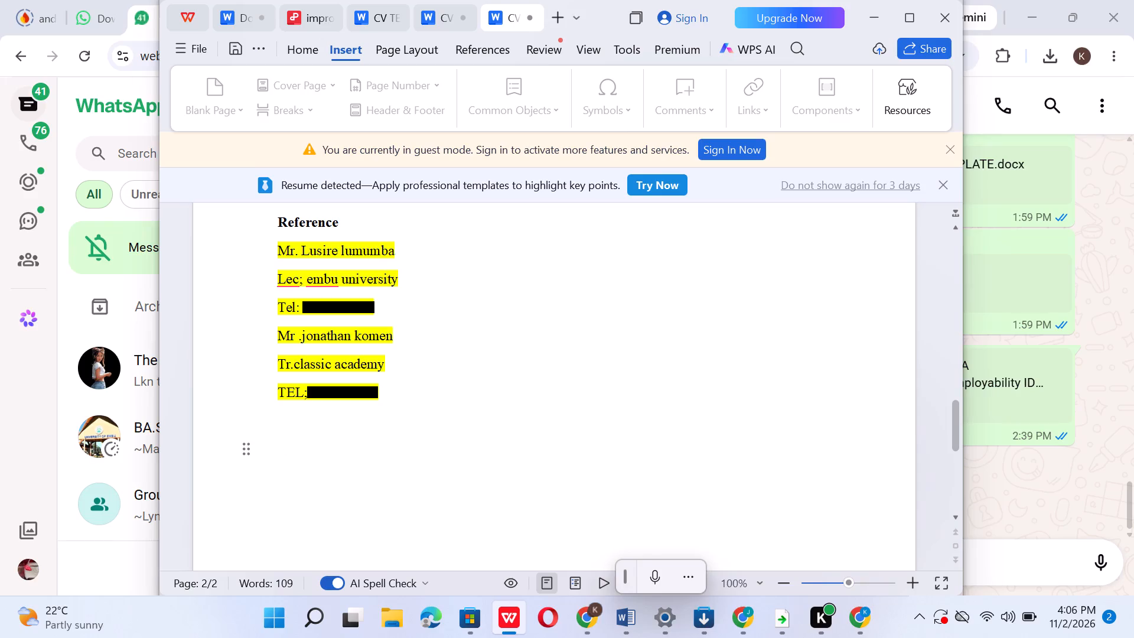
Review the completed CV across both pages, from the name heading to the end of the Reference section.
scroll(436, 409, up, 4)
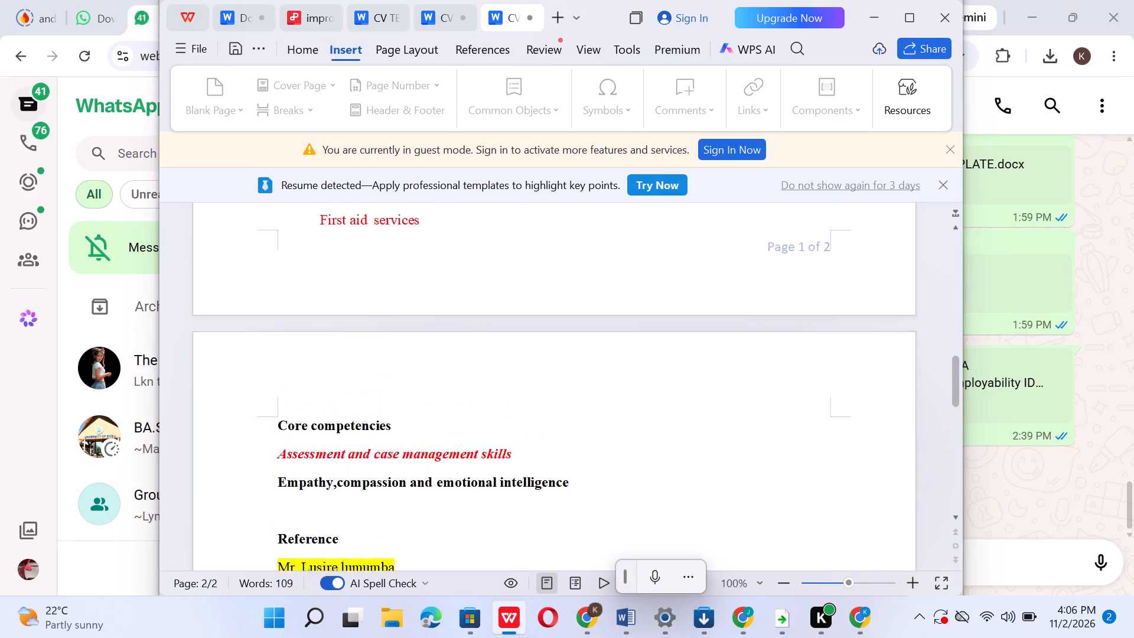
scroll(436, 409, up, 10)
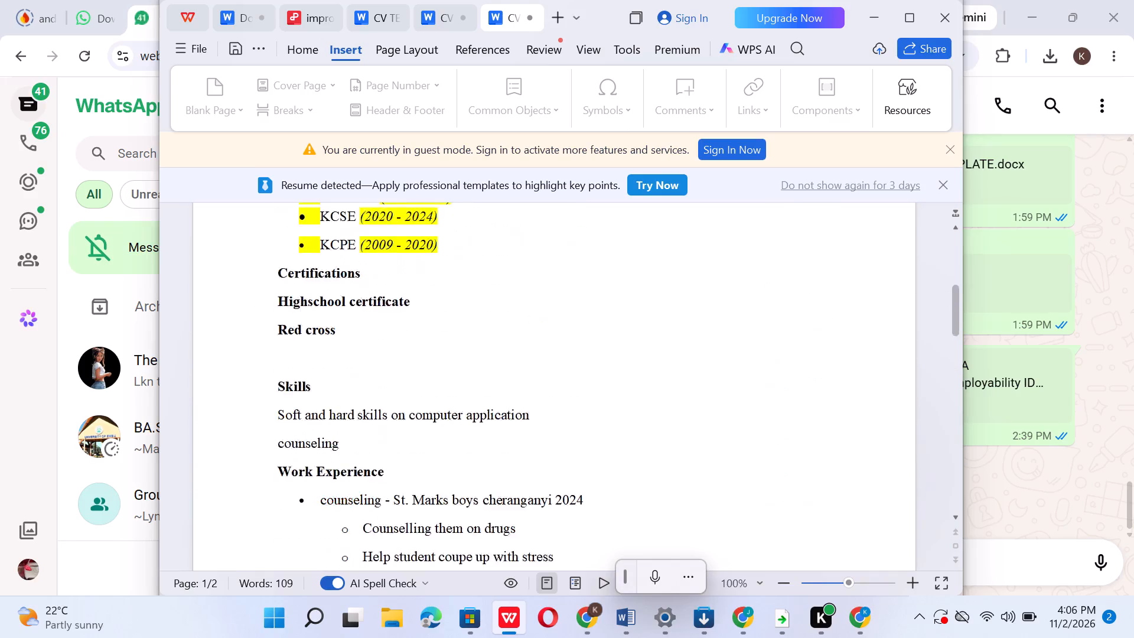
scroll(436, 409, up, 3)
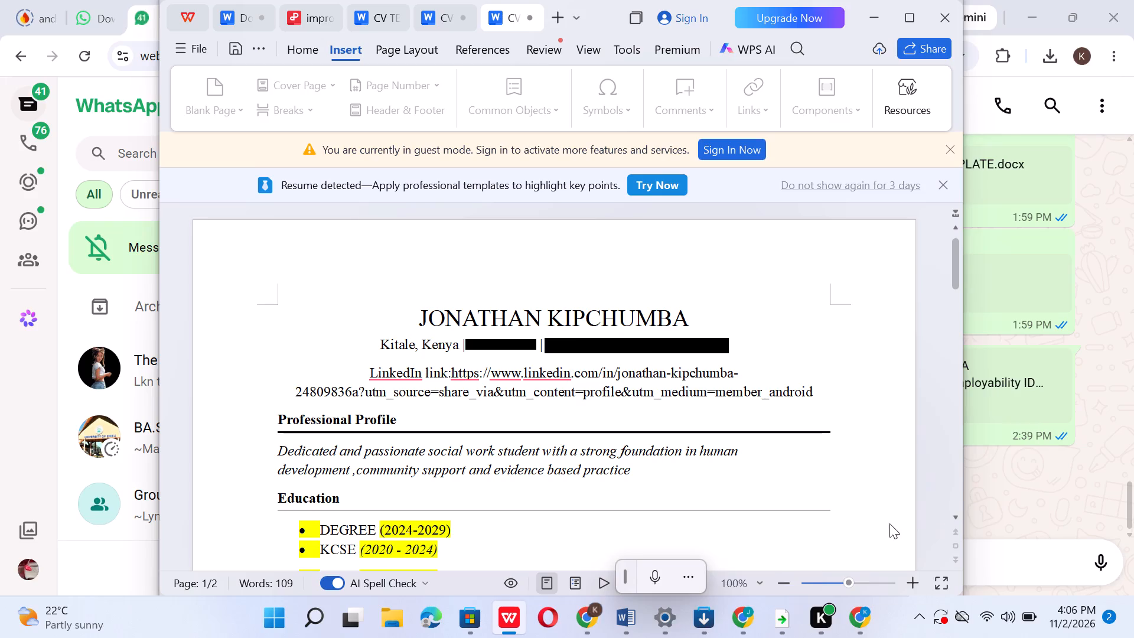
triple_click(957, 513)
click(957, 513)
click(957, 513)
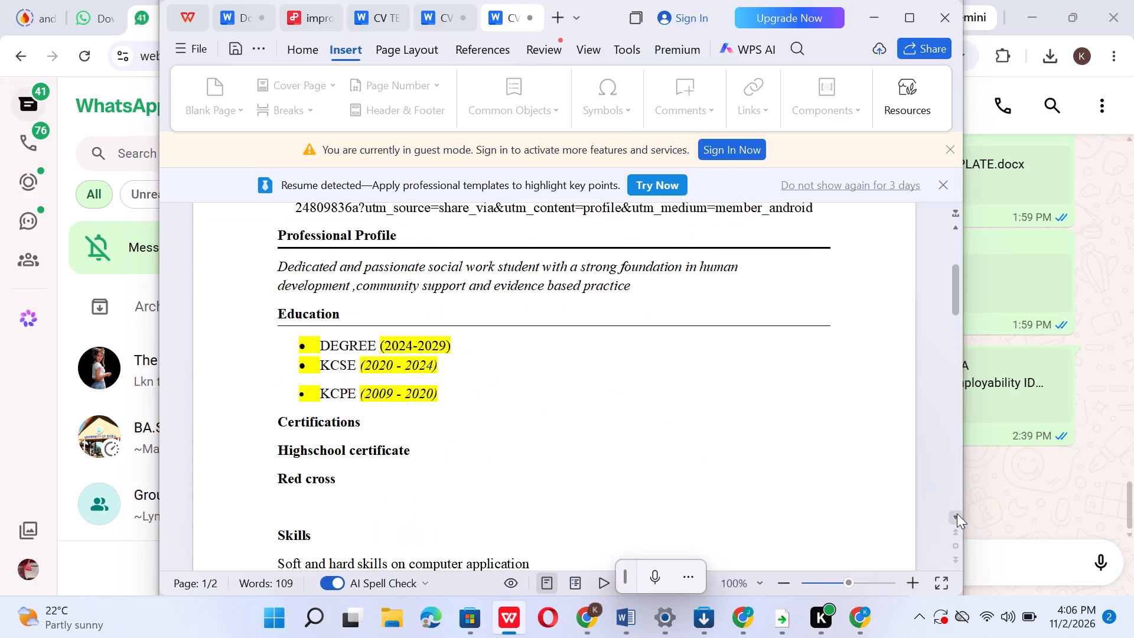
click(957, 513)
drag(957, 513, 784, 385)
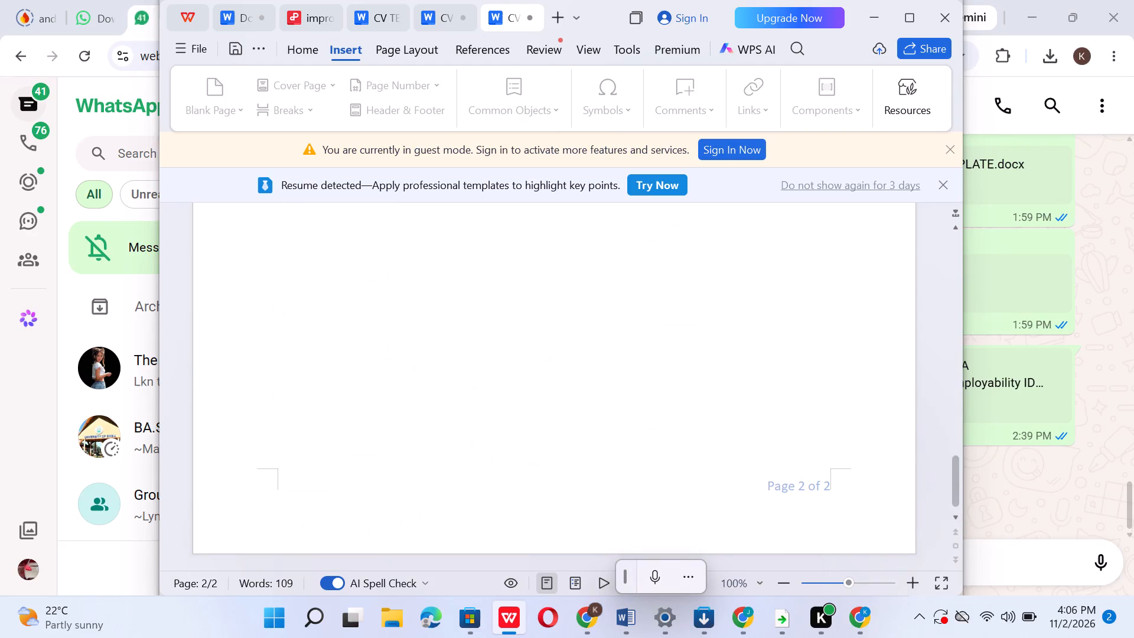
double_click(654, 357)
click(960, 229)
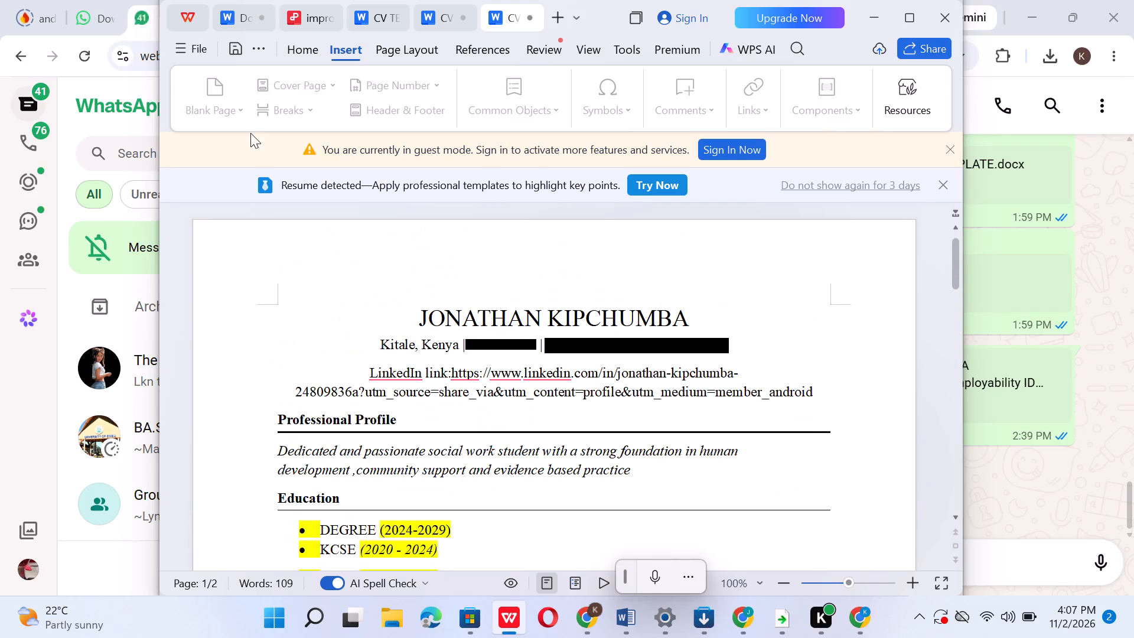
Save the edited CV document.
click(232, 56)
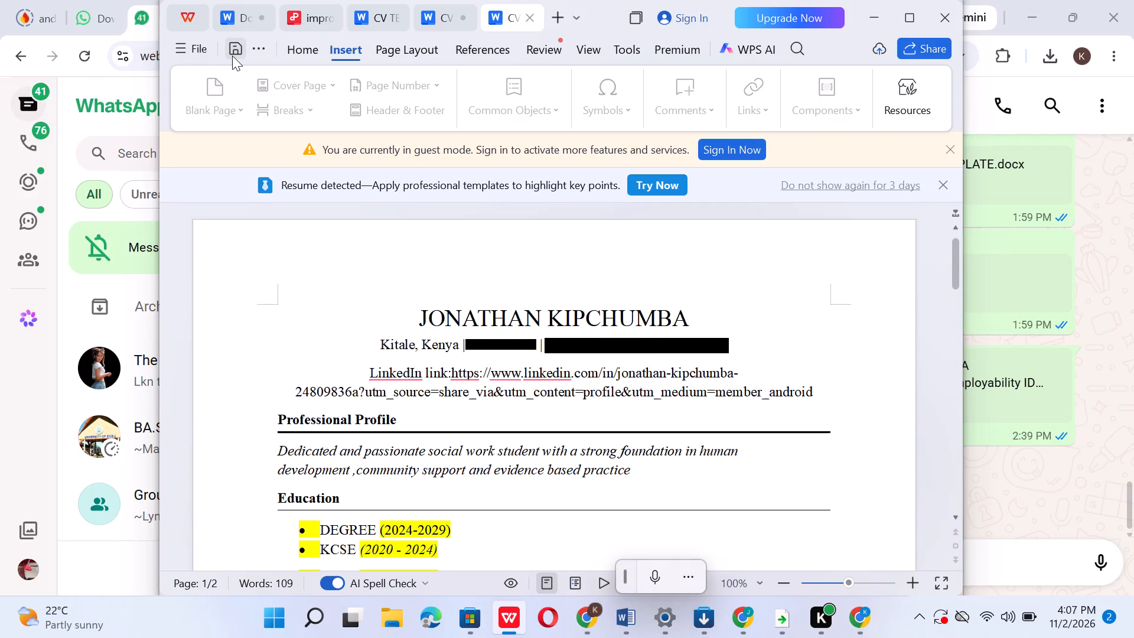
click(232, 56)
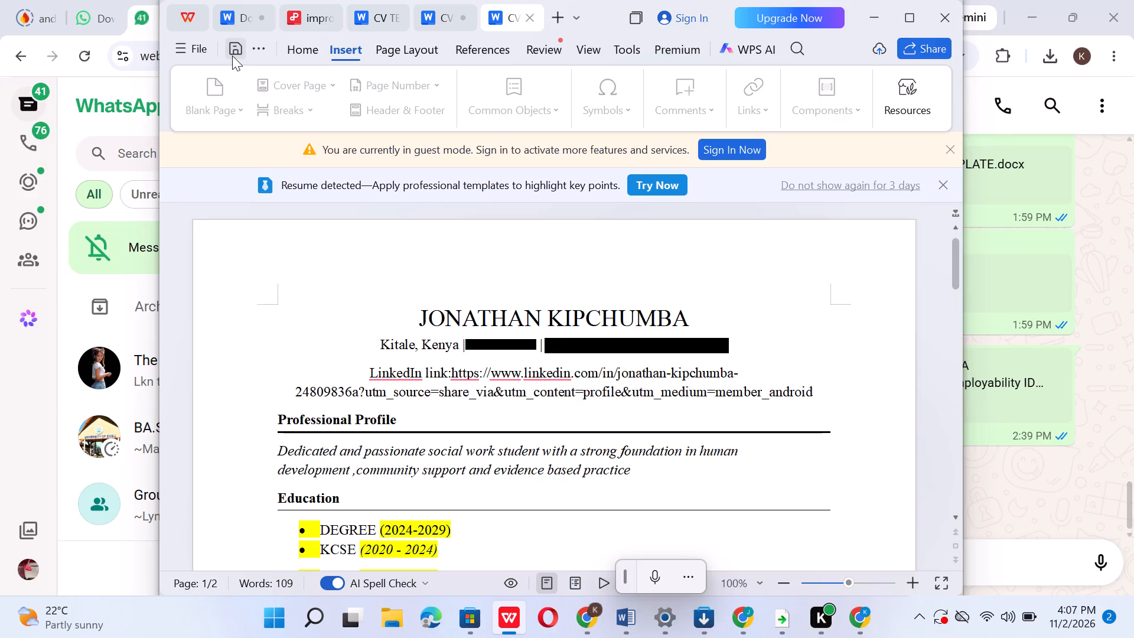
Try to save a copy of the CV to WPS Drive as "CV TEMPLATE (3).docx" in Word Documents (*.docx) format.
click(200, 48)
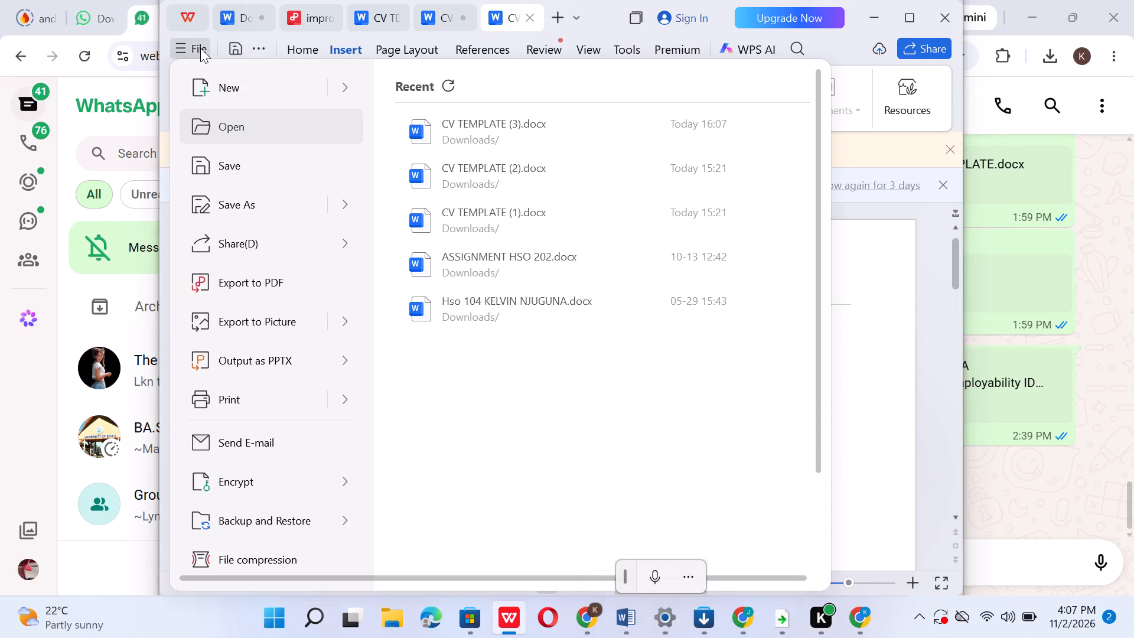
click(248, 201)
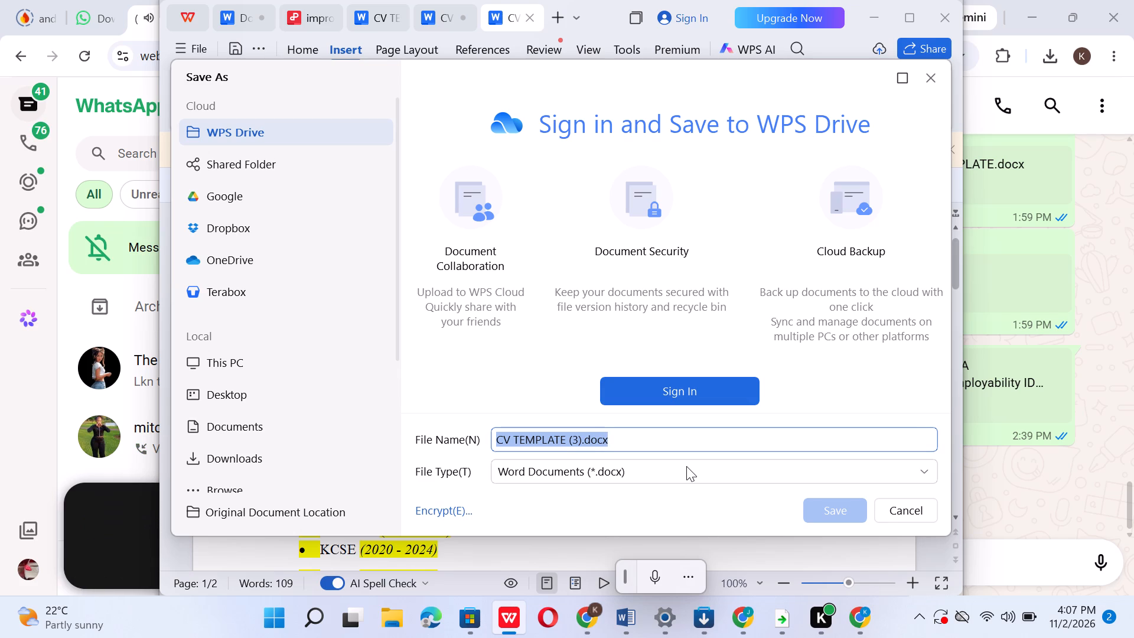
click(827, 511)
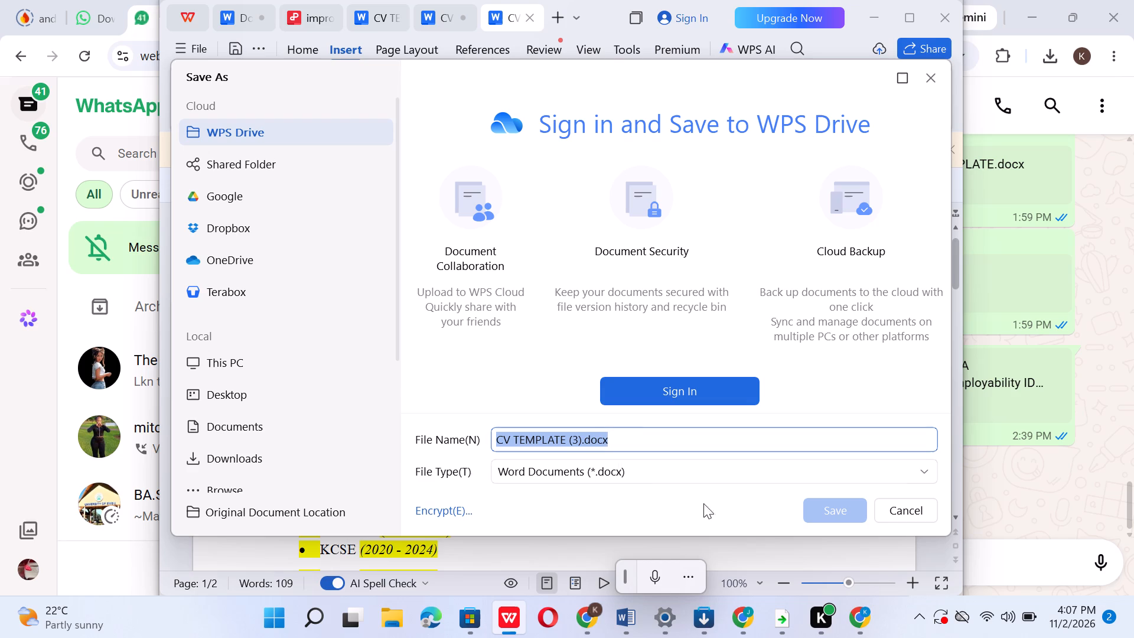
click(840, 513)
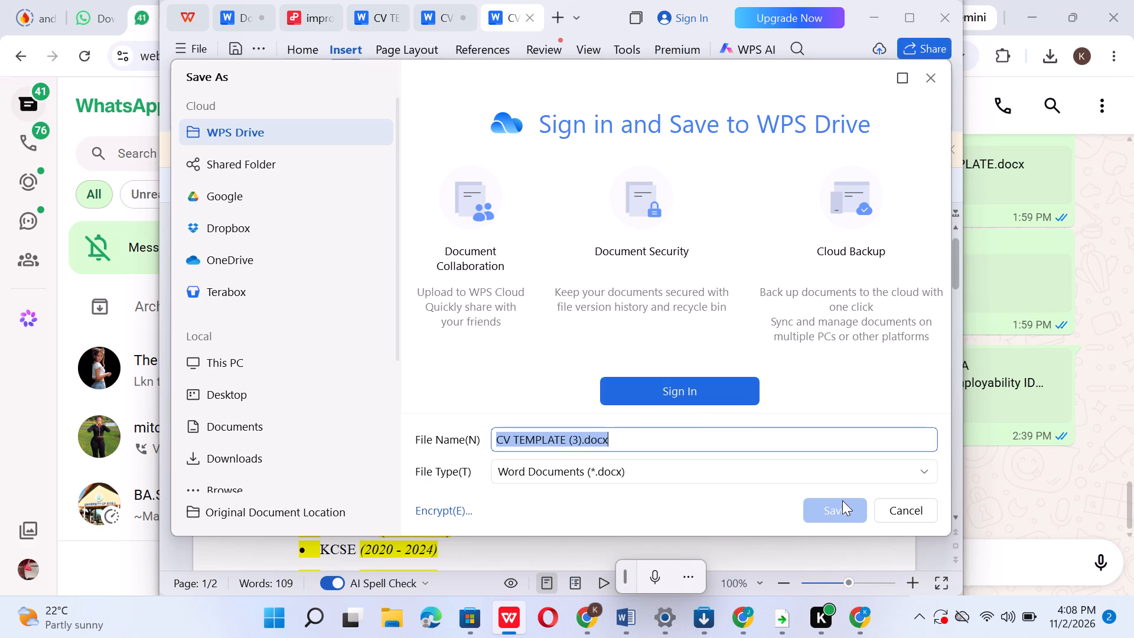
click(826, 508)
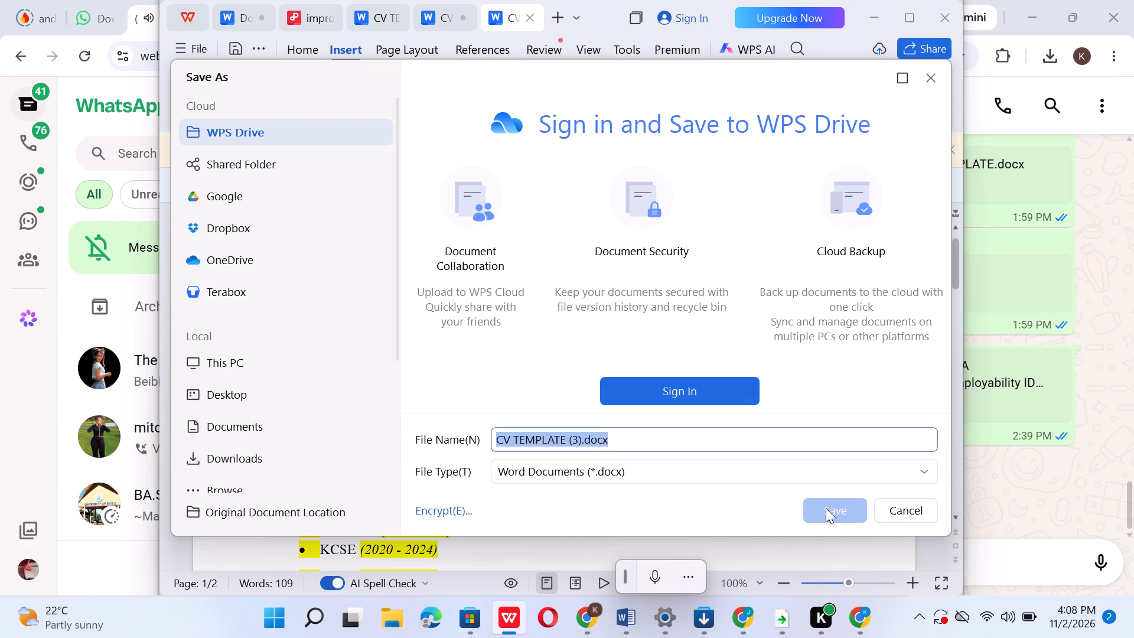
click(826, 508)
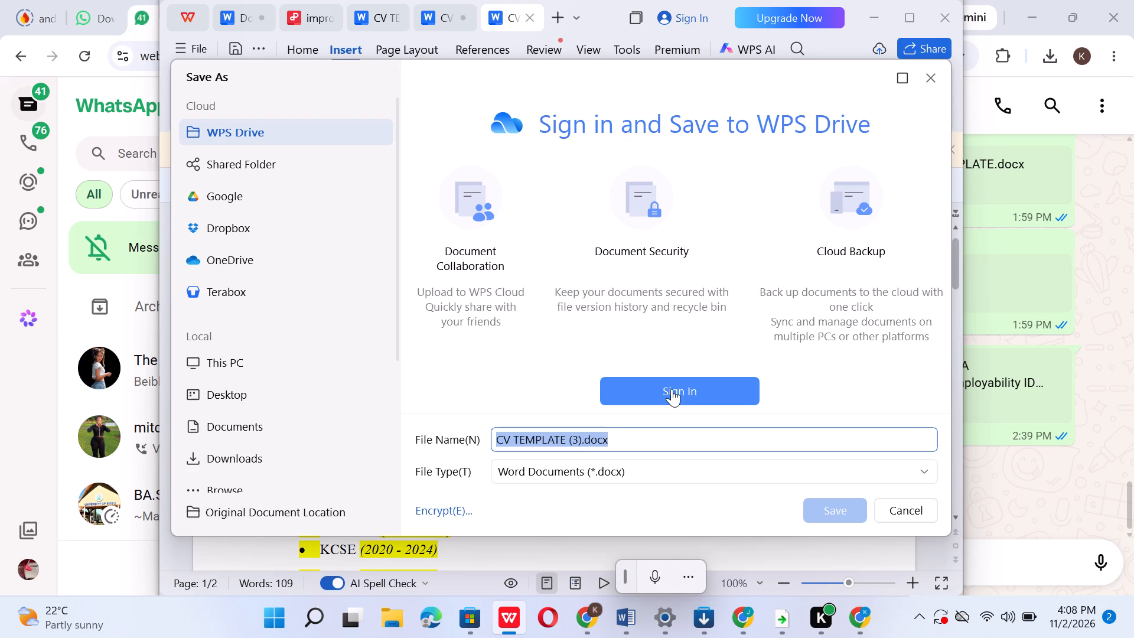
Sign in to WPS Office with a Google account for saving to WPS Drive, restarting the Google sign-in once.
click(672, 389)
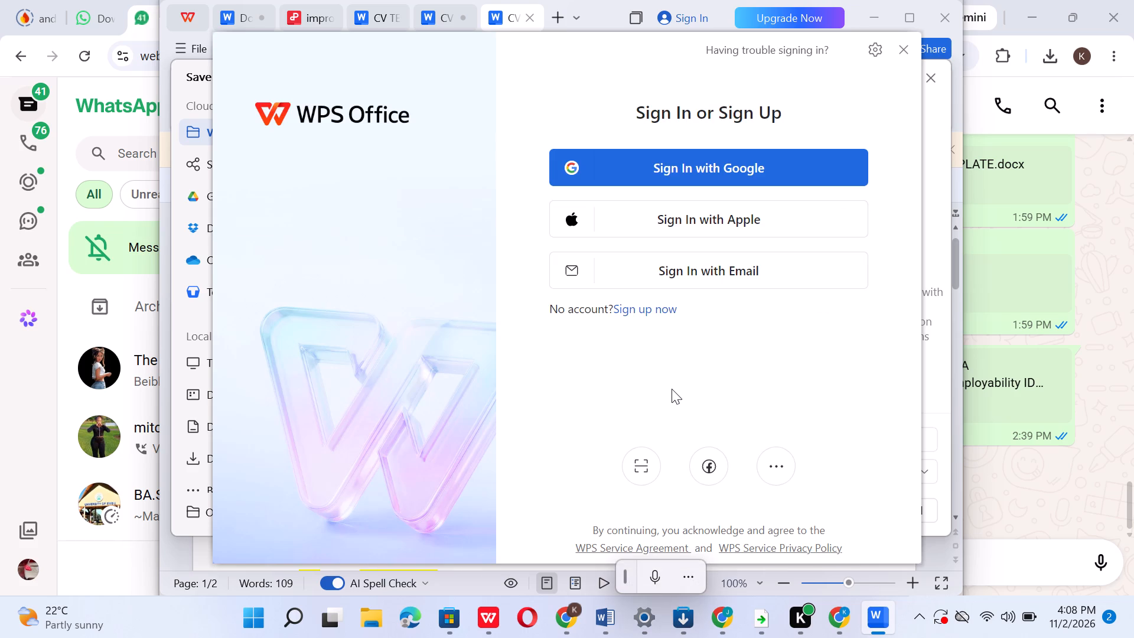
click(745, 161)
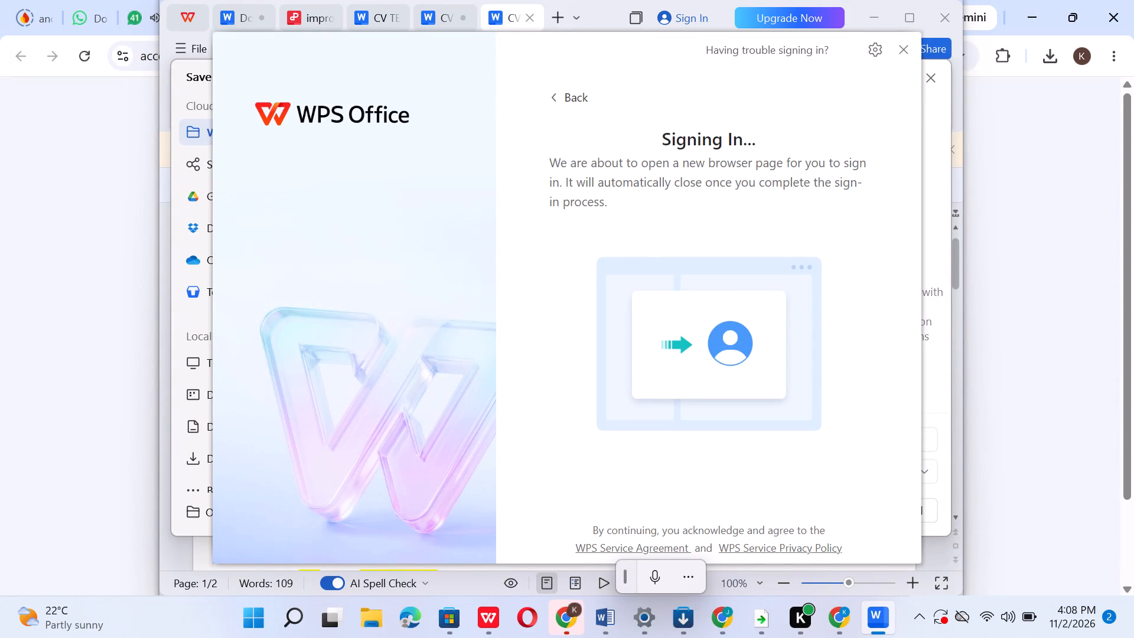
scroll(822, 215, down, 4)
scroll(779, 273, down, 3)
scroll(779, 273, left, 1)
scroll(661, 277, down, 2)
click(560, 100)
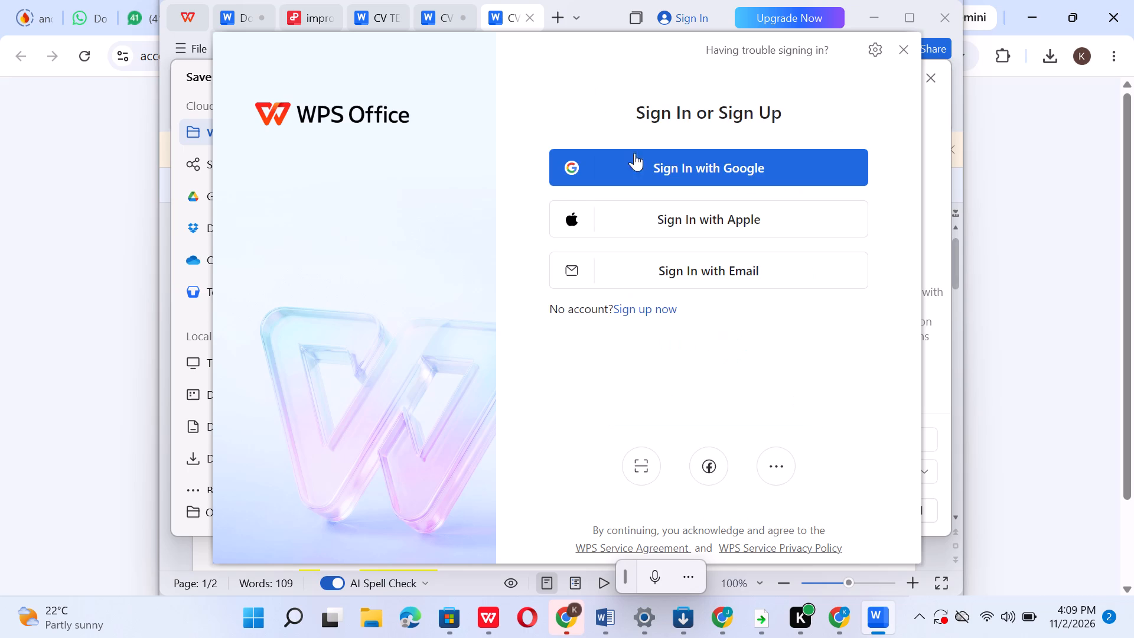
click(672, 164)
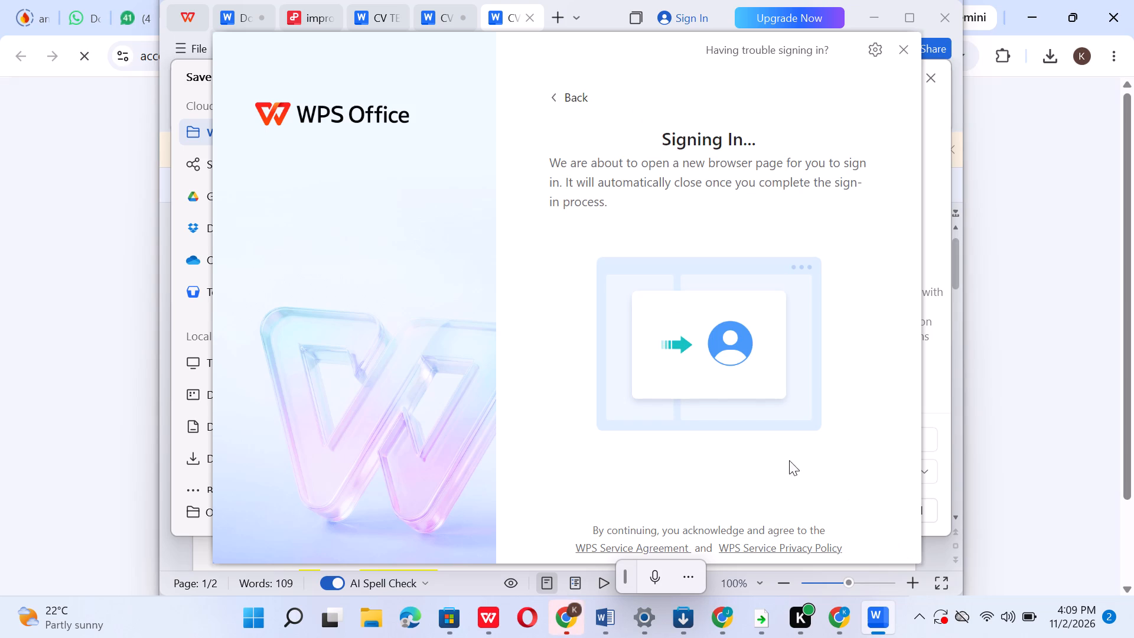
click(733, 358)
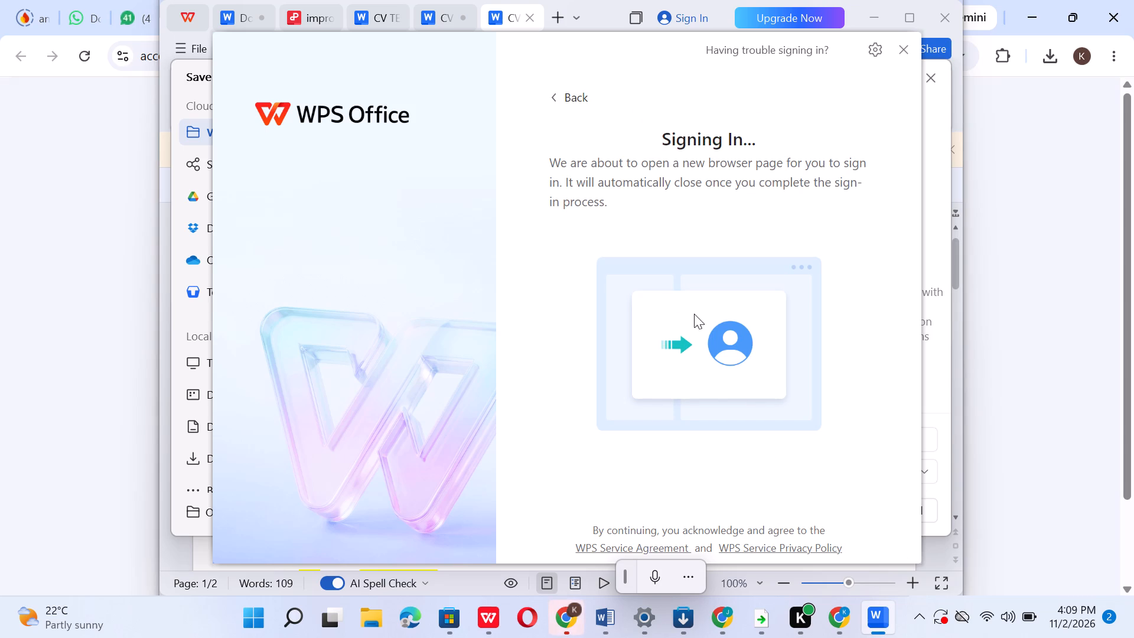
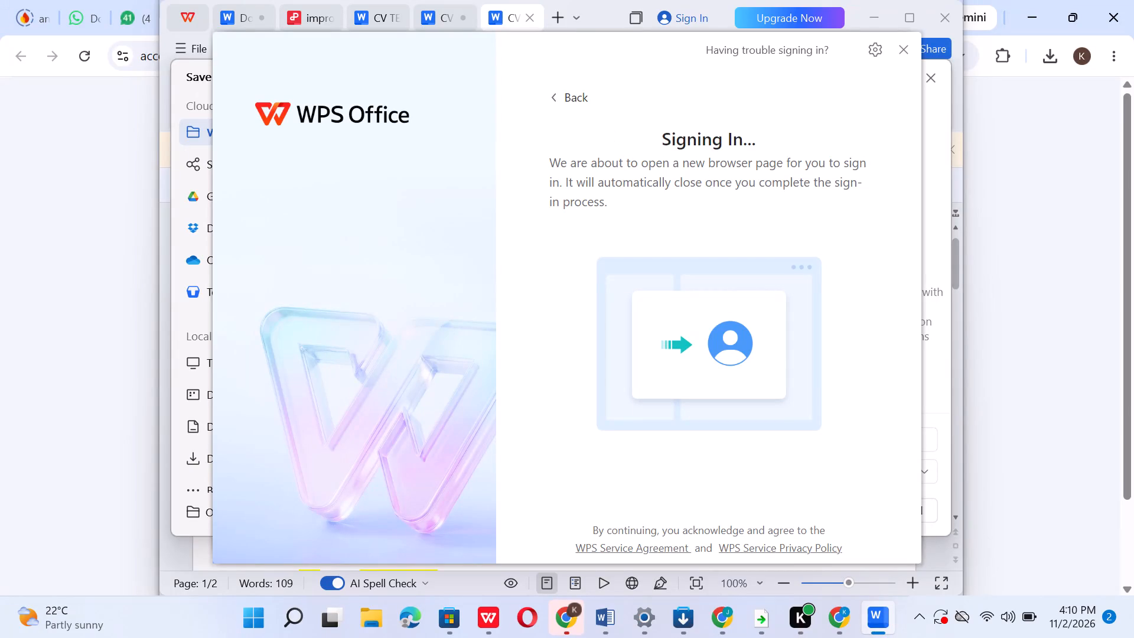
Switch from the Google sign-in to signing in with email and enter the account's email address.
click(555, 108)
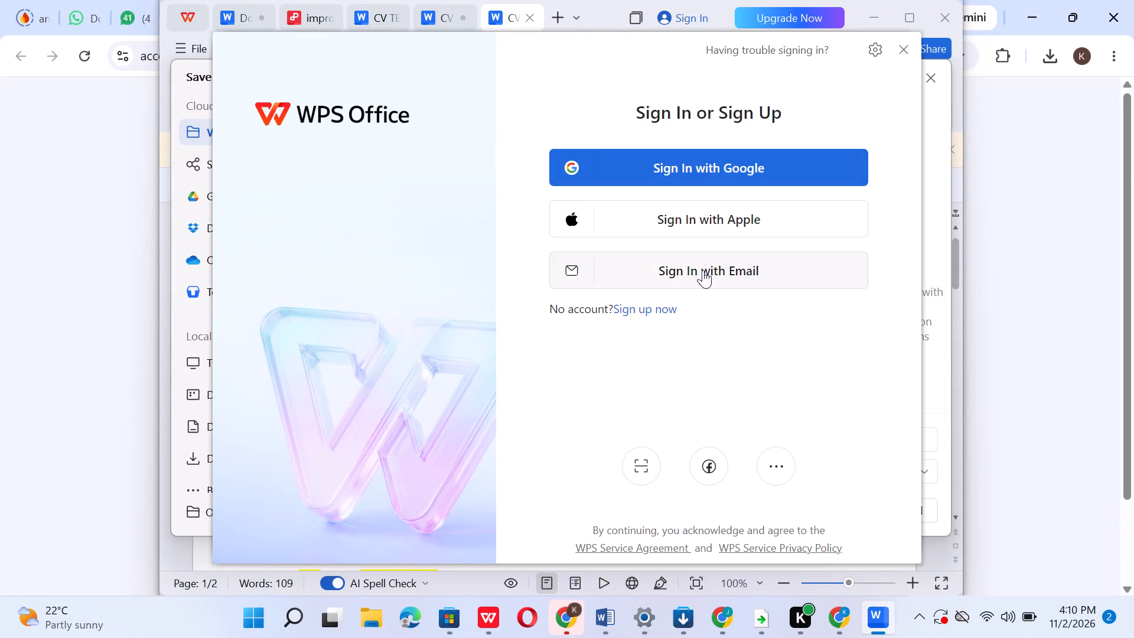
click(724, 269)
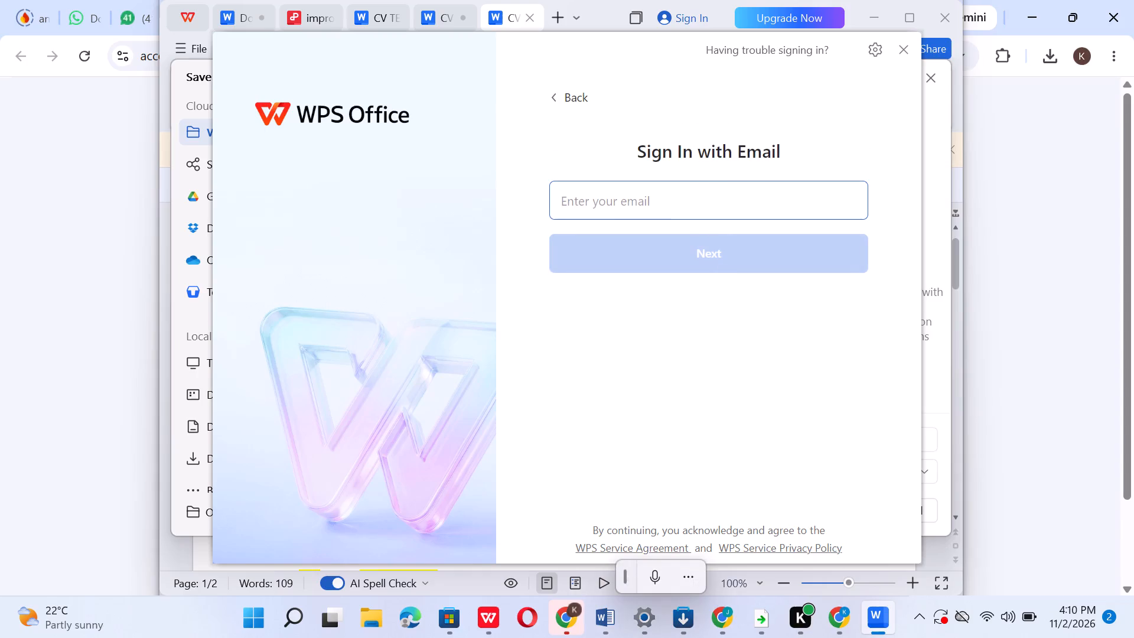
click(692, 214)
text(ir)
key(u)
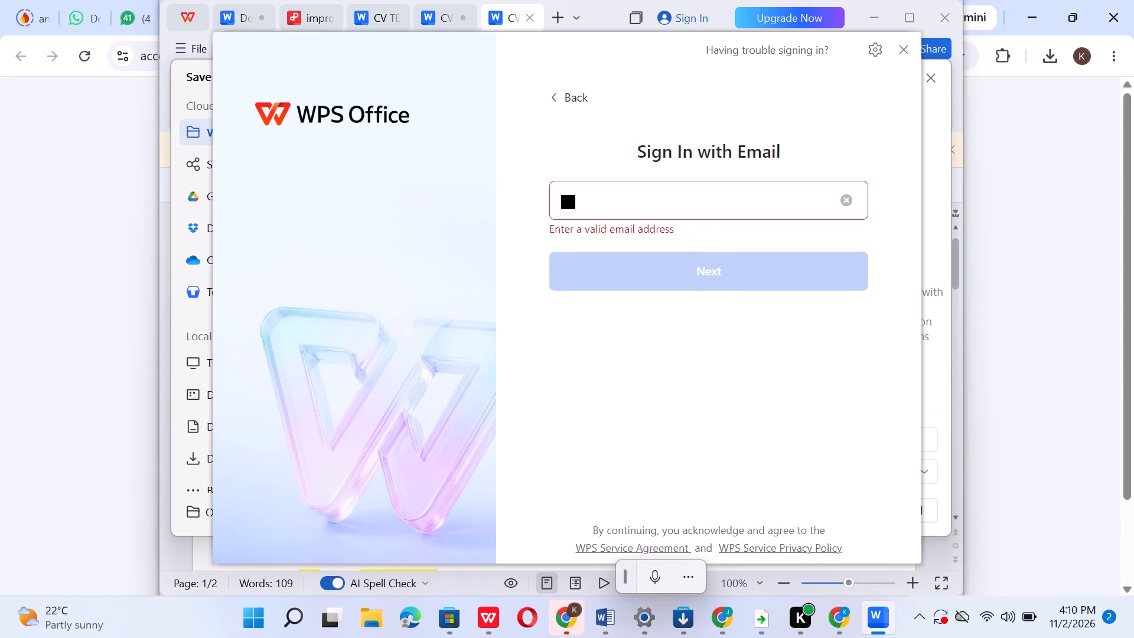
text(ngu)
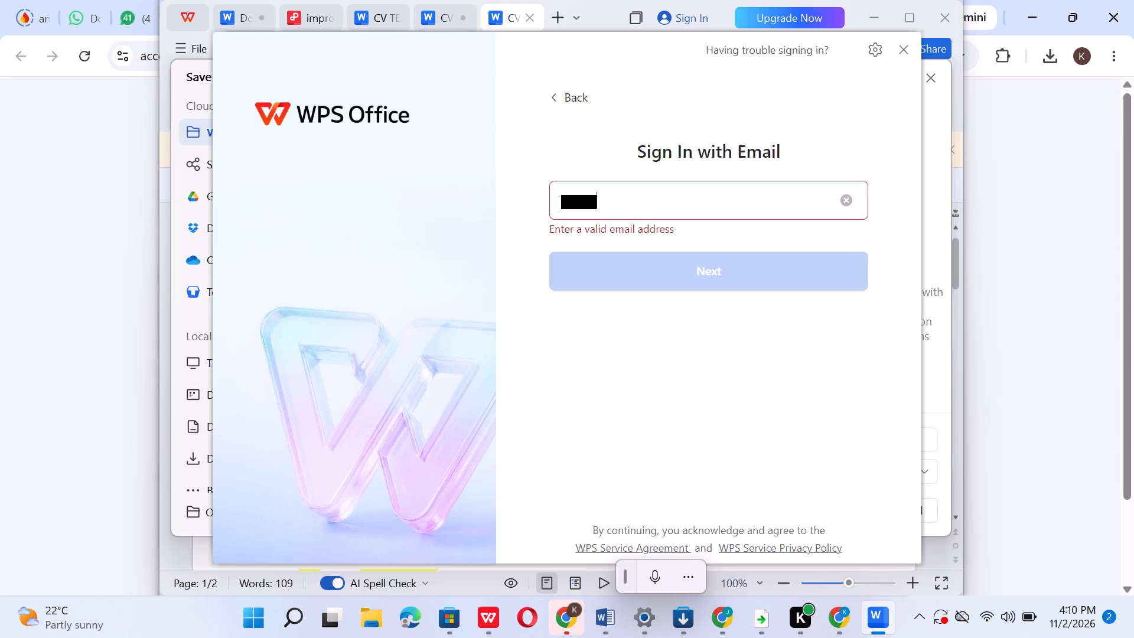
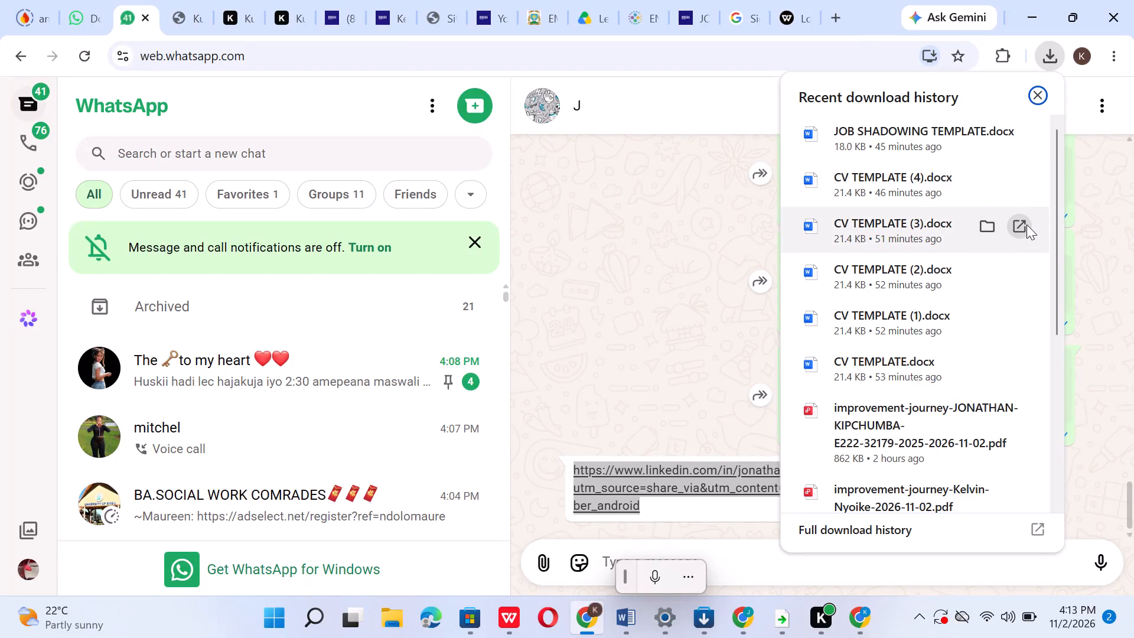
Return to the CV document in WPS Office and save a copy to WPS Drive as CV TEMPLATE (3).docx.
click(1027, 224)
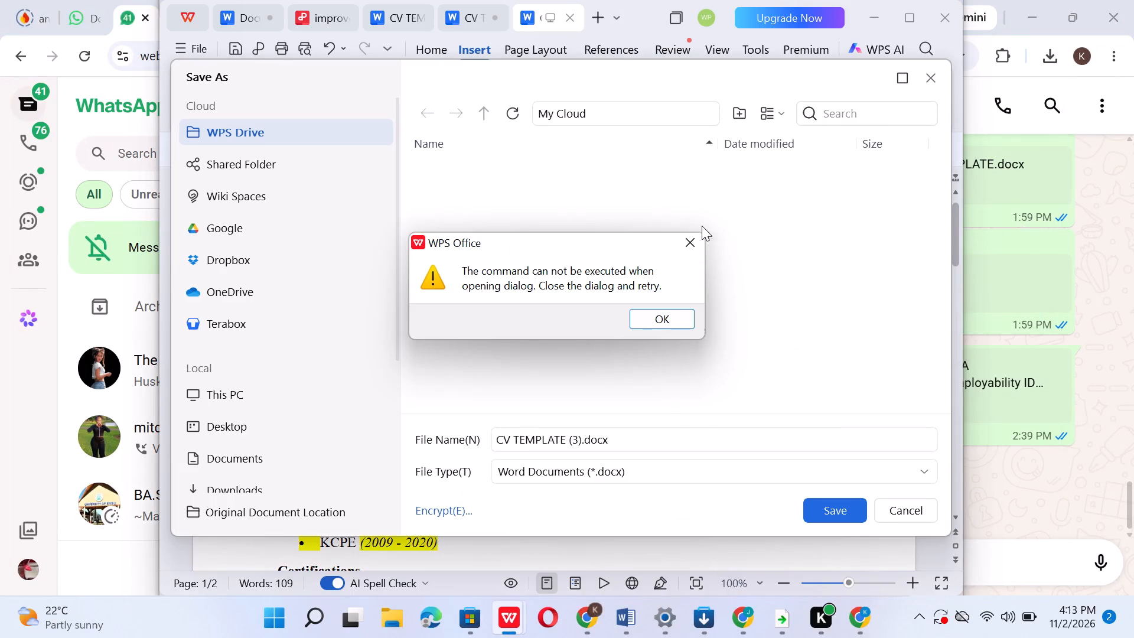
double_click(691, 239)
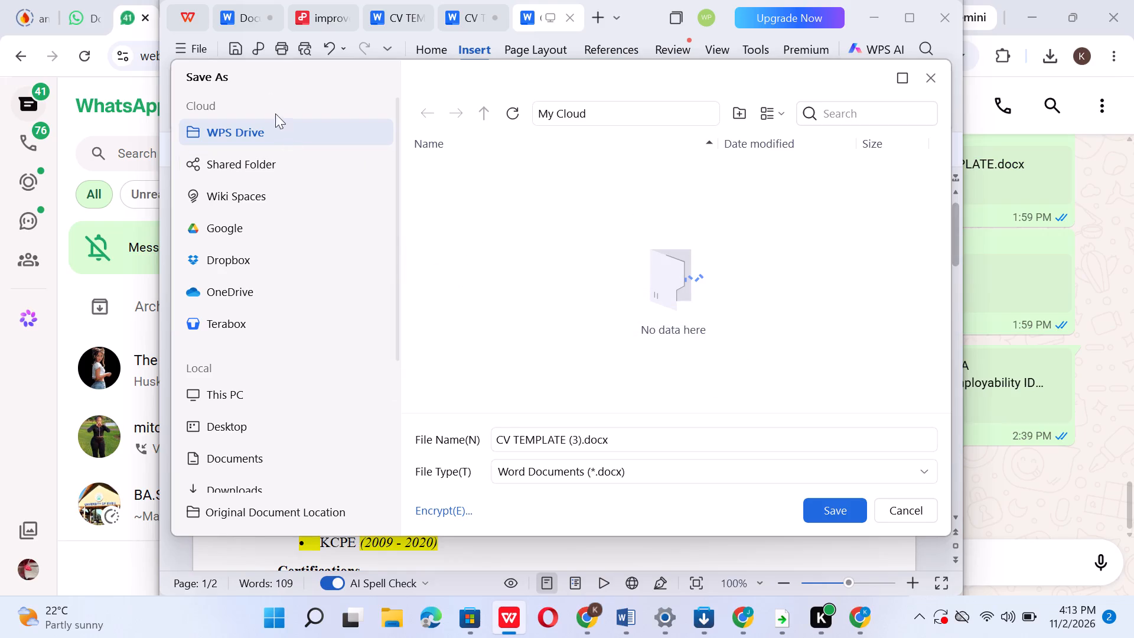
click(830, 509)
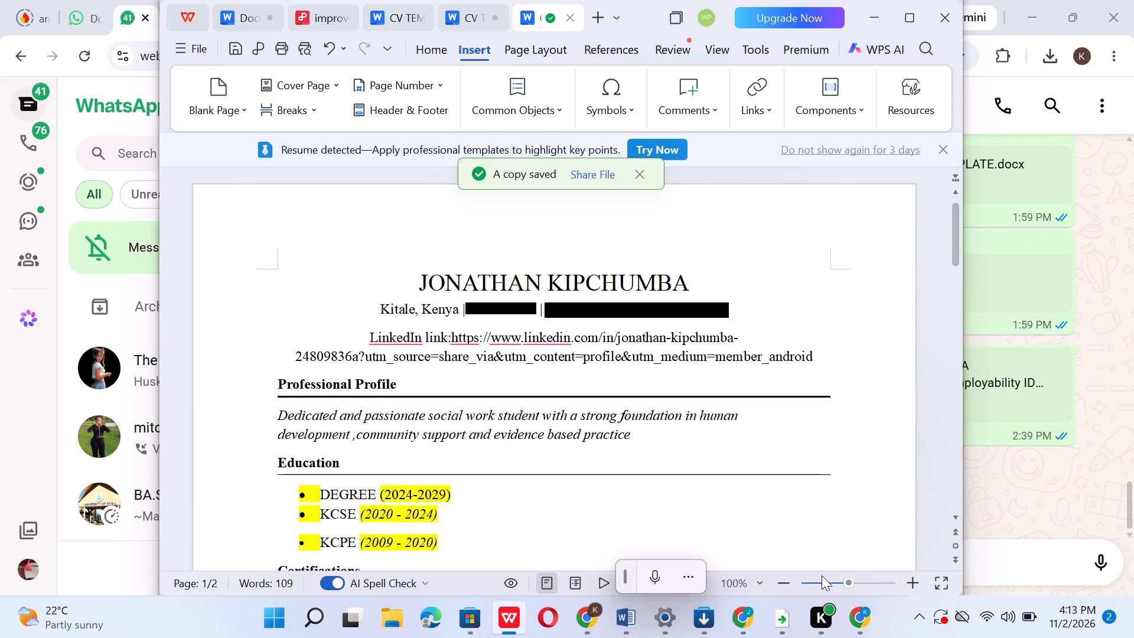
Switch from the CV document to the Chrome window signed in with the School profile.
click(860, 625)
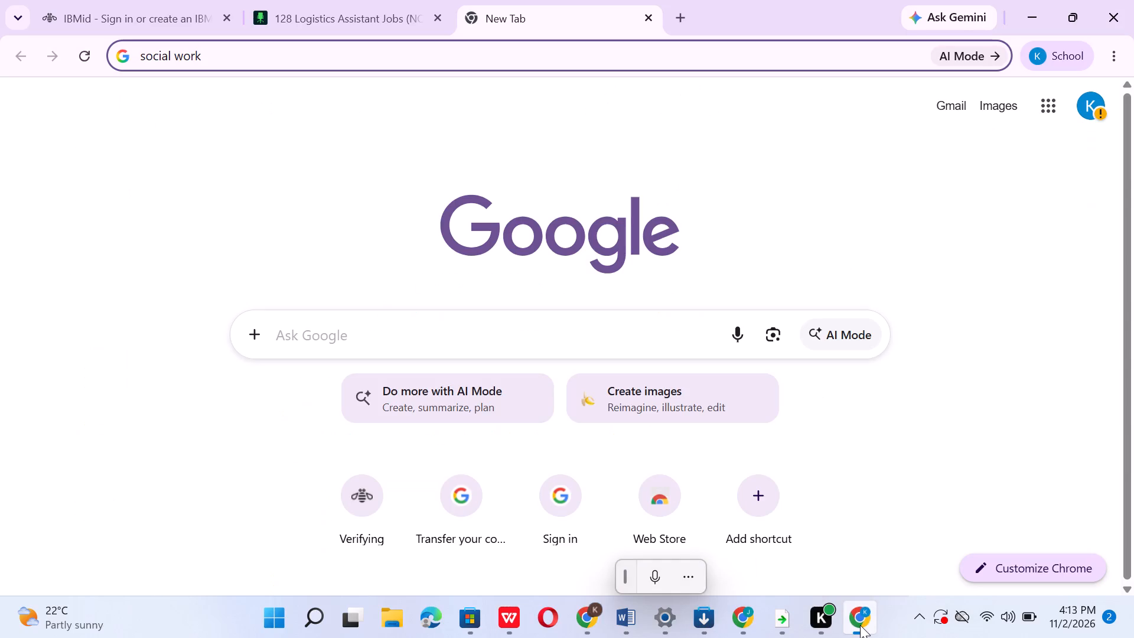
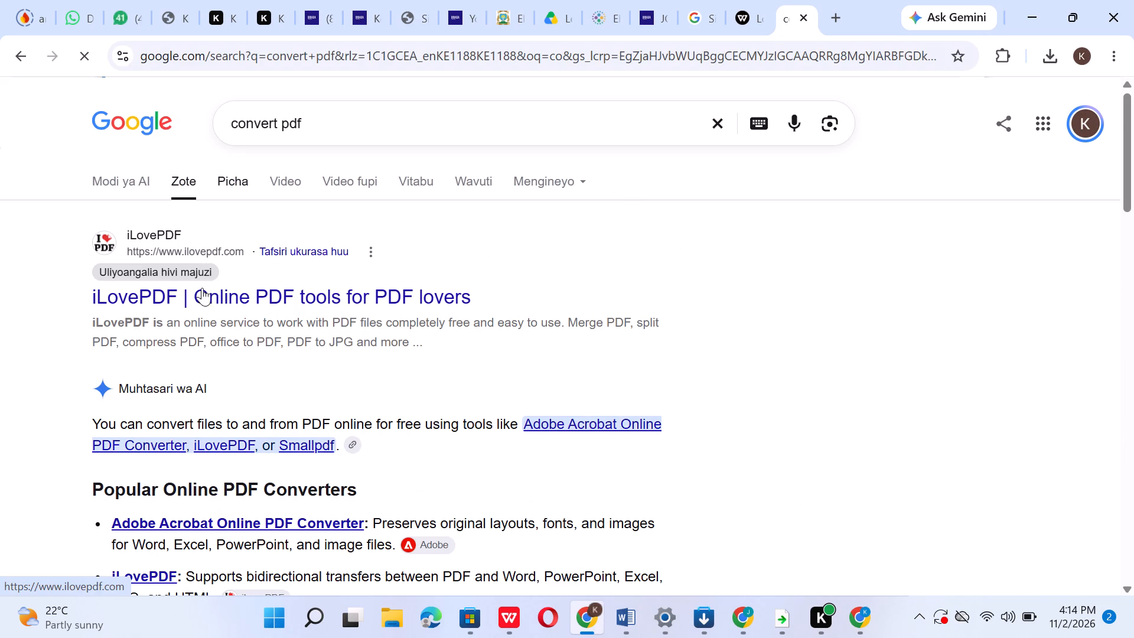
Open the iLovePDF site from the search results and go to its Word to PDF converter.
click(207, 294)
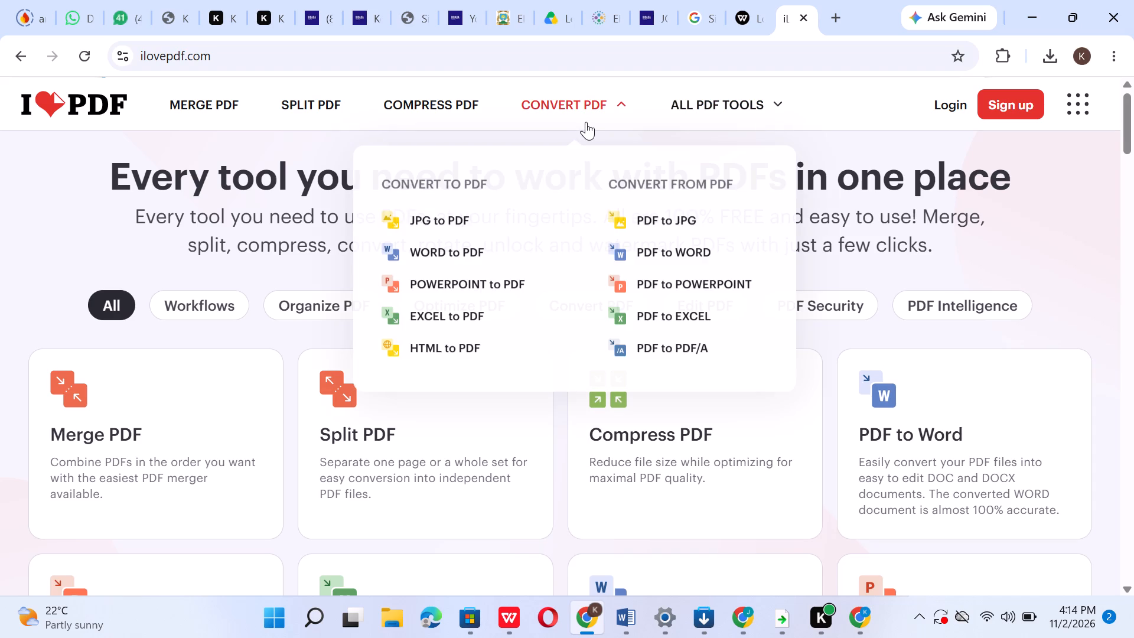
click(479, 255)
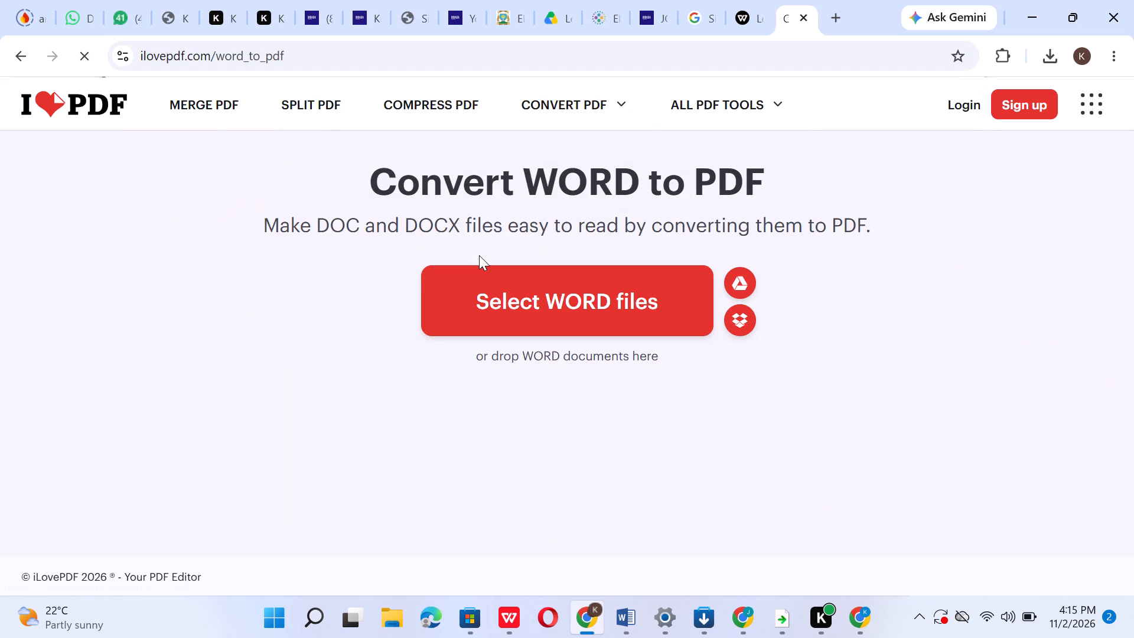
Start selecting a Word file for conversion and look through the whole Downloads folder for the finished CV.
click(502, 282)
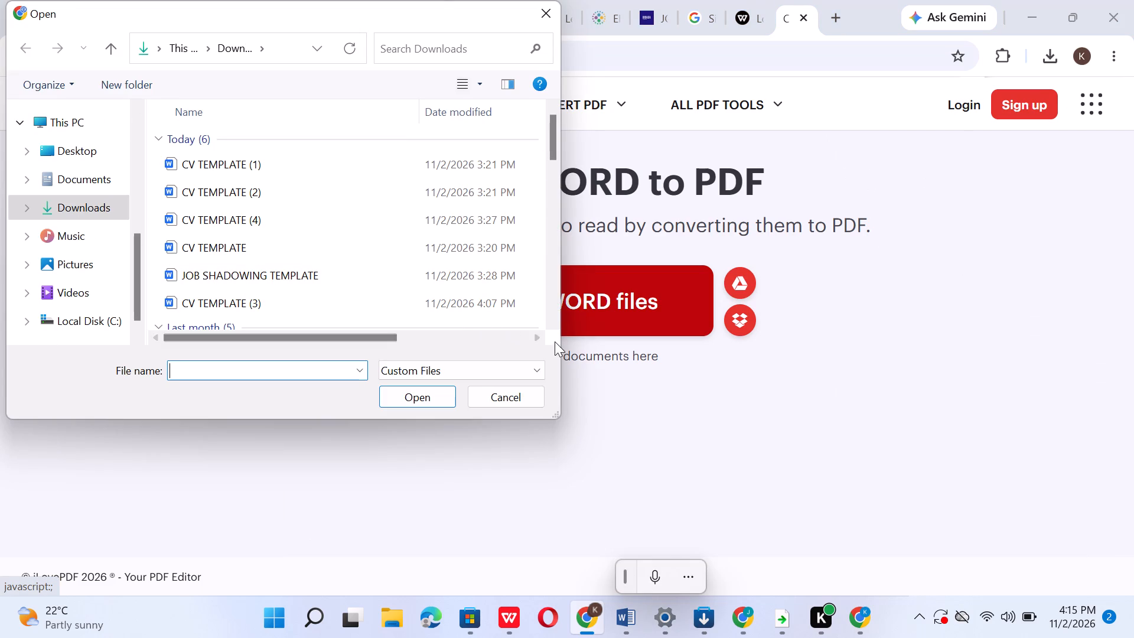
click(552, 319)
triple_click(552, 319)
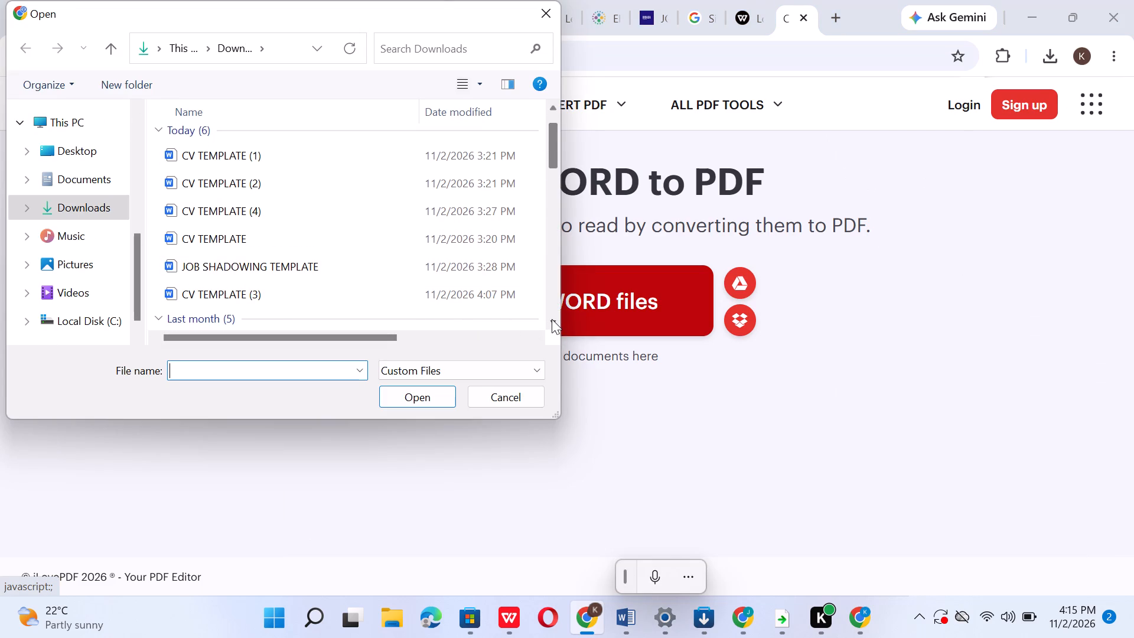
triple_click(552, 319)
triple_click(552, 319)
triple_click(552, 319)
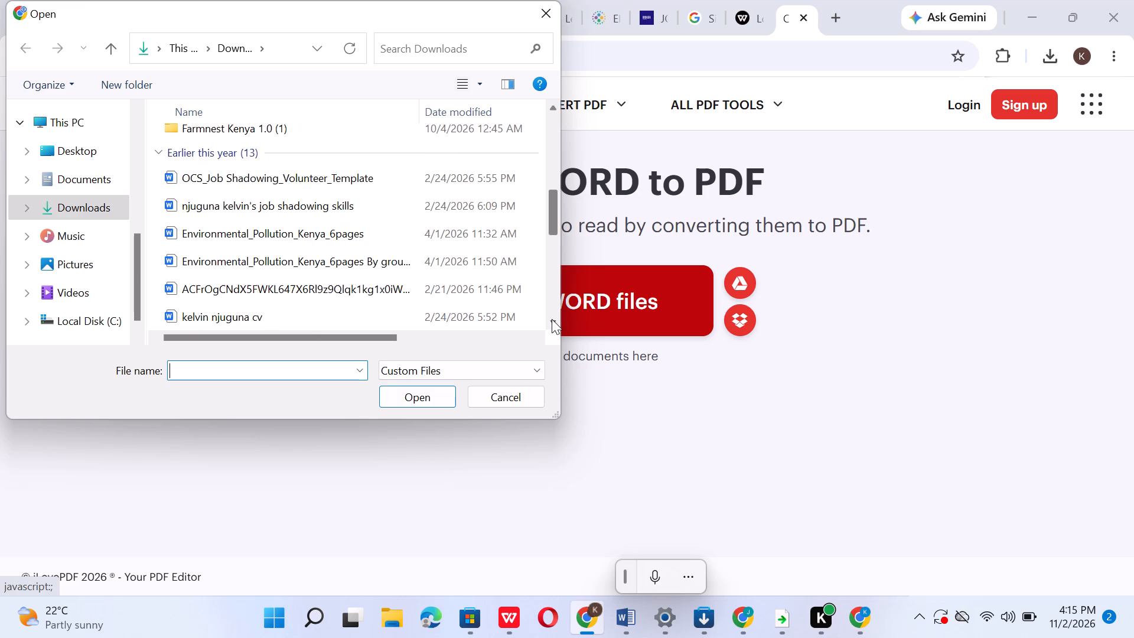
triple_click(552, 319)
triple_click(552, 319)
triple_click(552, 319)
triple_click(552, 319)
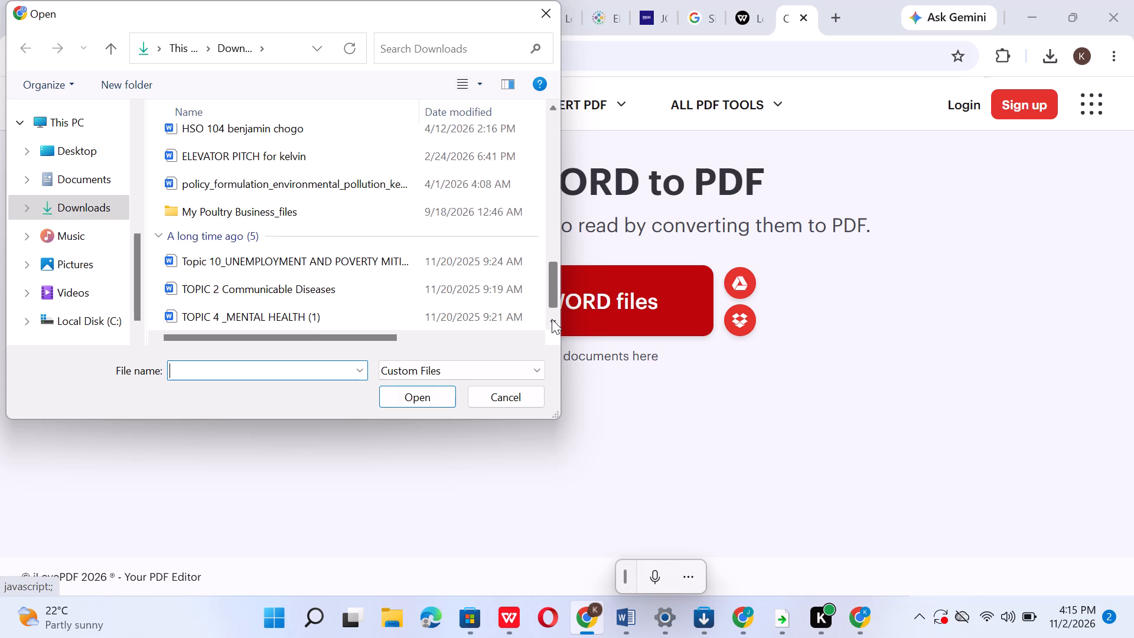
Check the Documents and Desktop folders and the WPSDrive folder inside Documents for the saved CV.
click(61, 181)
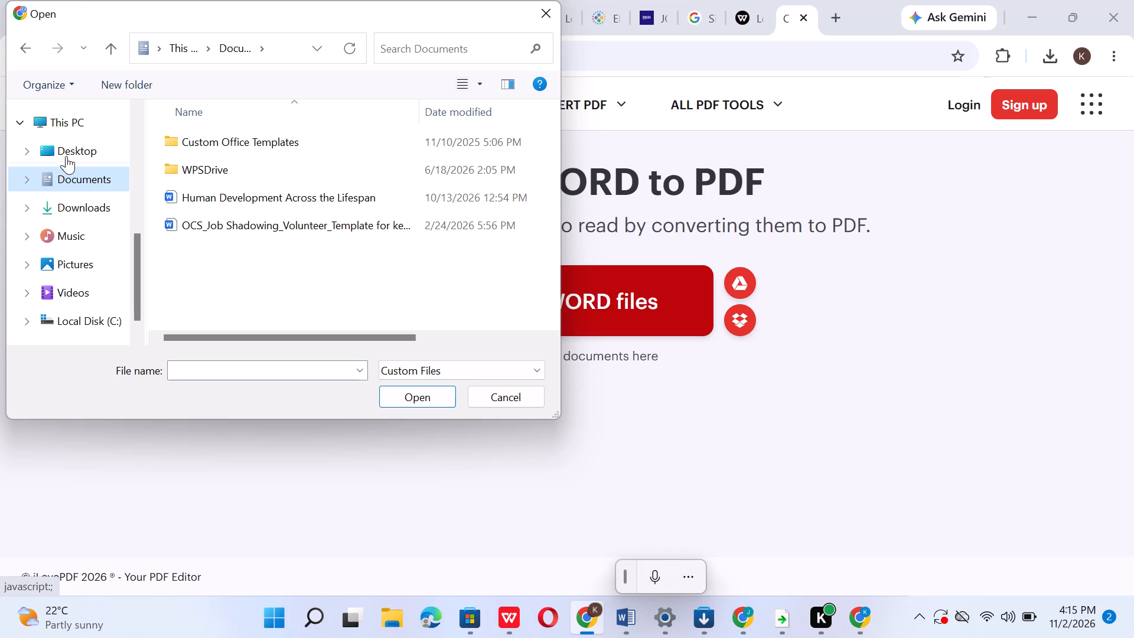
click(67, 153)
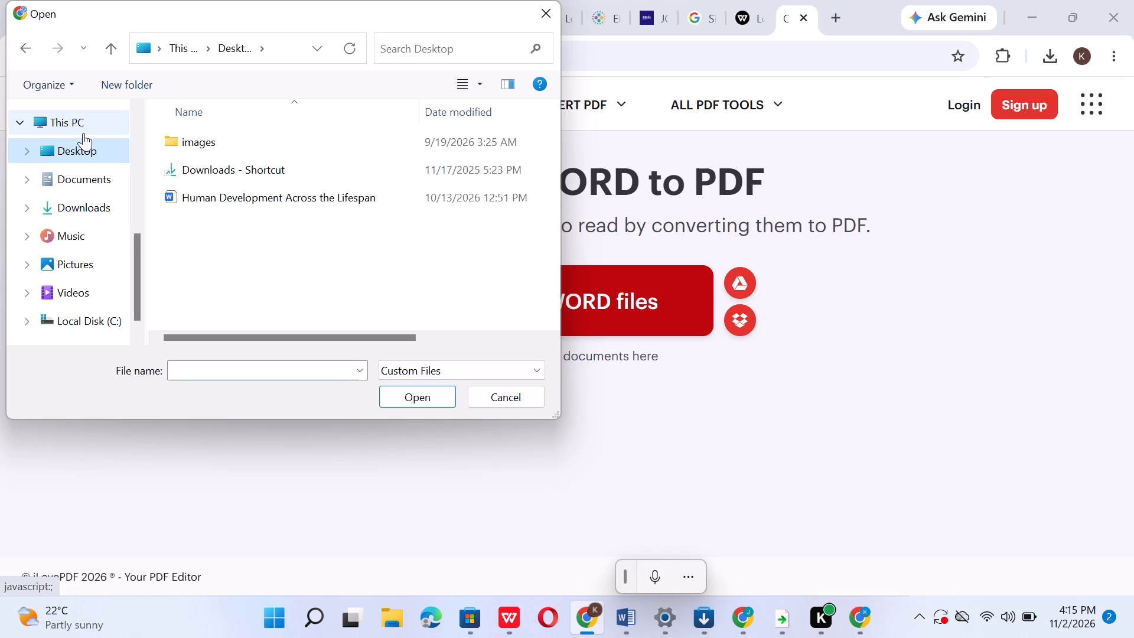
click(73, 171)
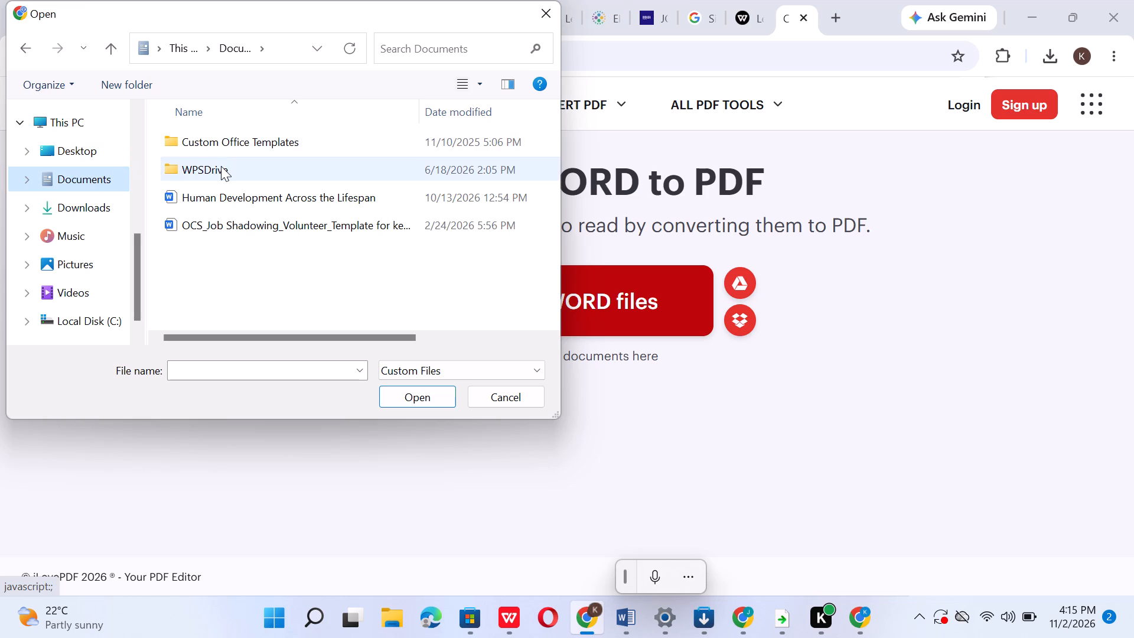
click(221, 166)
click(221, 166)
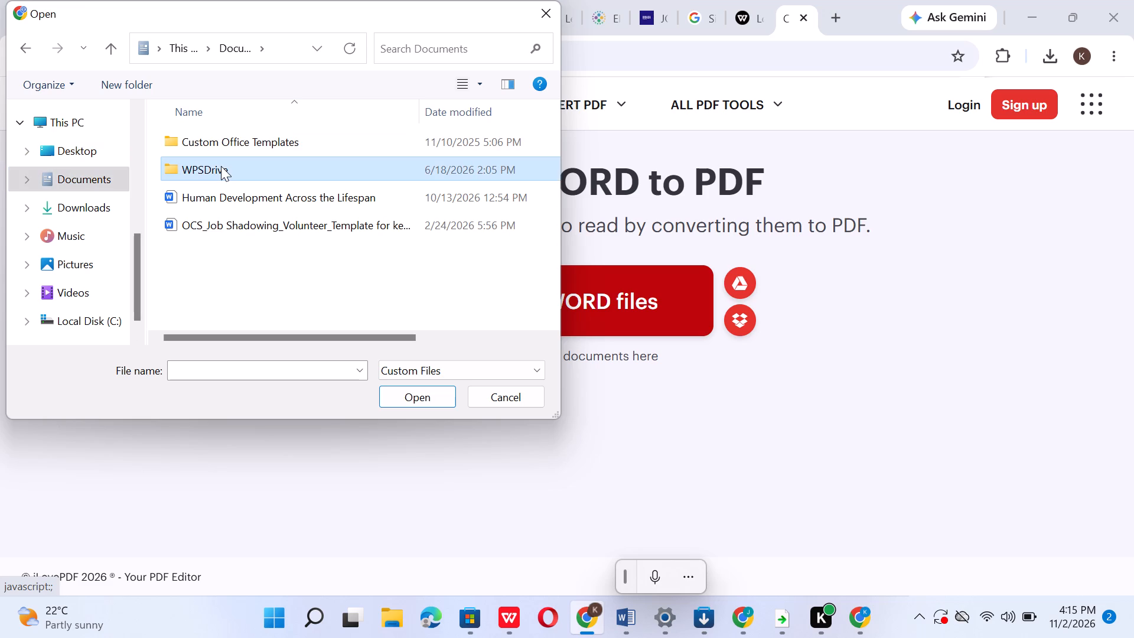
right_click(221, 166)
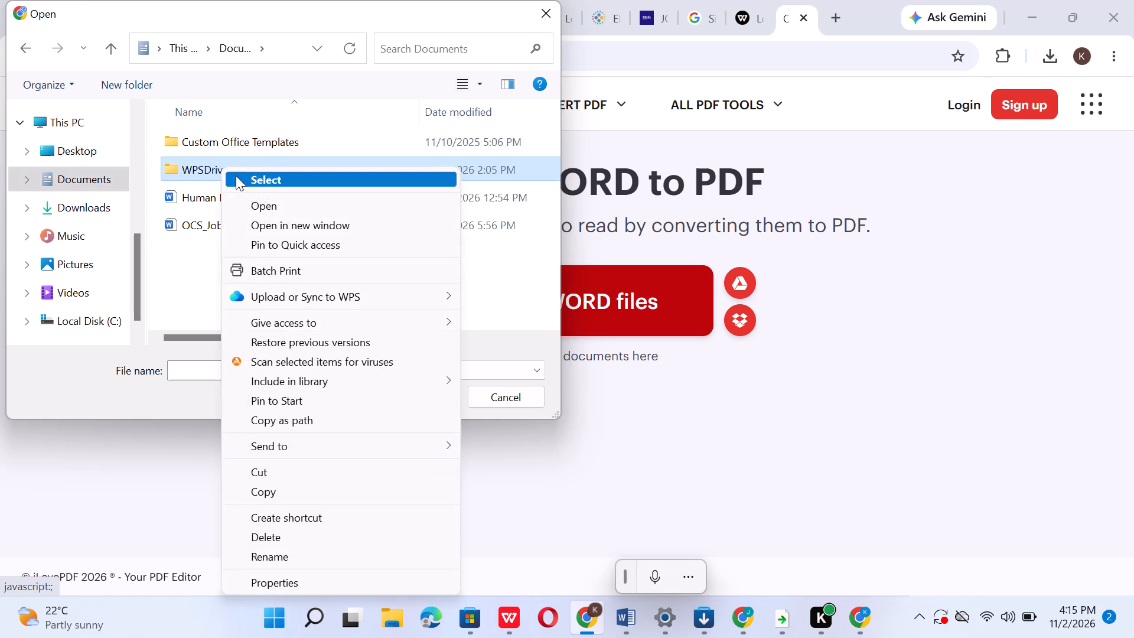
click(264, 205)
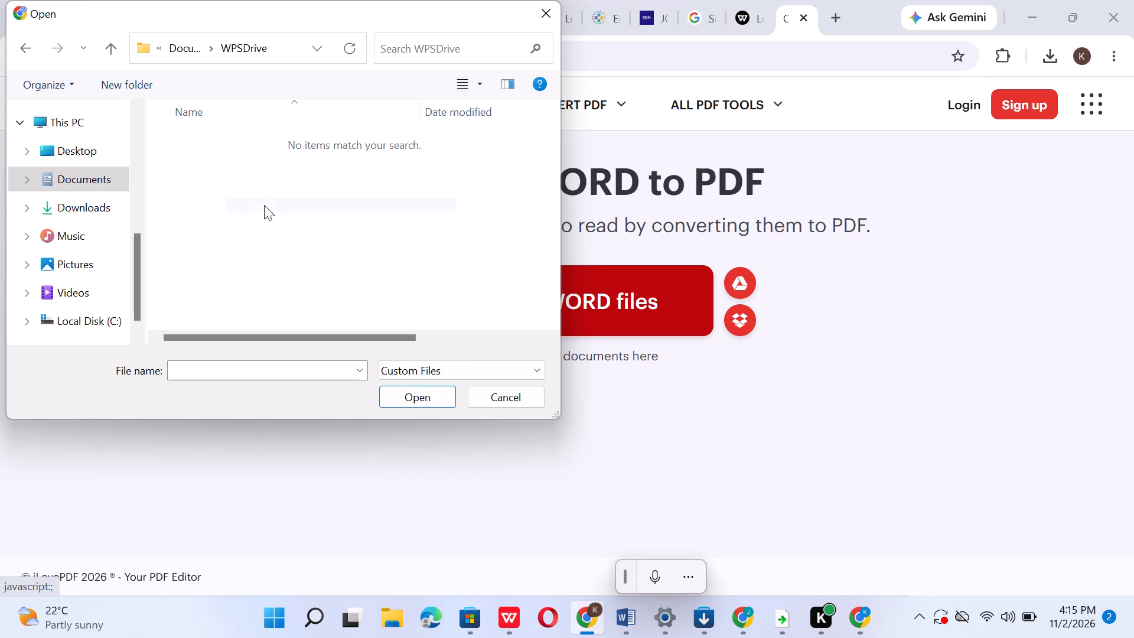
Return to the Downloads folder and find the CV Word file to convert among today's files.
click(89, 217)
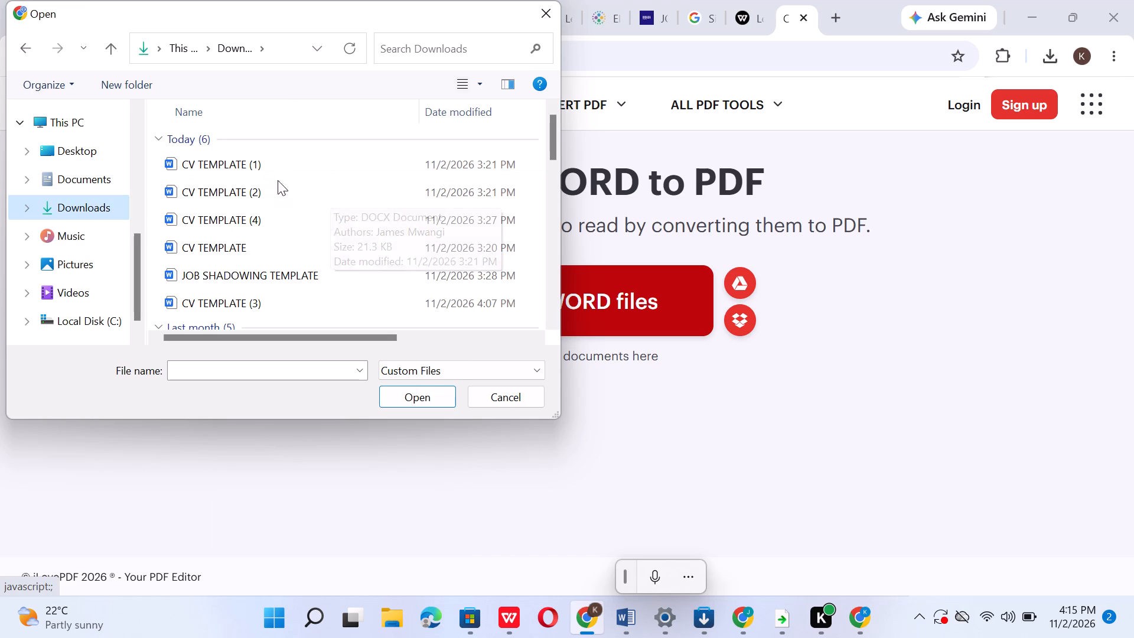
scroll(266, 181, up, 1)
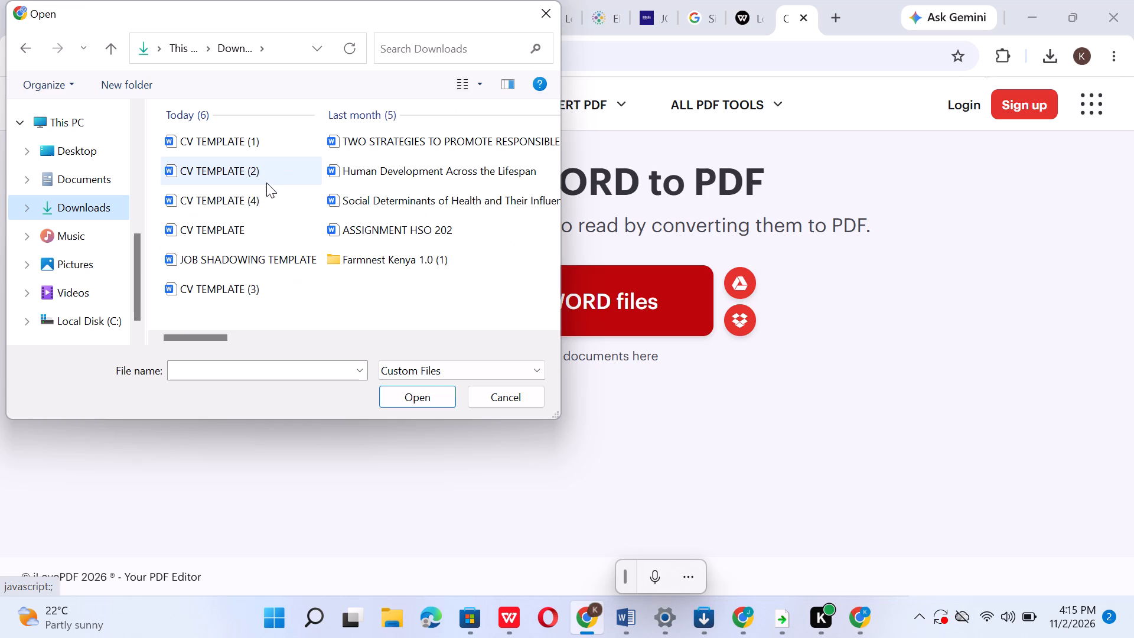
scroll(266, 183, up, 1)
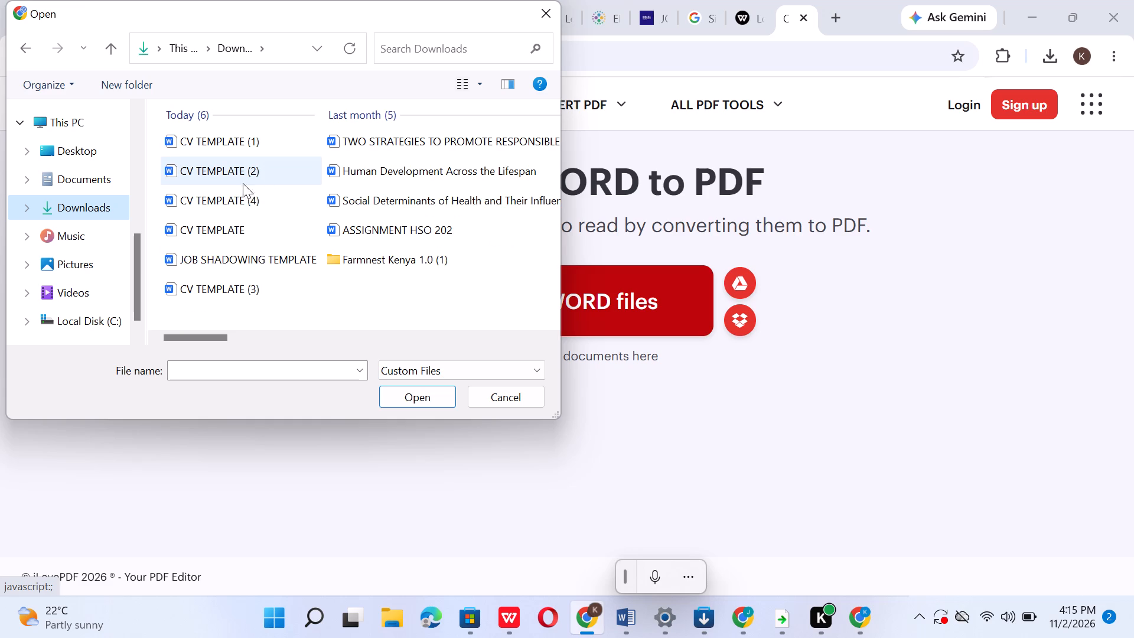
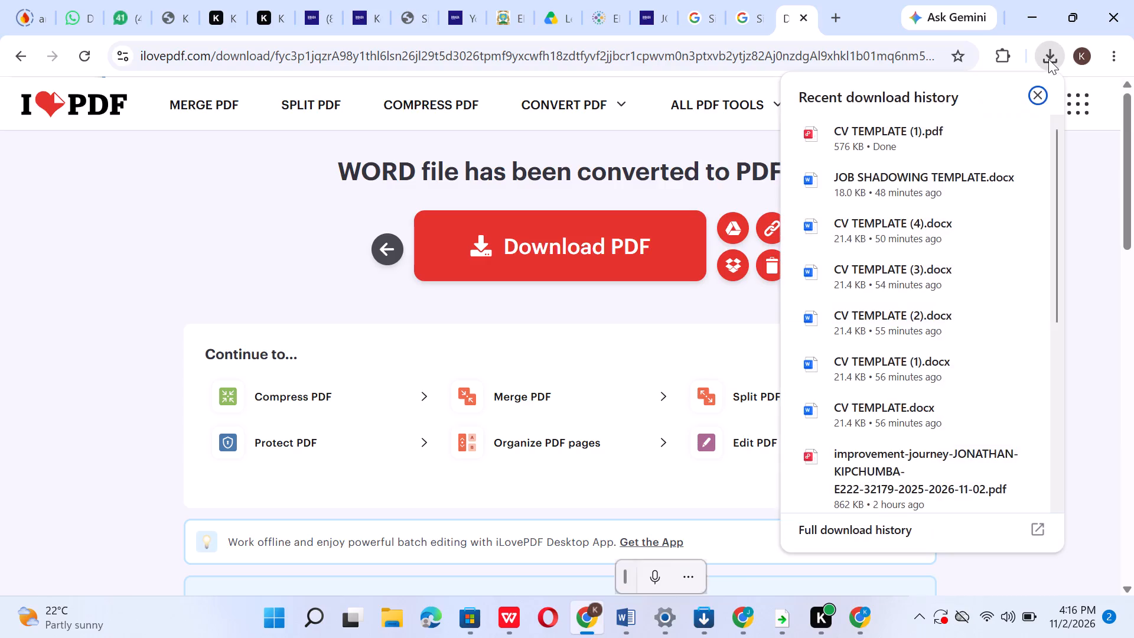
Open the downloaded CV TEMPLATE (1).pdf in the browser and in WPS Office to check the converted CV.
click(910, 135)
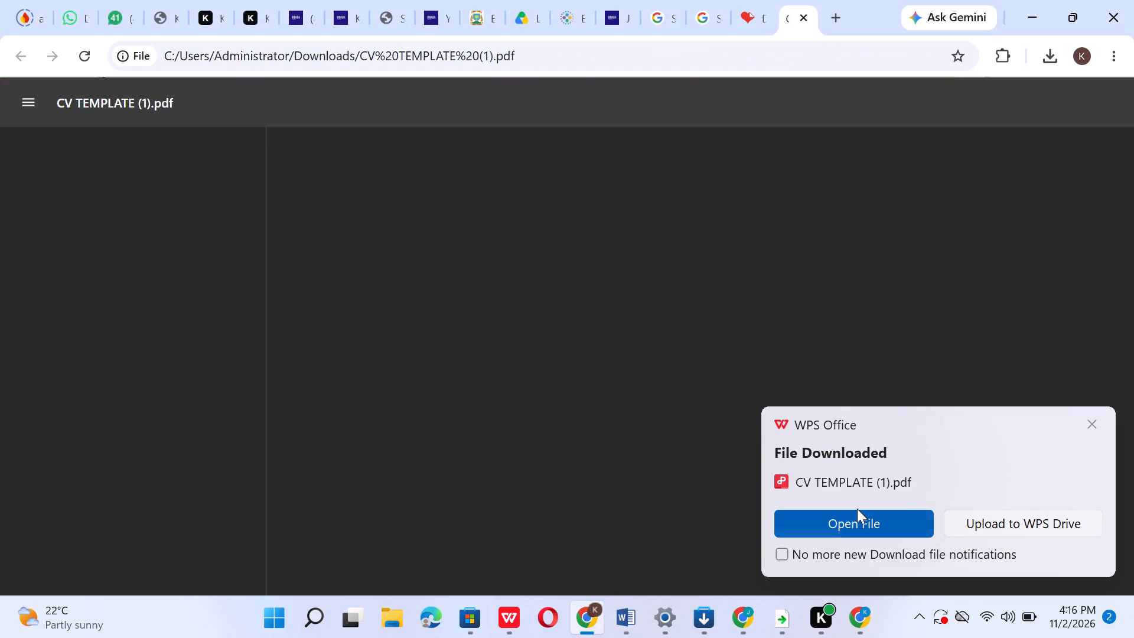
click(867, 521)
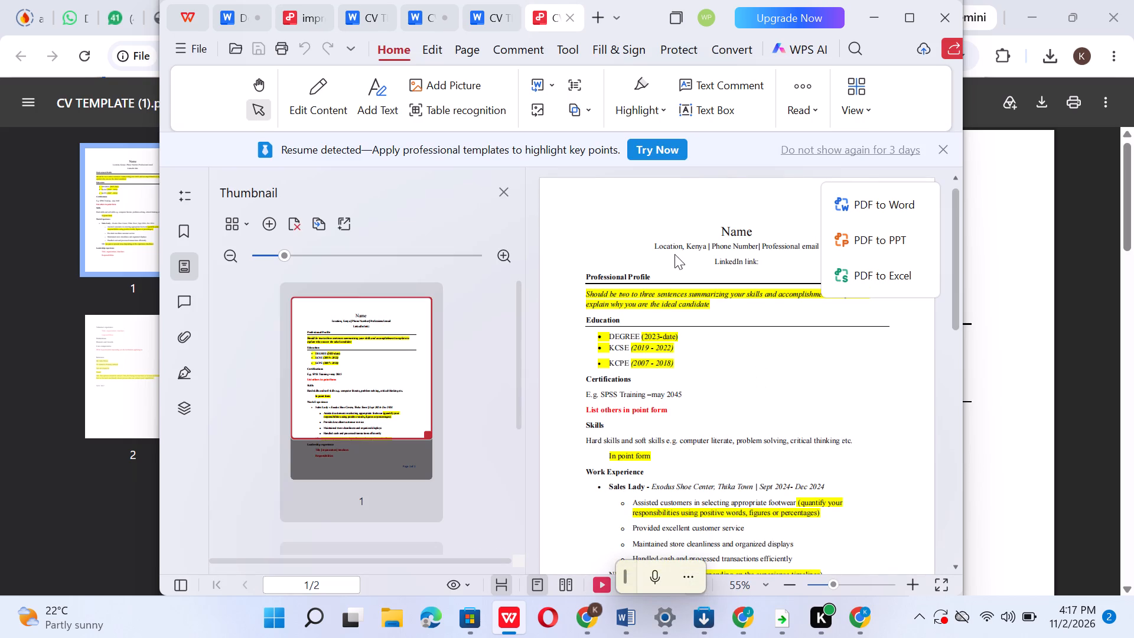
click(392, 368)
double_click(392, 368)
Look through the recent PDF files in the Open File dialog and select CV TEMPLATE (1).pdf.
click(236, 54)
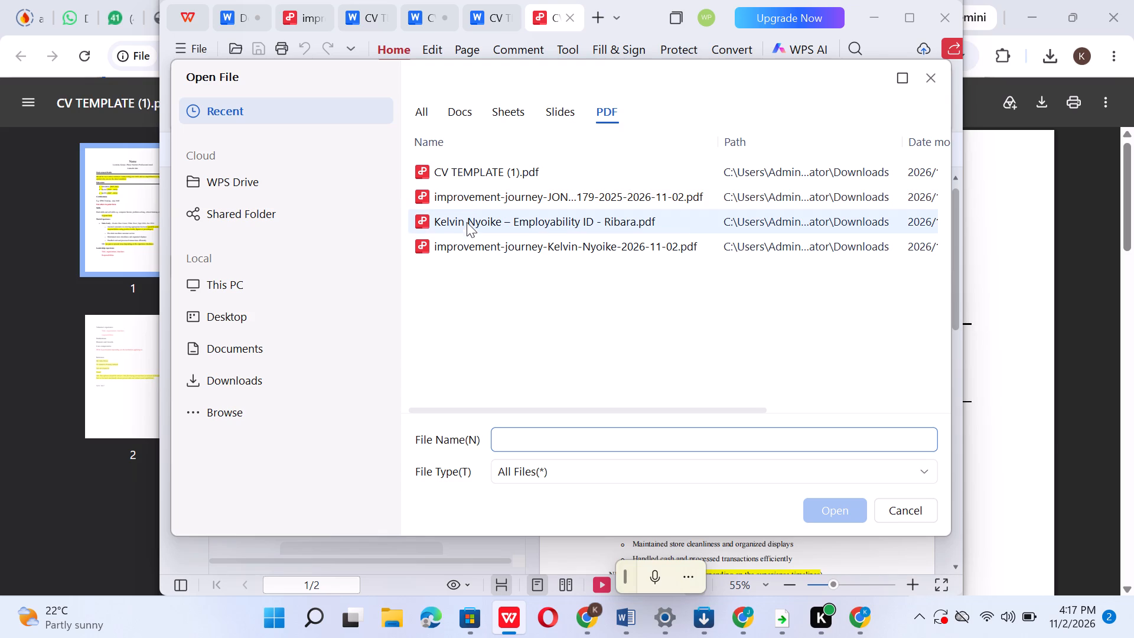
scroll(467, 229, down, 1)
click(523, 168)
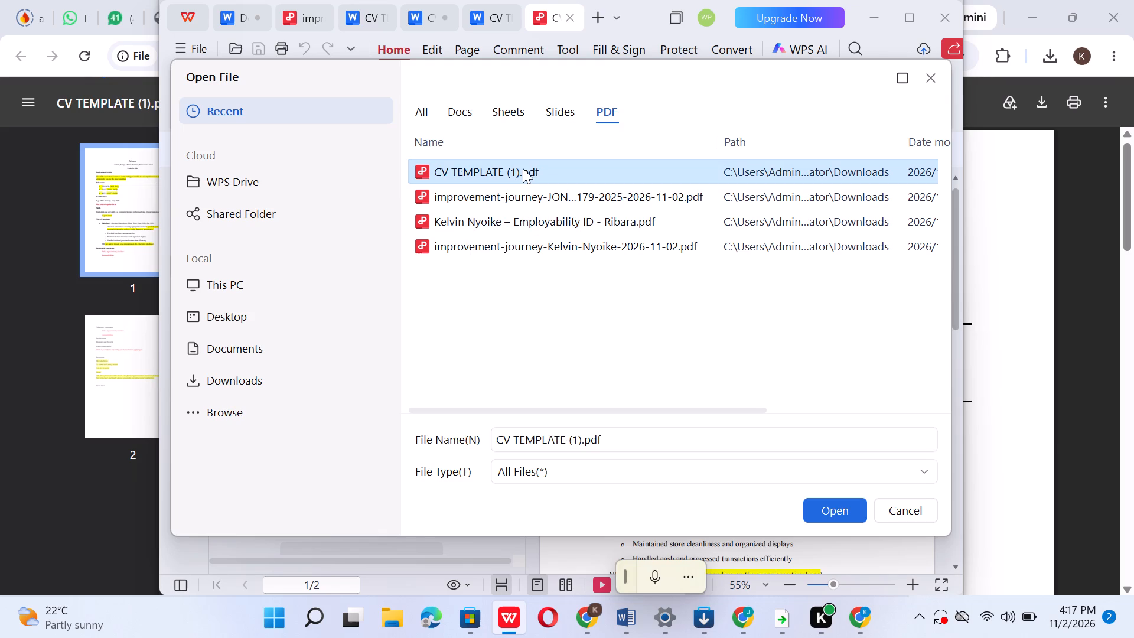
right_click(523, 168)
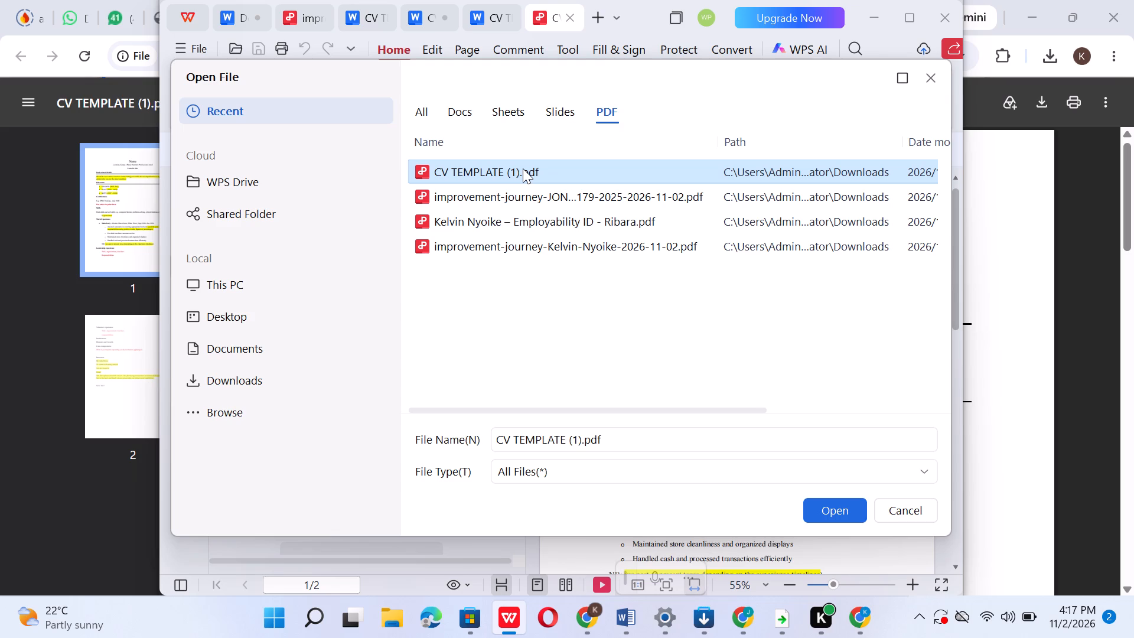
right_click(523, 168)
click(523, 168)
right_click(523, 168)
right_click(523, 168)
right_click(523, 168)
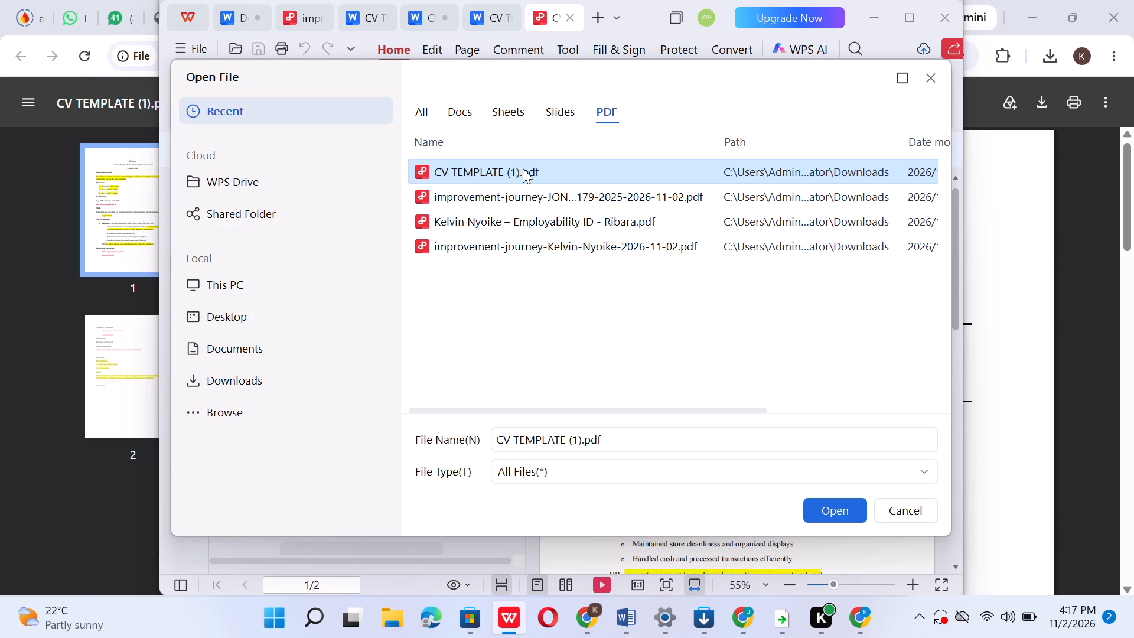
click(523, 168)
Switch the recent files list in the Open File dialog from PDF to Docs files.
click(458, 112)
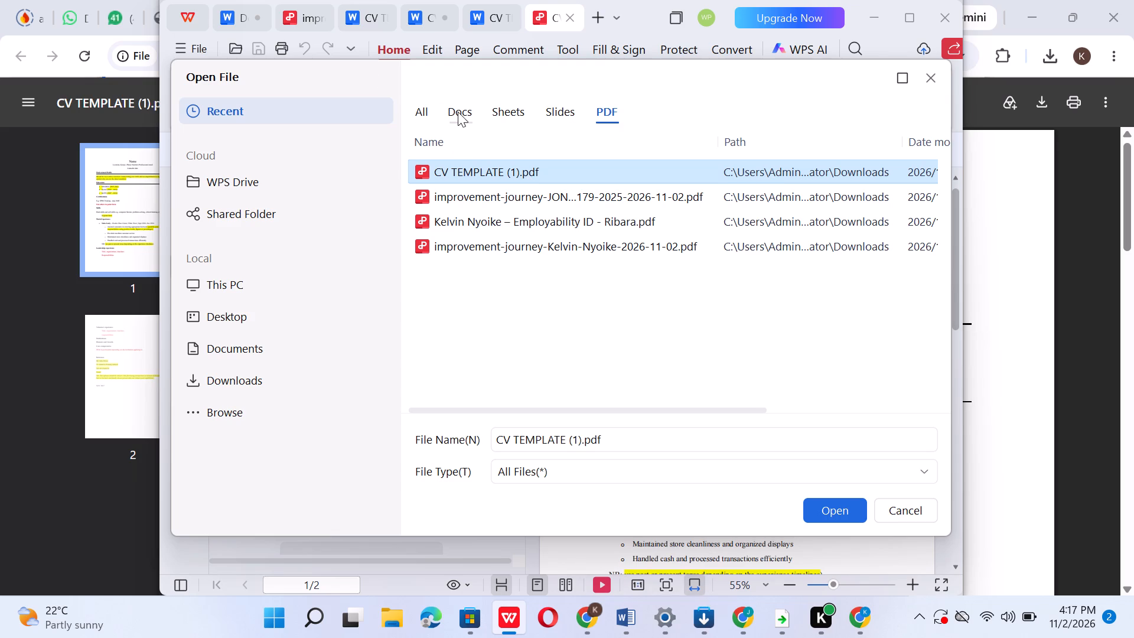
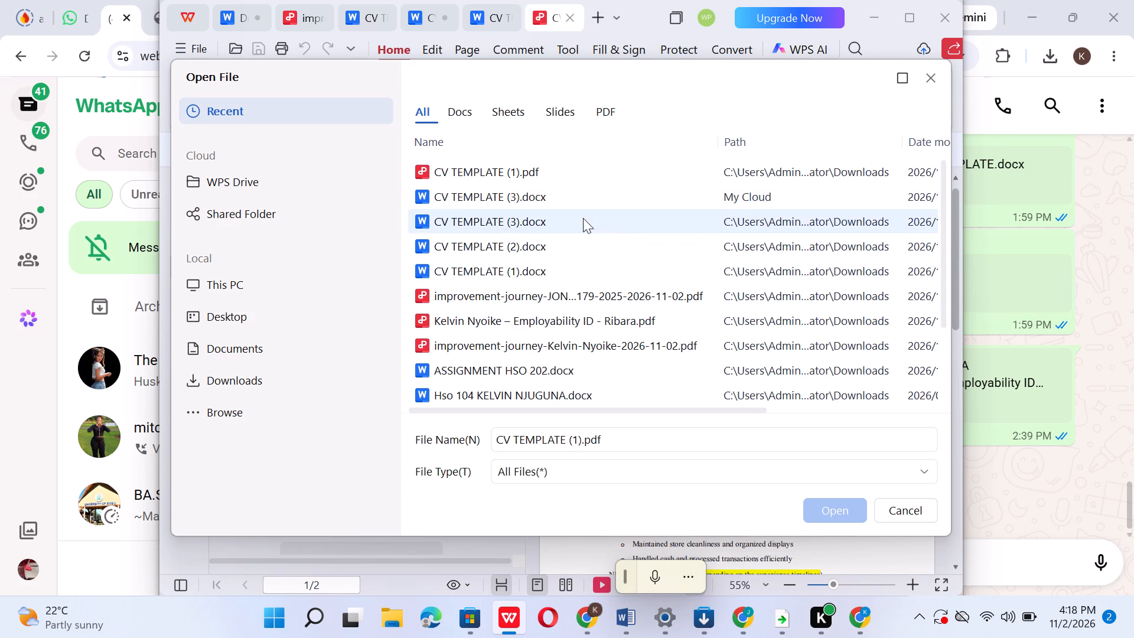
Open the copy of CV TEMPLATE (3).docx stored in the Downloads folder from the recent files.
click(633, 226)
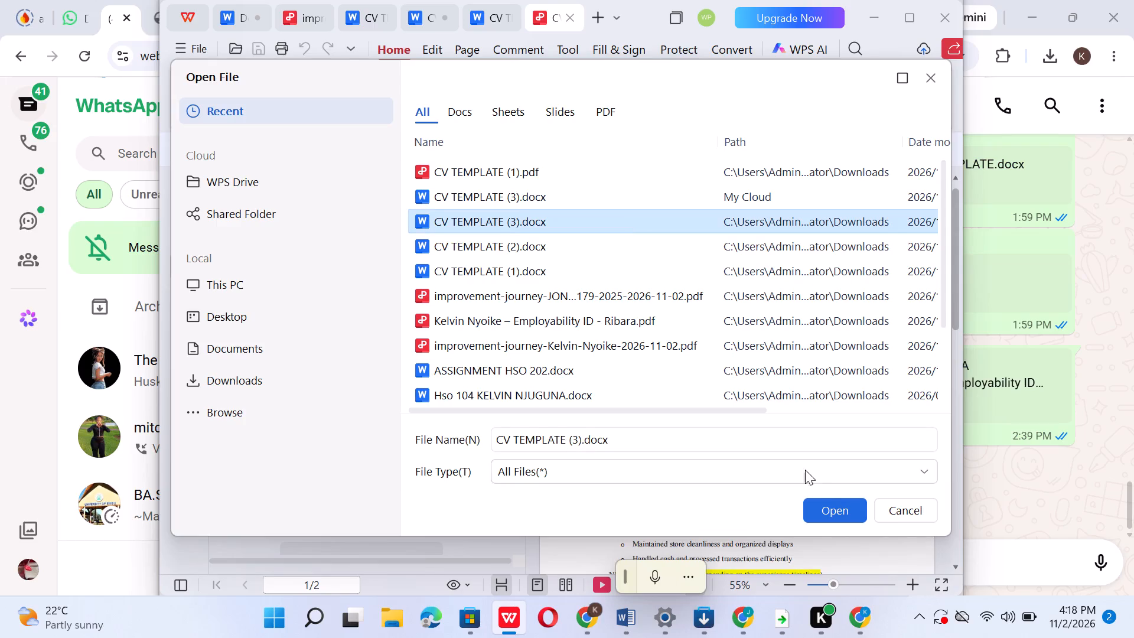
click(833, 504)
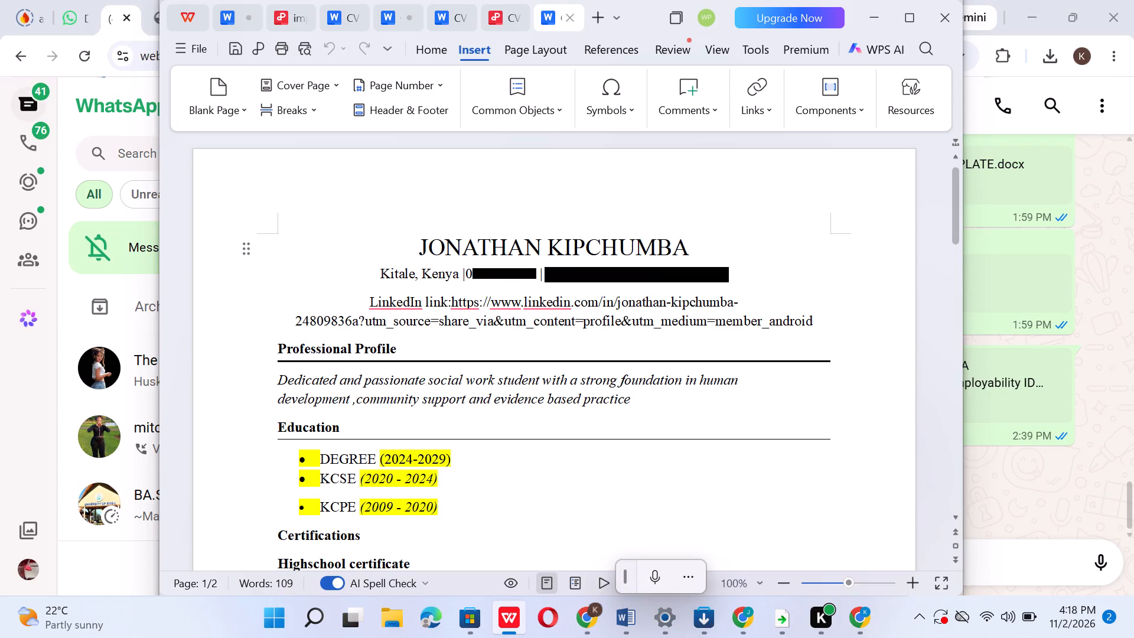
Start saving a copy of the CV, trying the Word Templates (*.dotx) file type before choosing Word Documents (*.docx).
click(184, 48)
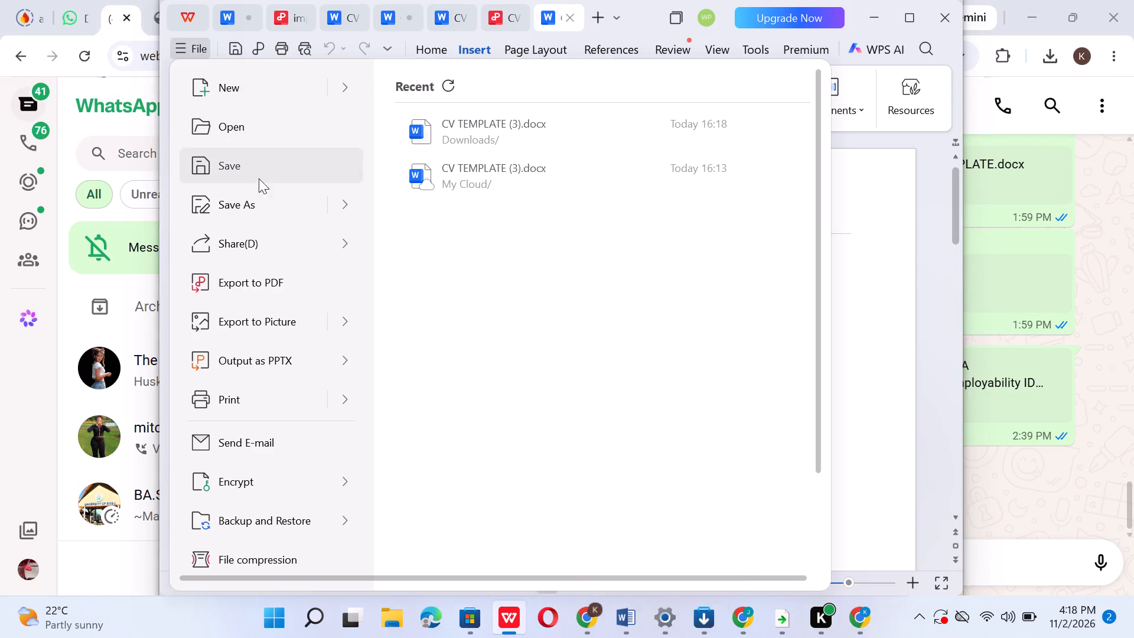
click(256, 198)
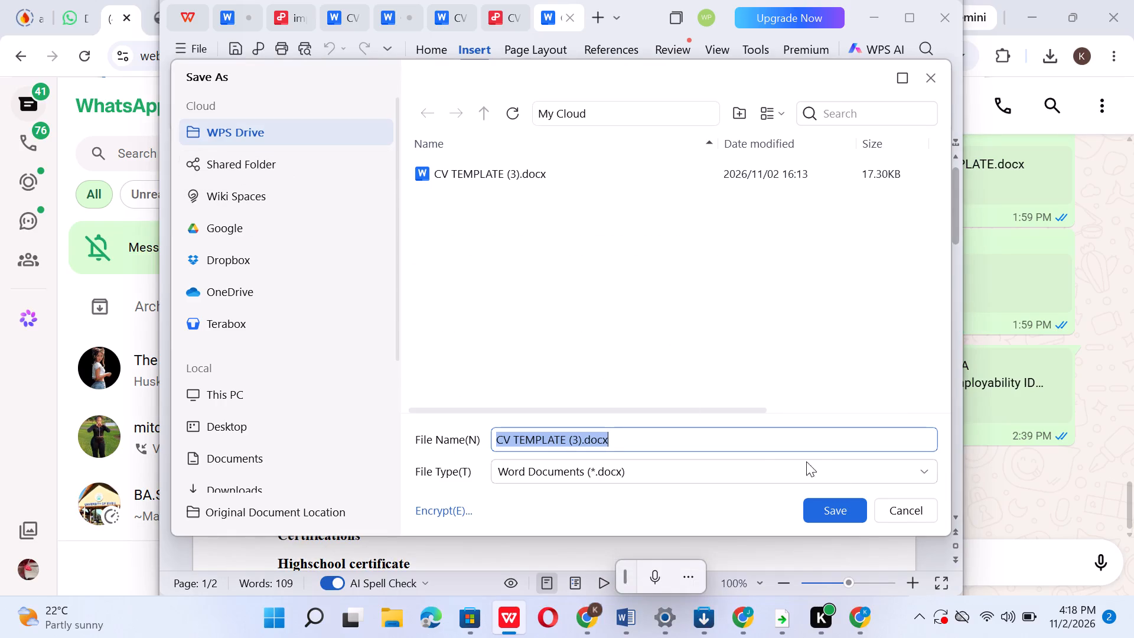
click(929, 468)
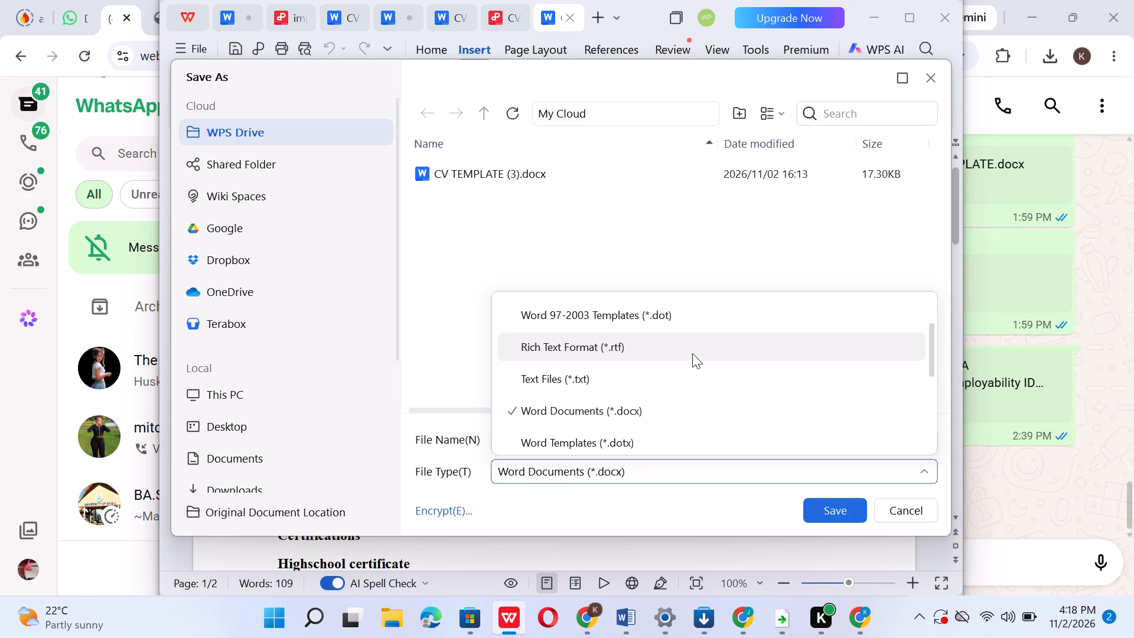
click(594, 441)
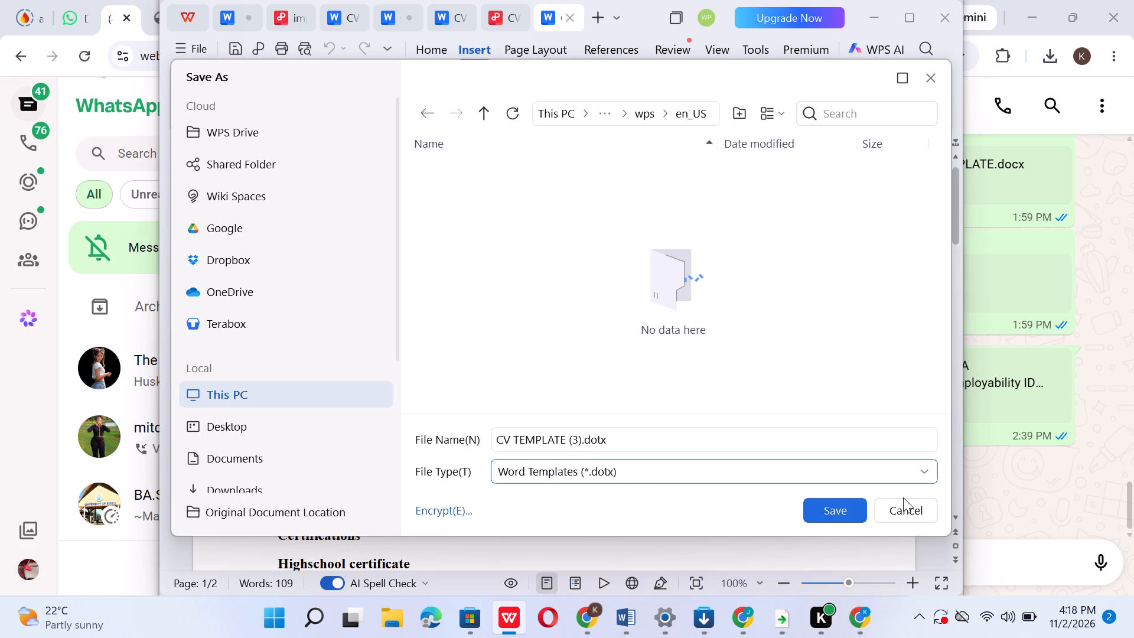
click(927, 466)
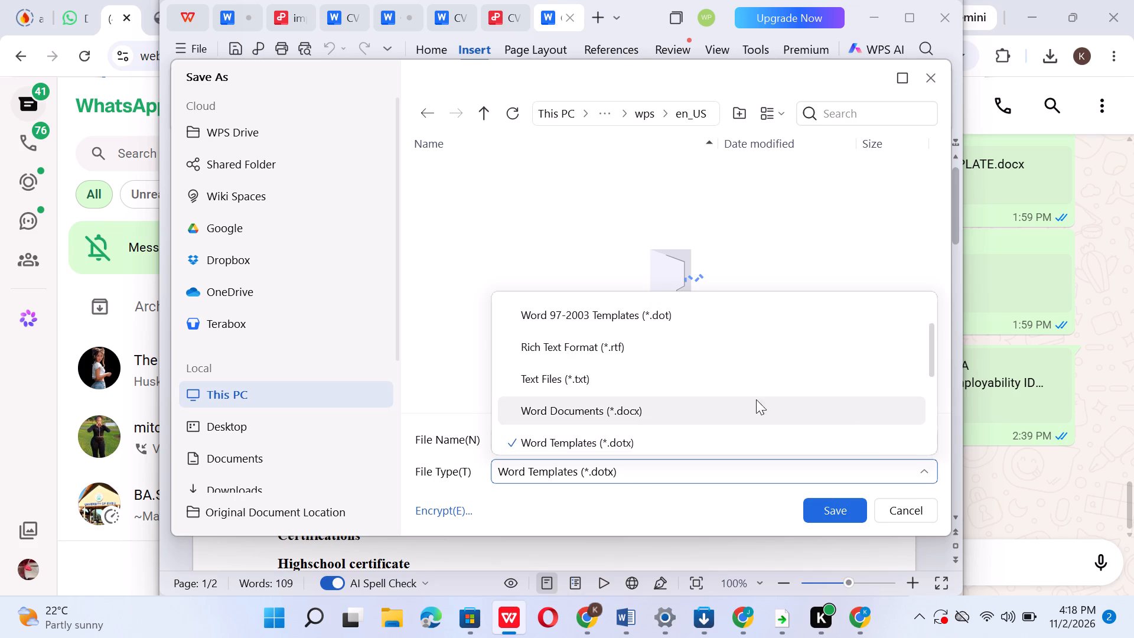
click(715, 399)
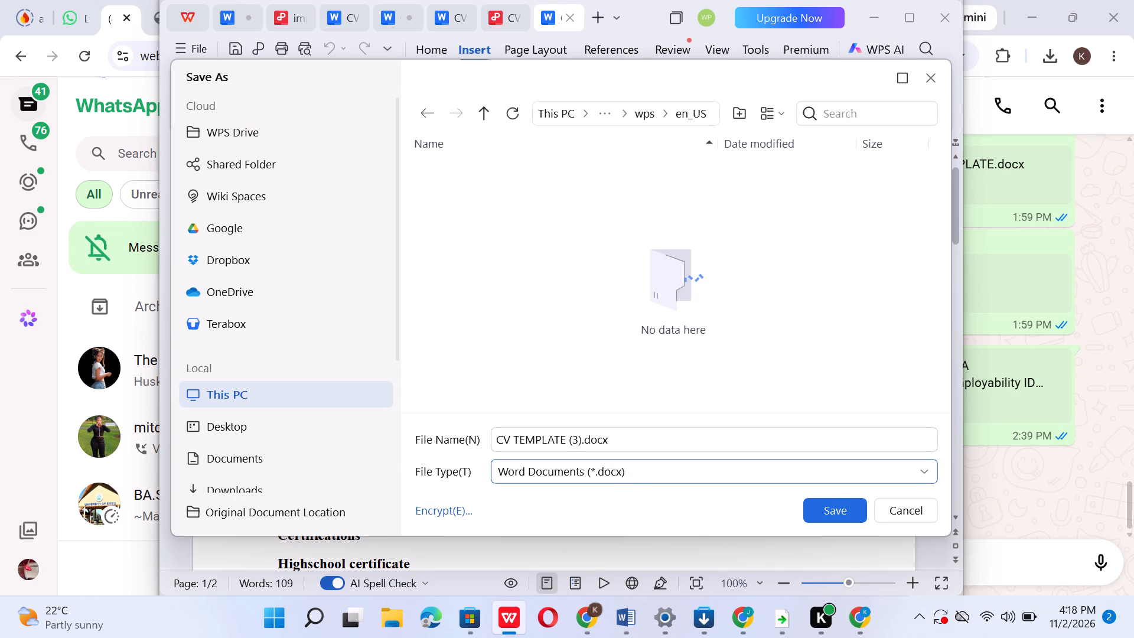
Replace the proposed file name of the CV copy with jonathan.
click(623, 442)
key(BackSpace)
key(BackSpace)
key(BackSpace)
key(BackSpace)
key(BackSpace)
key(BackSpace)
key(BackSpace)
key(BackSpace)
key(BackSpace)
key(BackSpace)
key(BackSpace)
key(BackSpace)
key(BackSpace)
key(BackSpace)
key(BackSpace)
key(BackSpace)
key(BackSpace)
key(BackSpace)
key(BackSpace)
key(BackSpace)
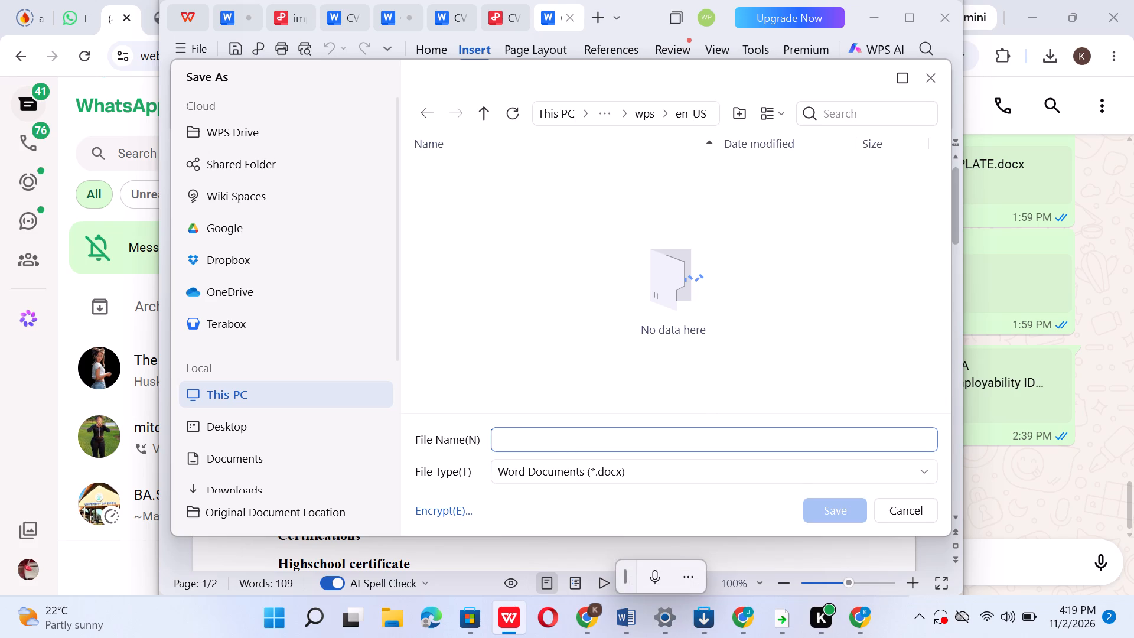
text(jo)
key(h)
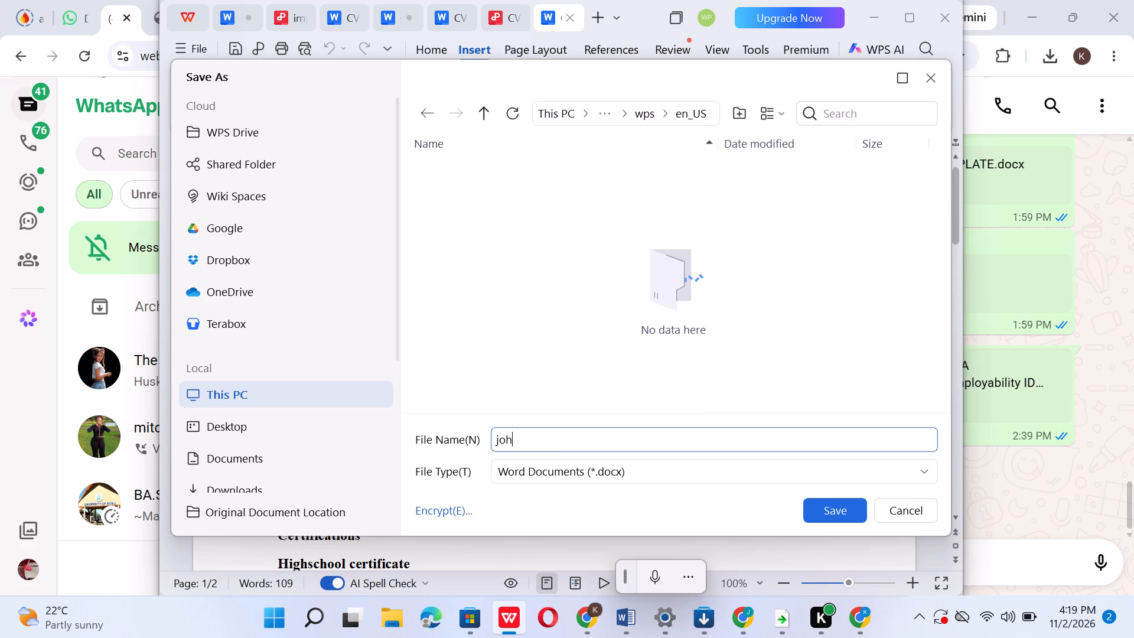
key(BackSpace)
text(nathan)
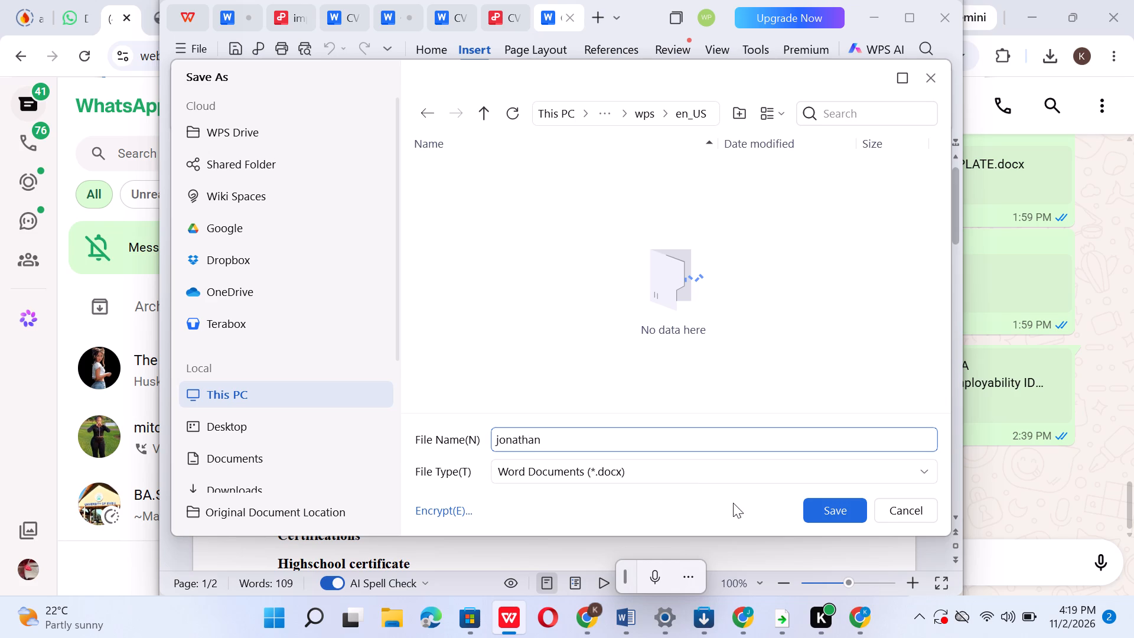
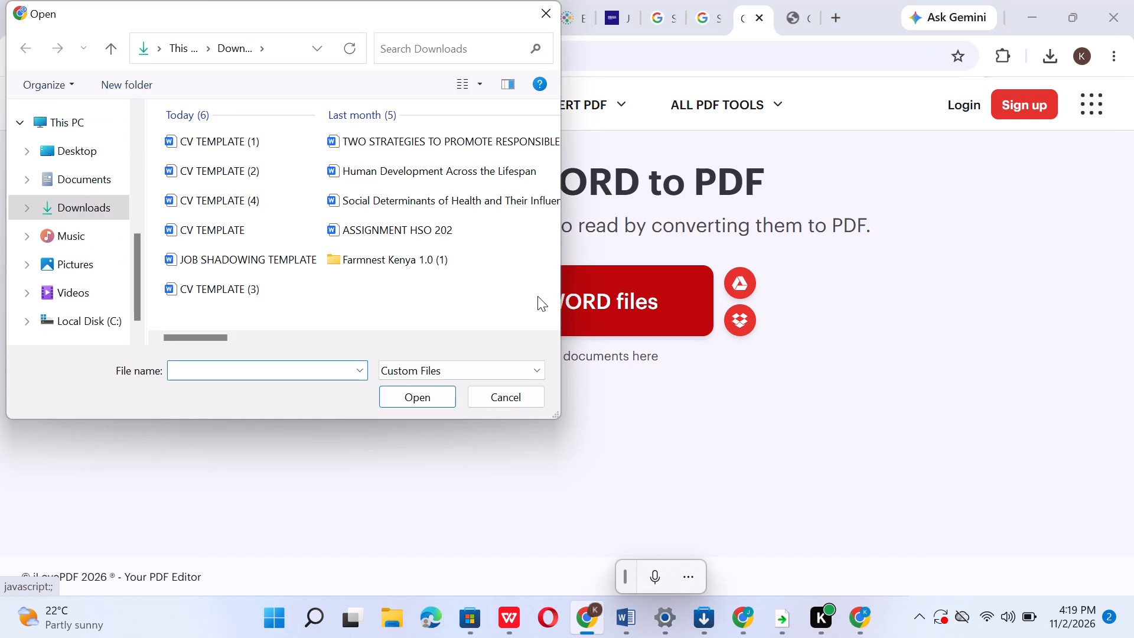
Look for the saved CV in This PC and the Documents folder while choosing a Word file for PDF conversion.
click(69, 123)
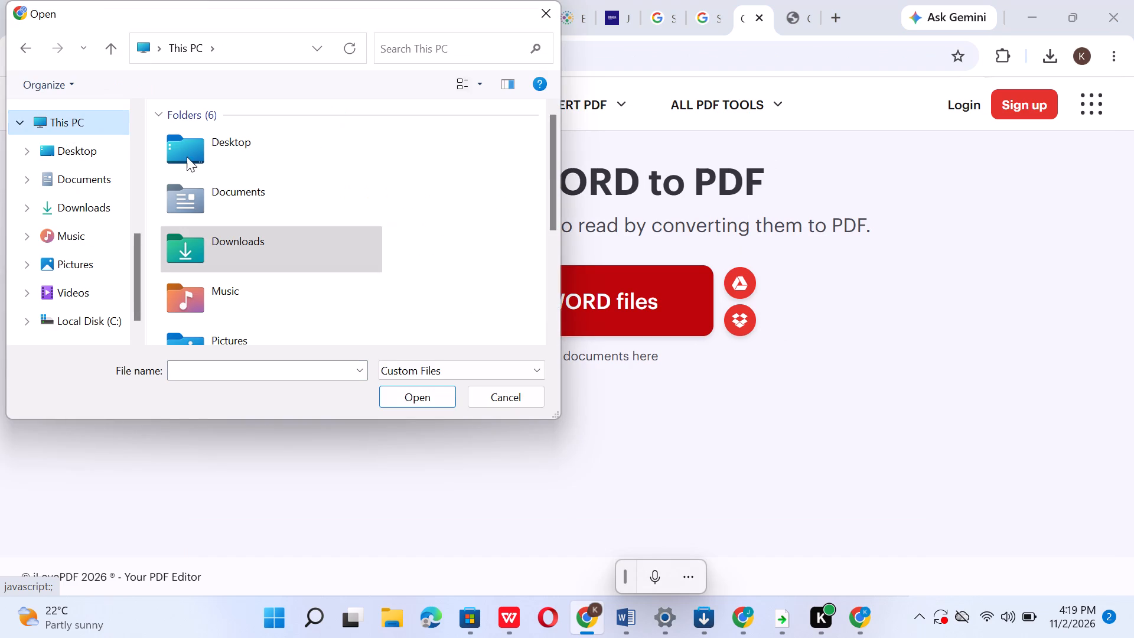
click(271, 237)
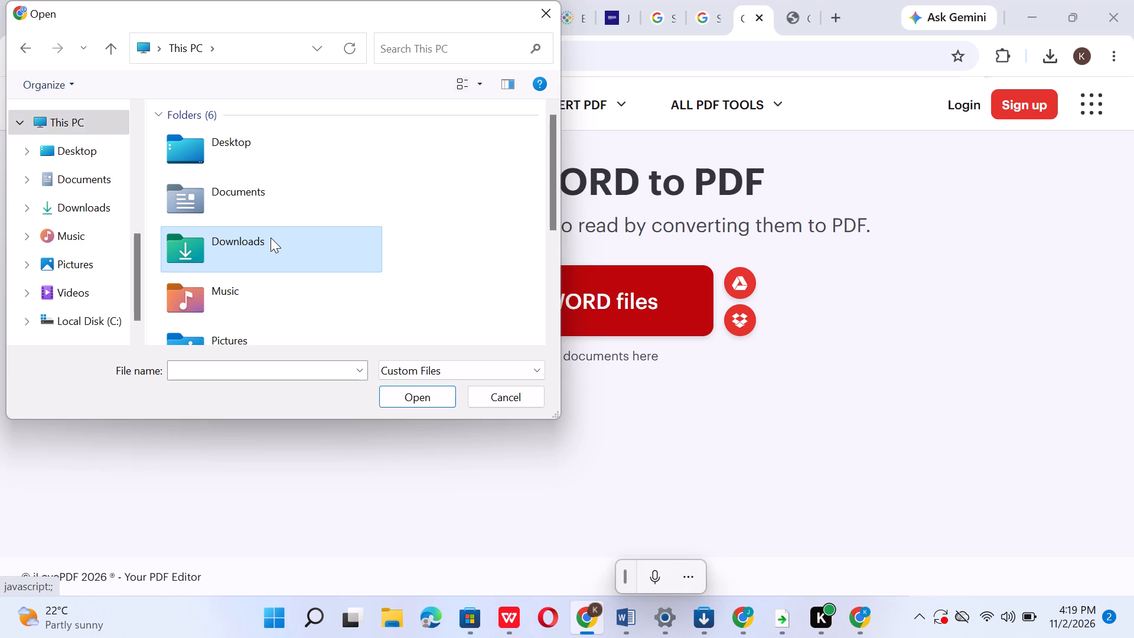
right_click(97, 129)
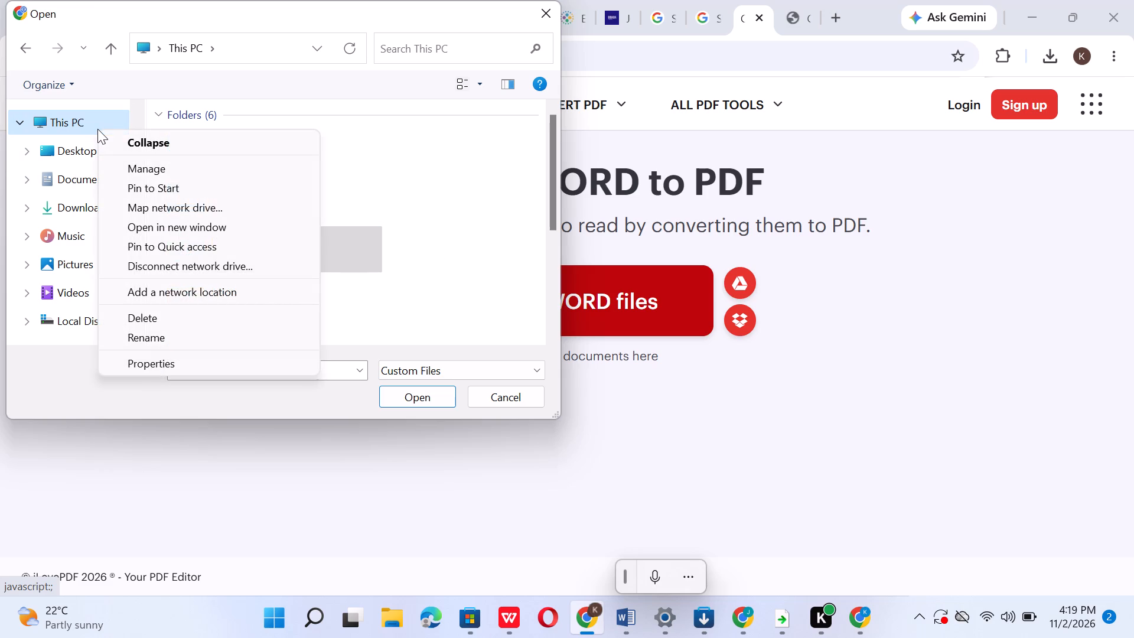
click(97, 129)
double_click(78, 126)
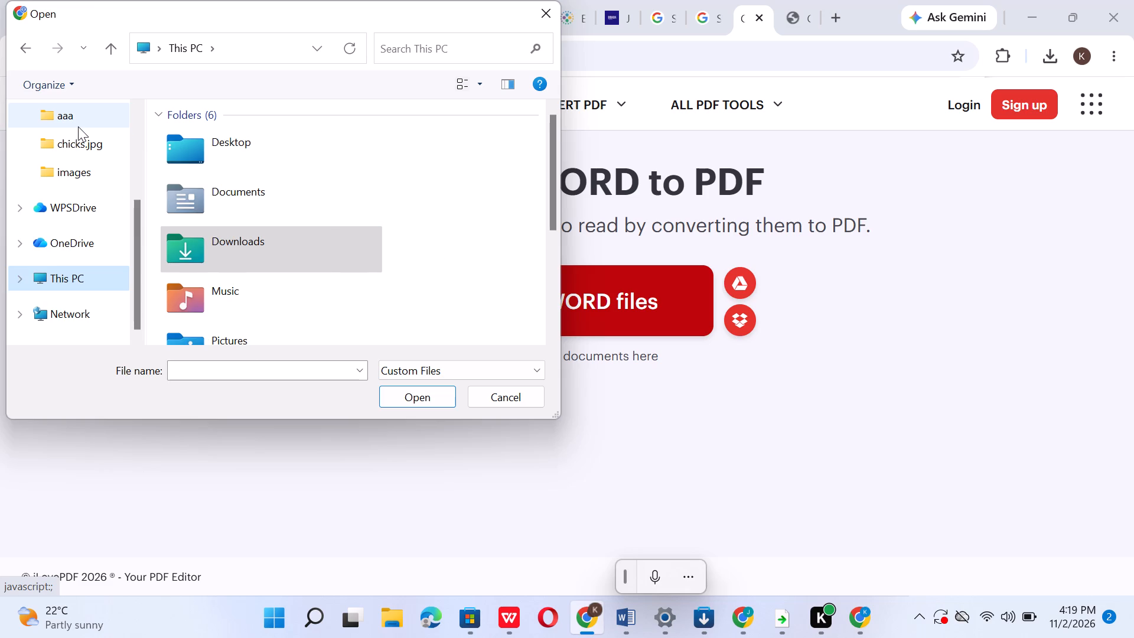
click(90, 270)
click(90, 270)
ctrl+scroll(96, 256, down, 3)
click(237, 201)
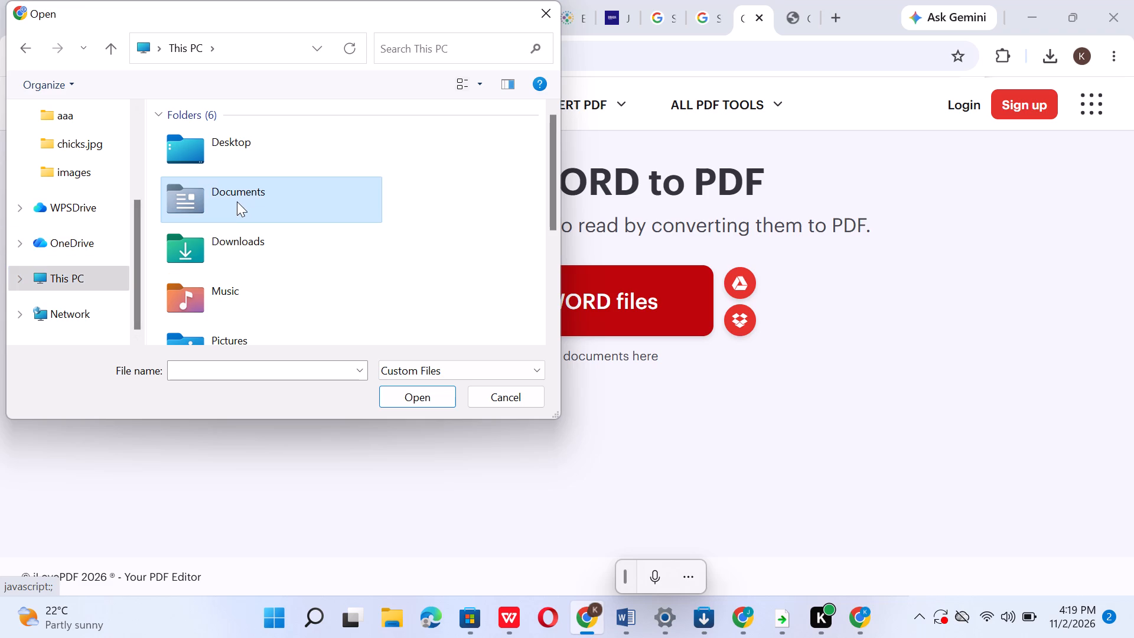
right_click(237, 201)
click(237, 201)
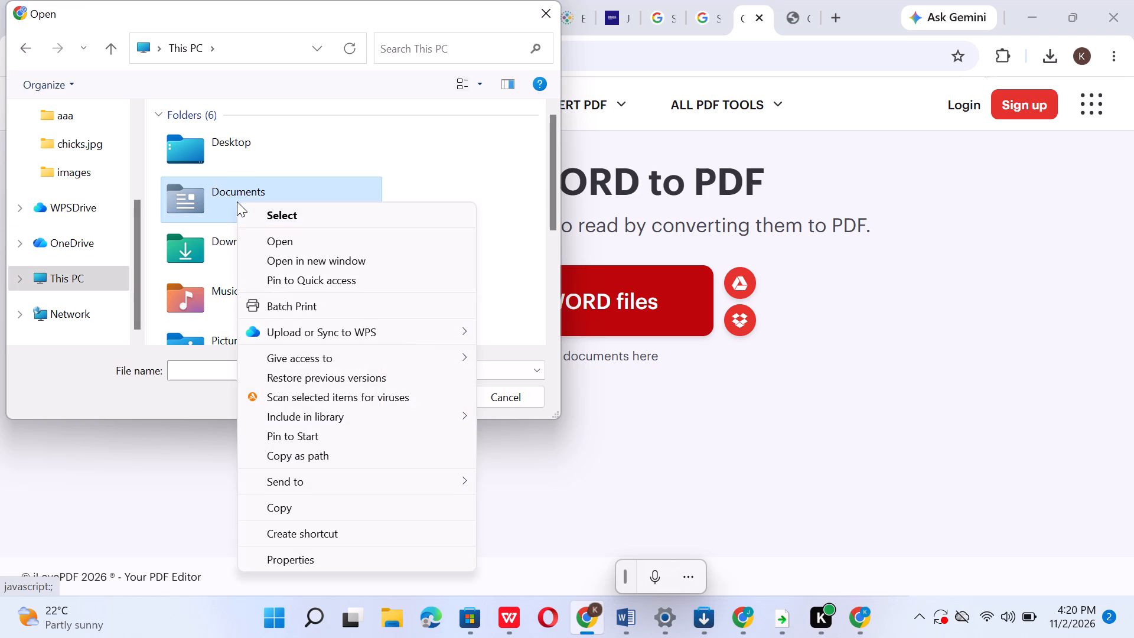
click(286, 236)
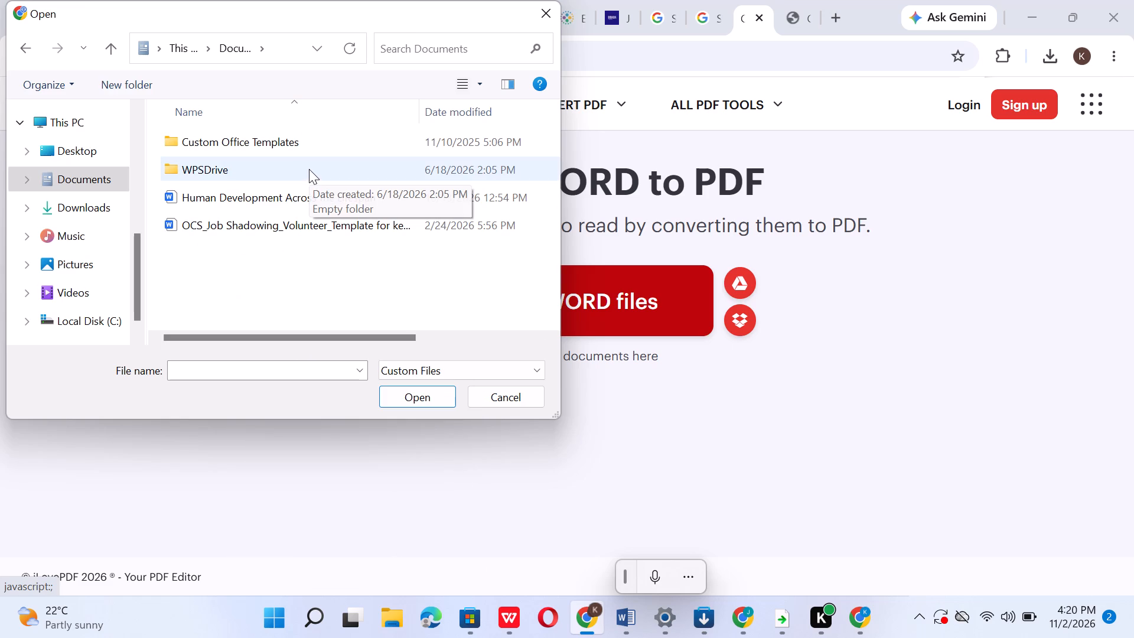
Look through Desktop, Local Disk (C:), Videos and Pictures for the saved CV.
click(106, 159)
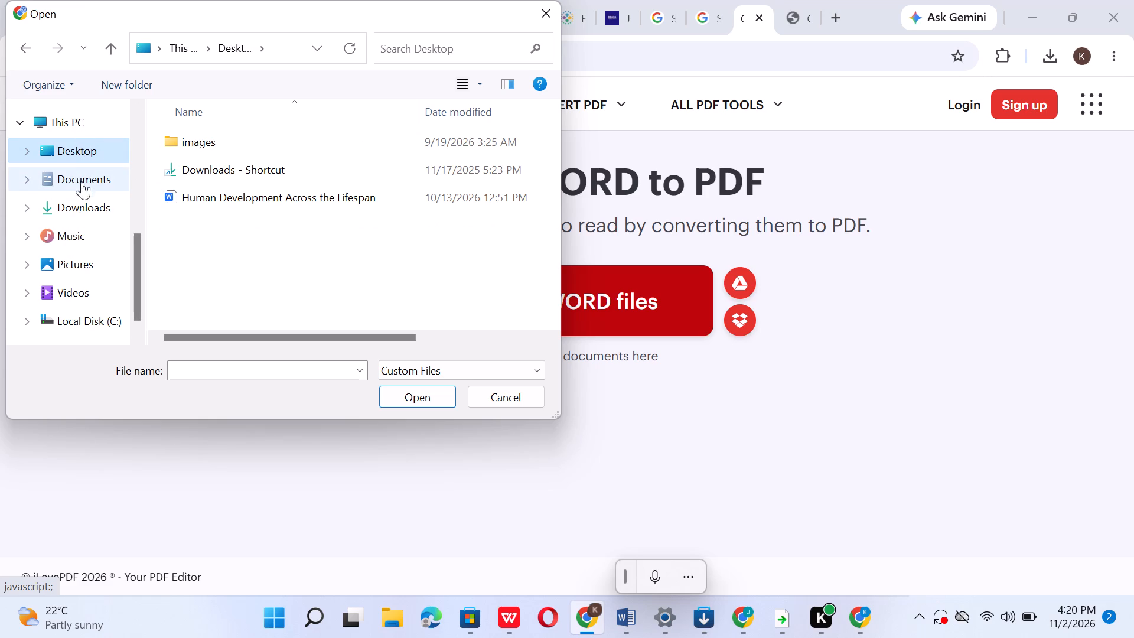
click(85, 316)
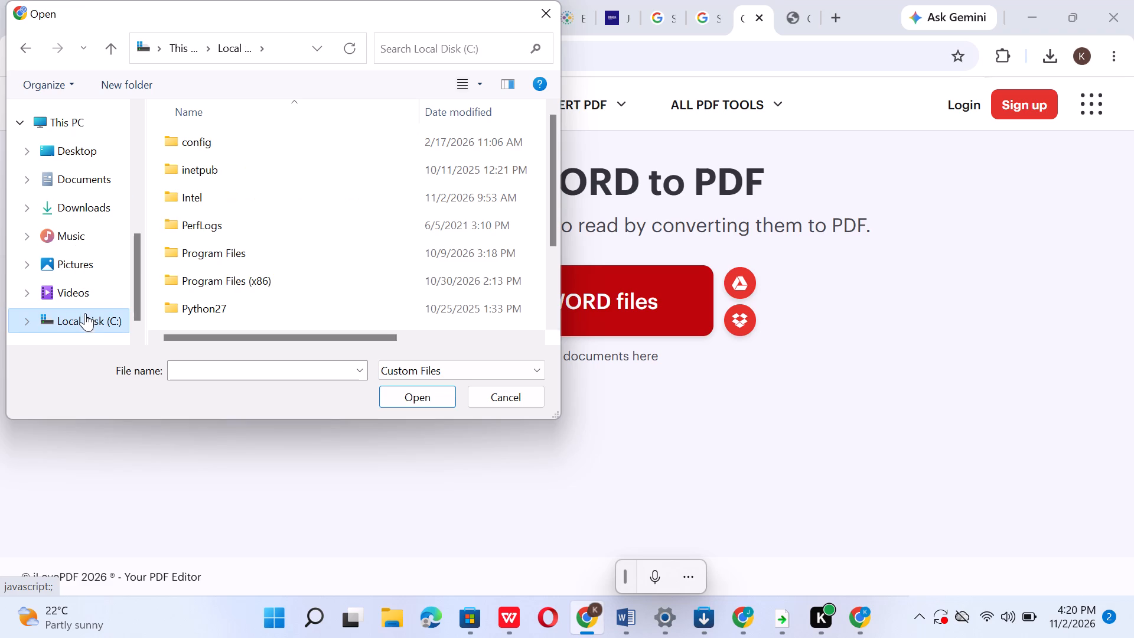
click(91, 292)
click(91, 272)
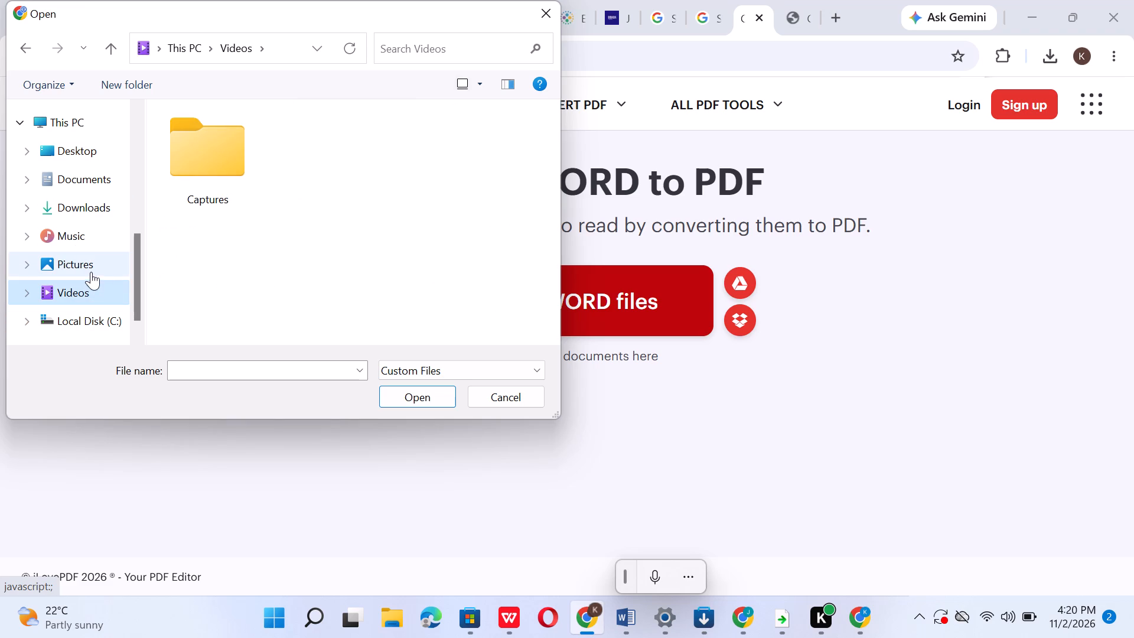
click(136, 330)
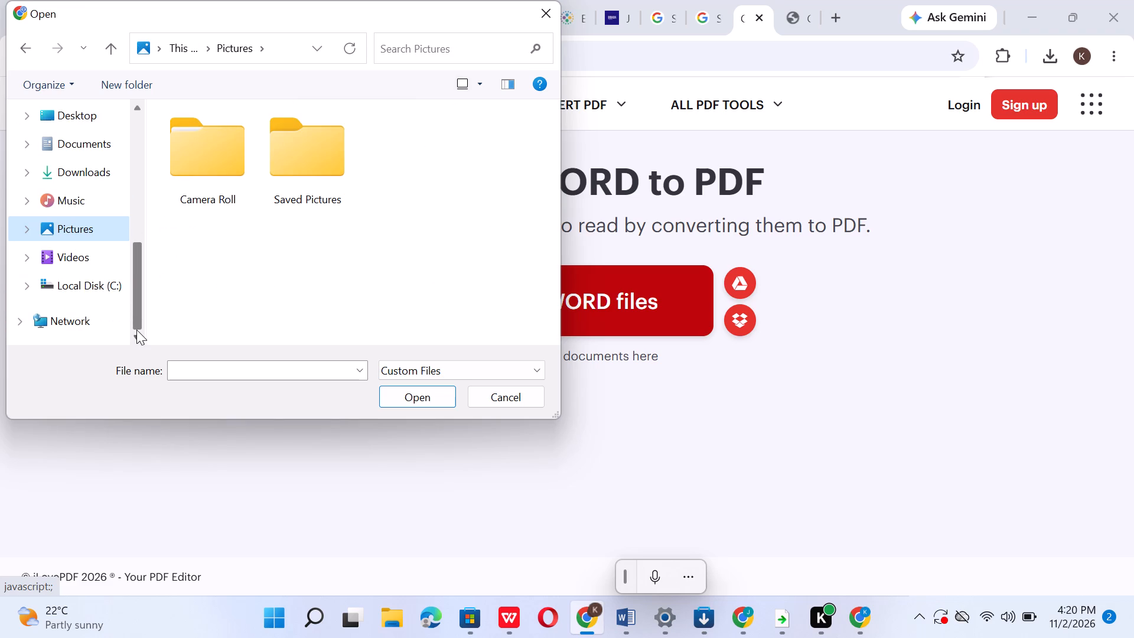
click(136, 330)
drag(136, 330, 140, 104)
triple_click(140, 104)
triple_click(140, 104)
click(140, 104)
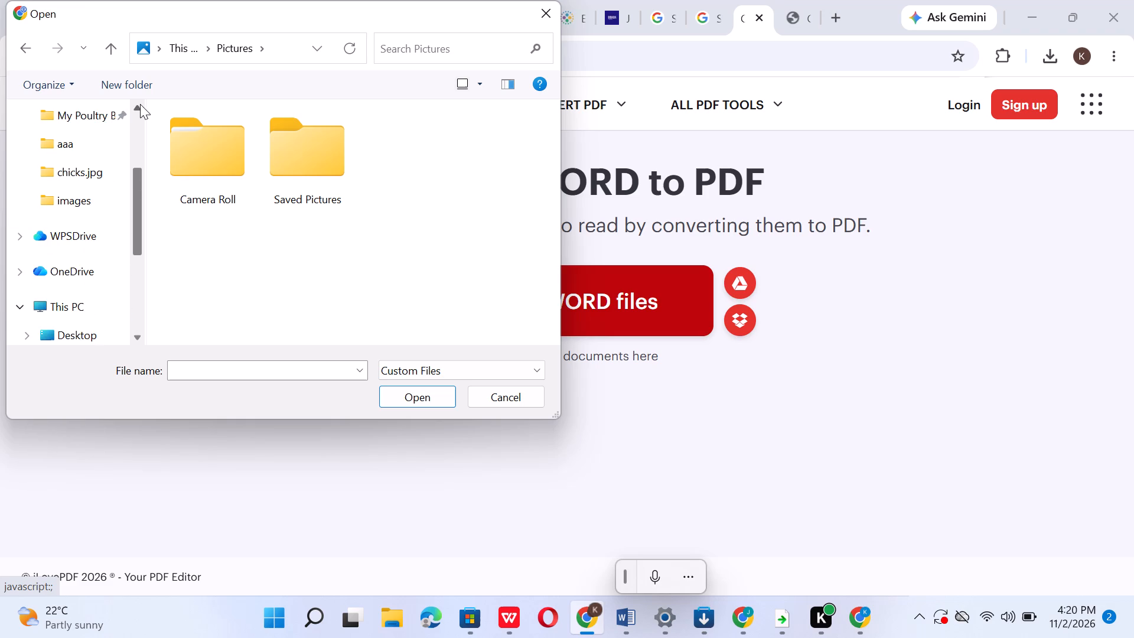
click(140, 104)
click(140, 104)
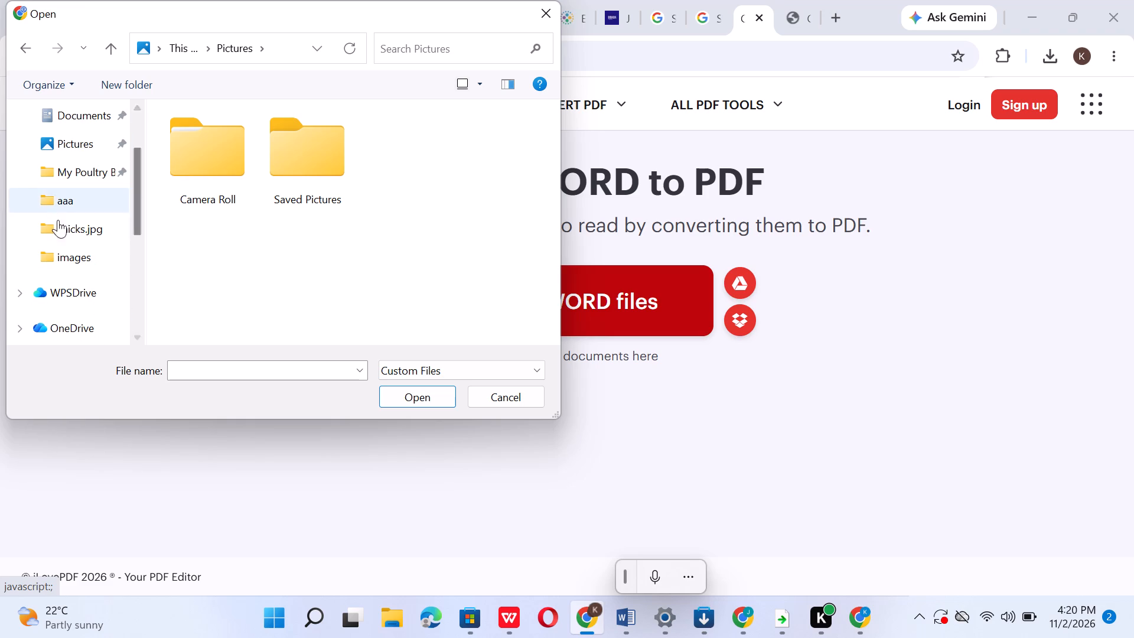
Open WPSDrive in a new window and check it, This PC, Documents and Desktop for the saved CV.
right_click(63, 285)
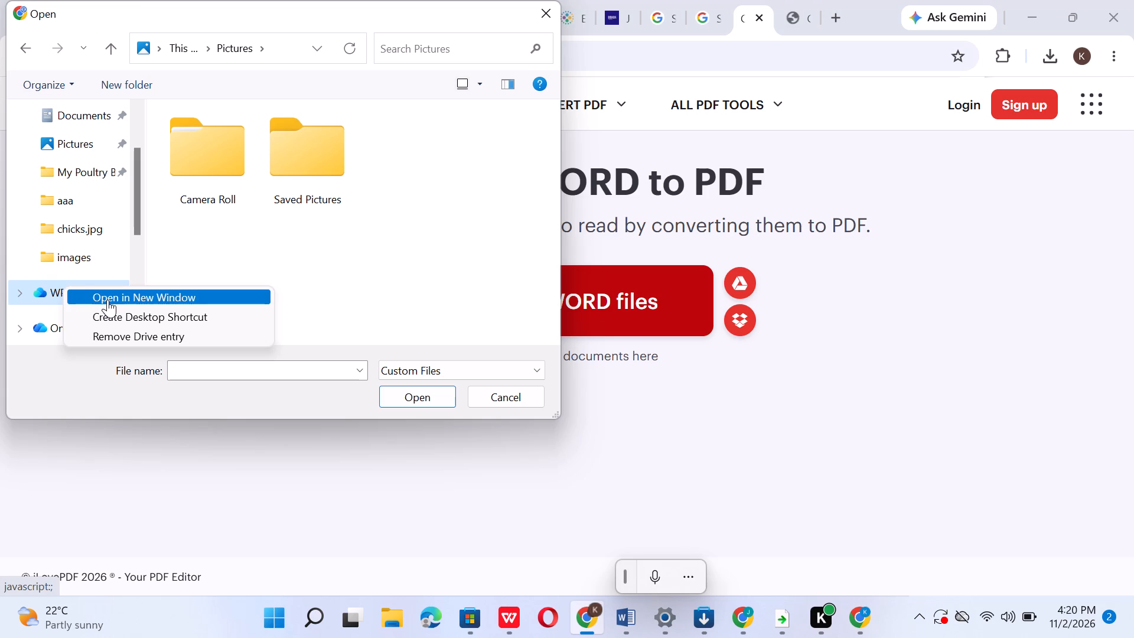
click(107, 300)
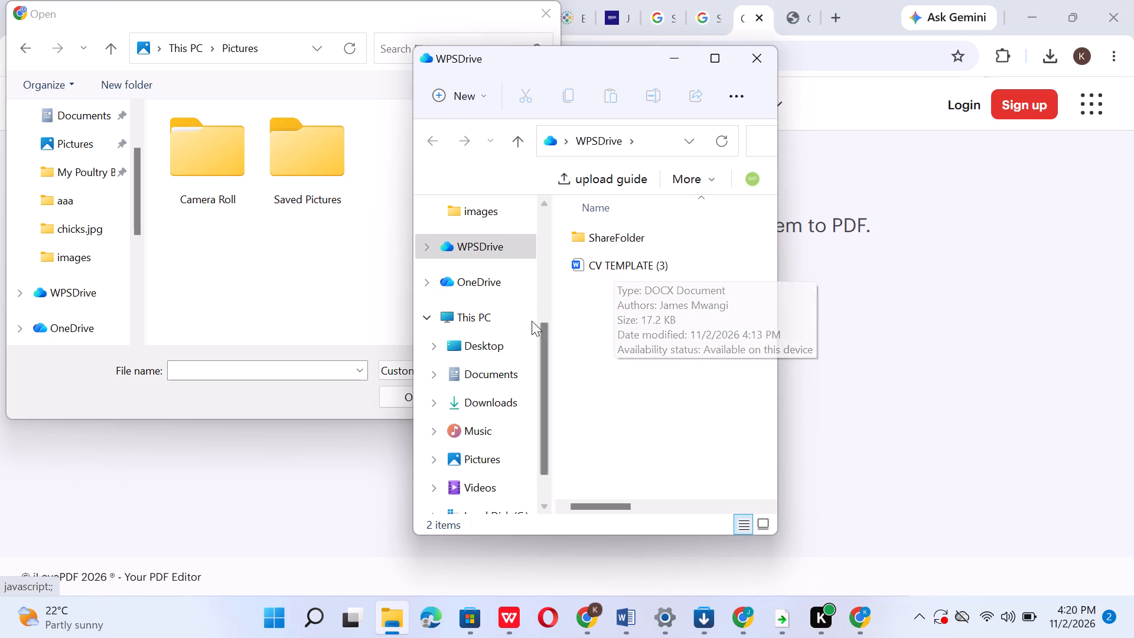
click(487, 320)
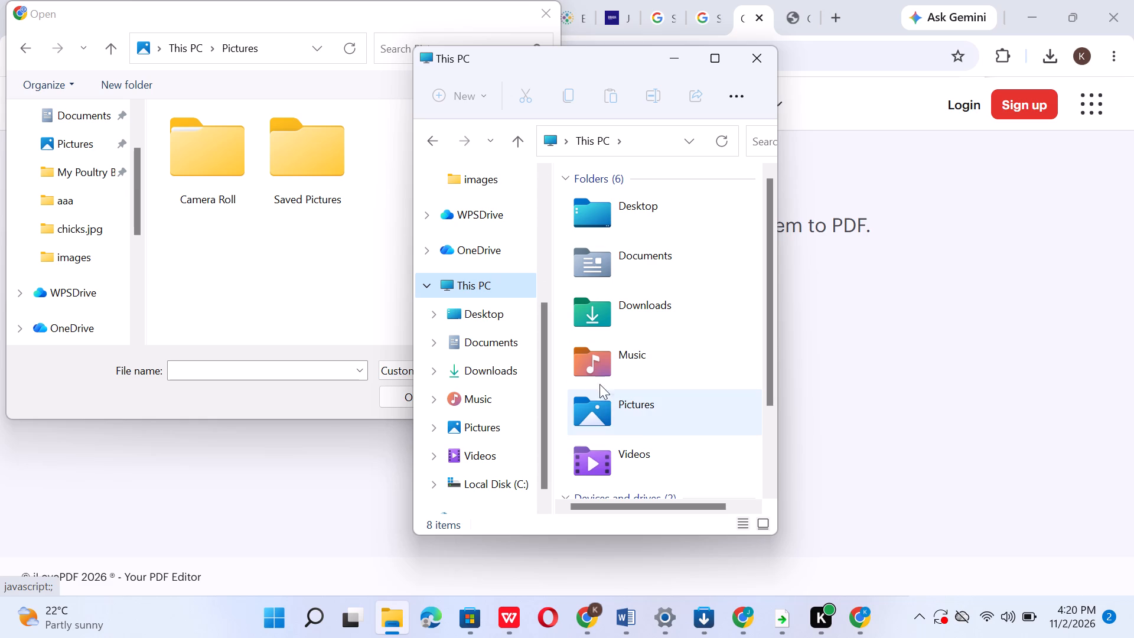
click(650, 253)
right_click(650, 253)
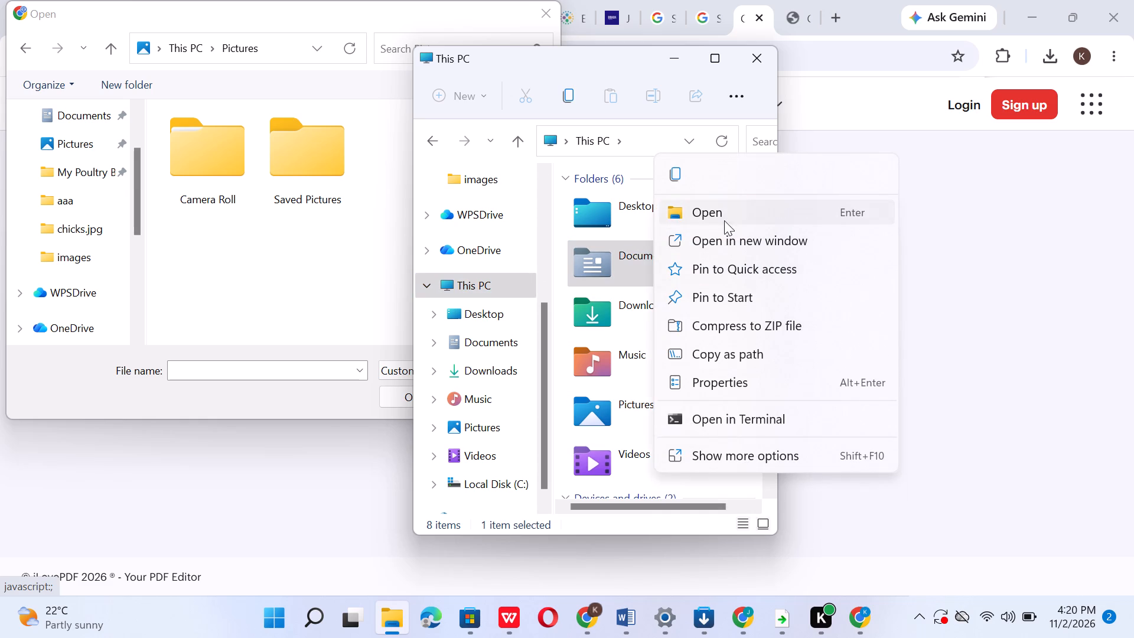
click(724, 217)
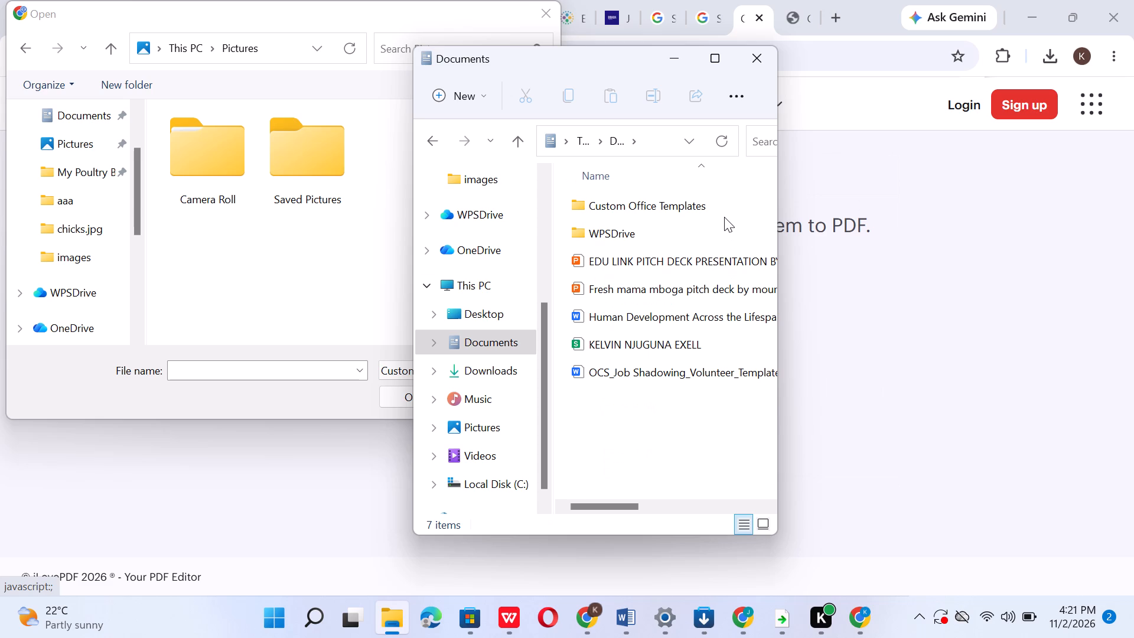
click(513, 338)
click(504, 322)
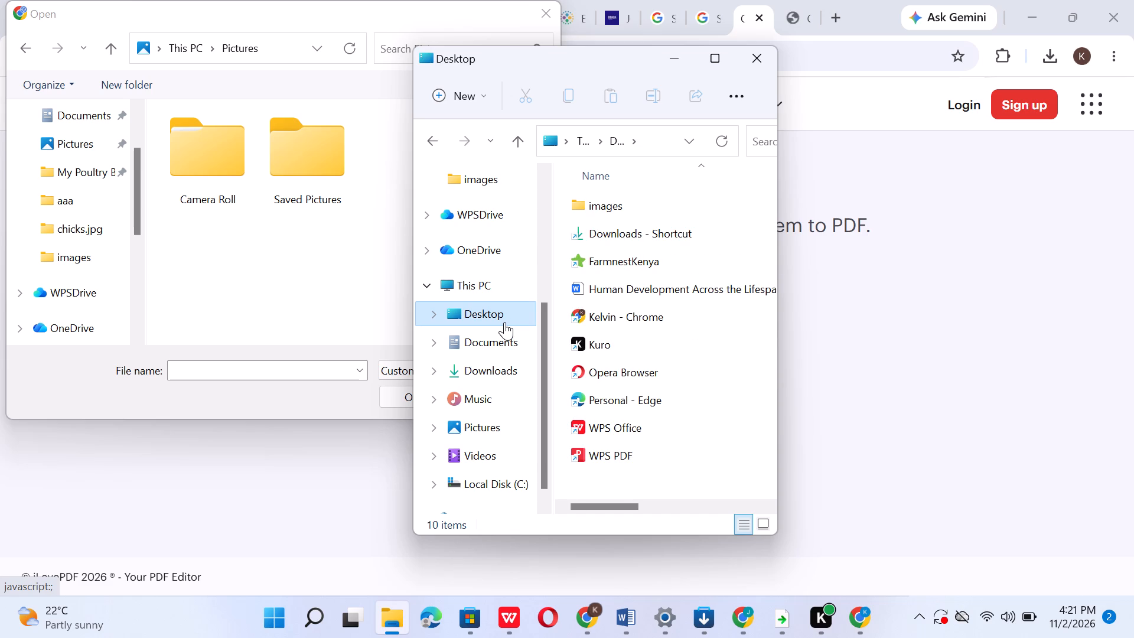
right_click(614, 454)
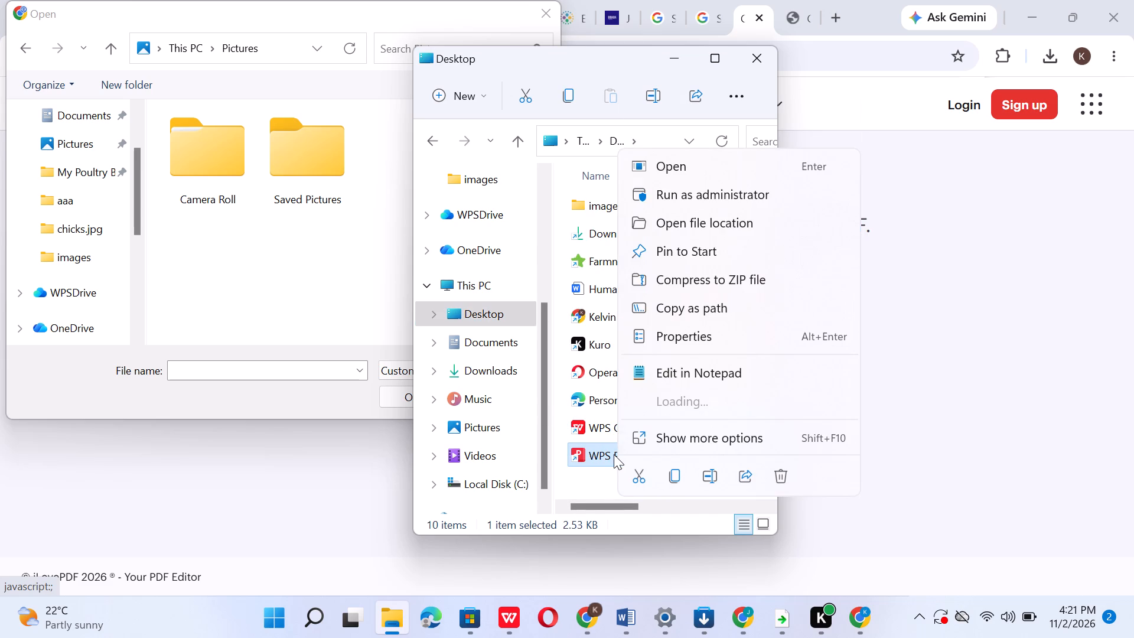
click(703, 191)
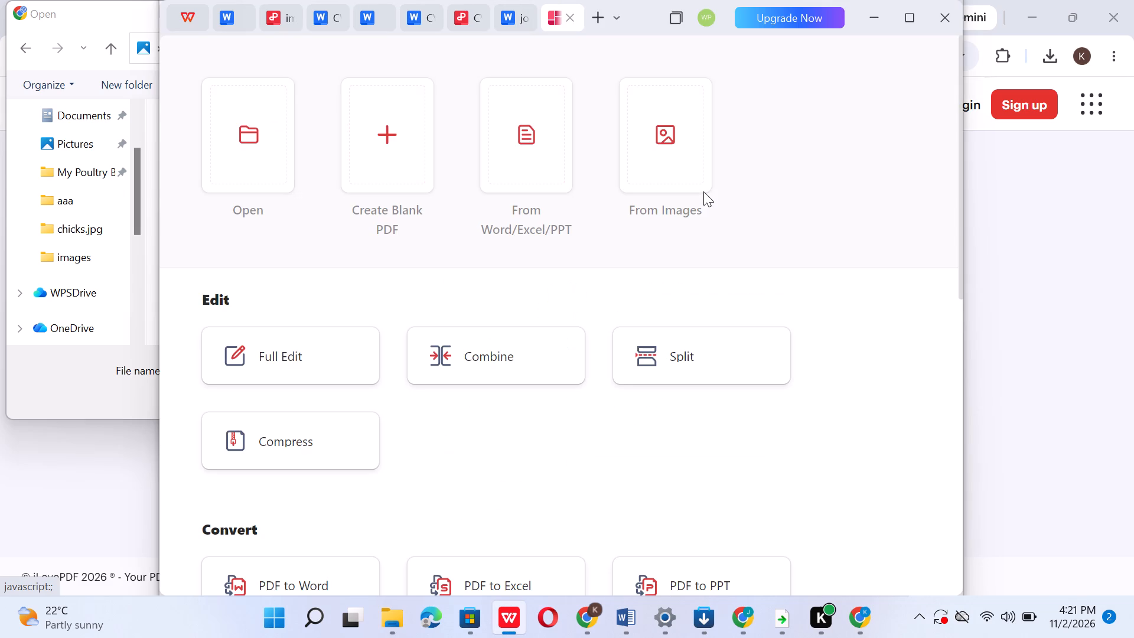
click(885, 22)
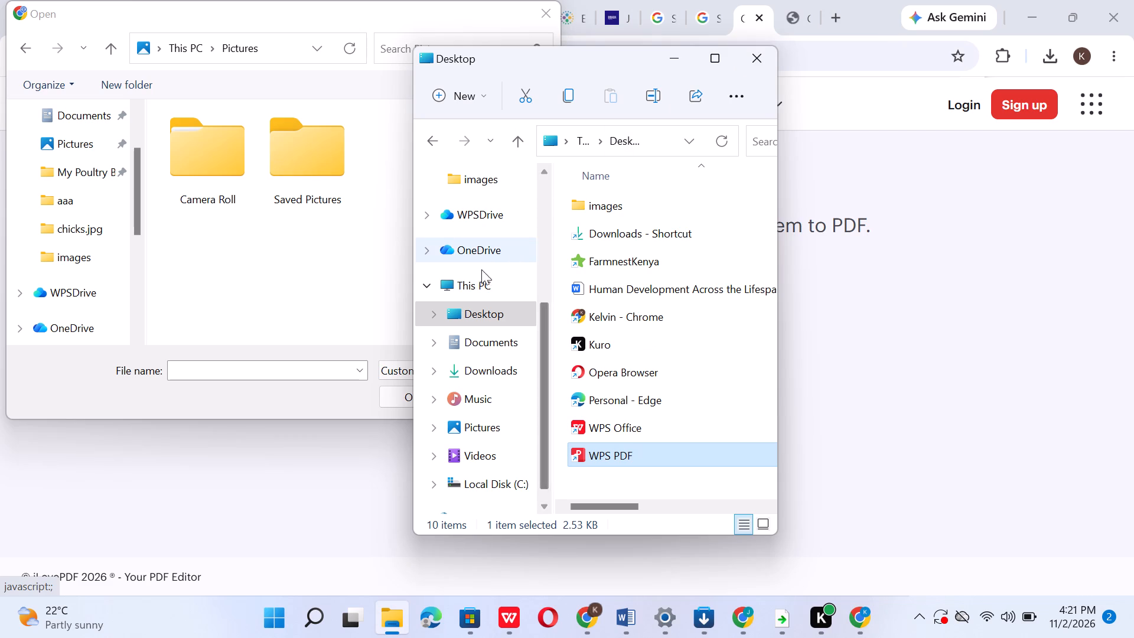
Open CV TEMPLATE (3) from WPSDrive in Word 2016 as a Read Only copy.
click(484, 281)
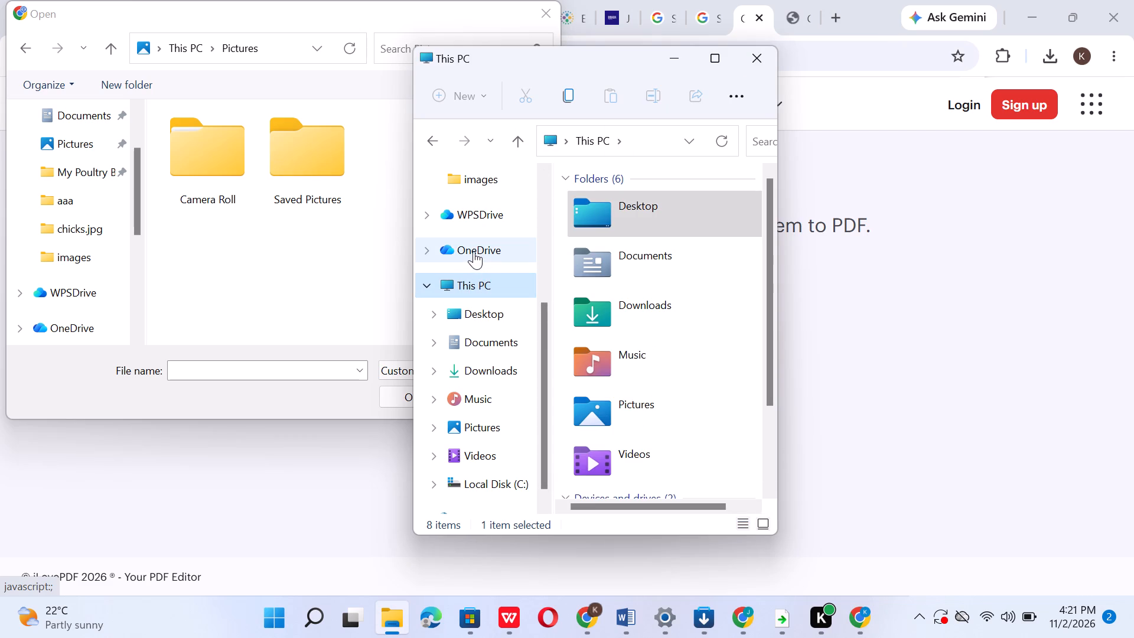
click(488, 214)
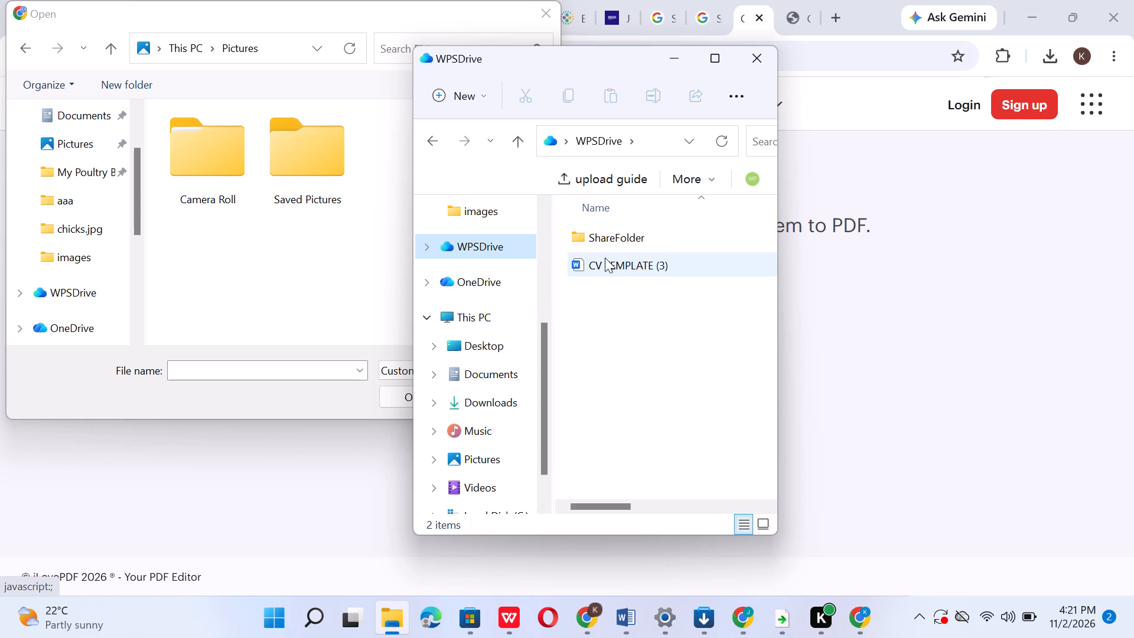
key(space)
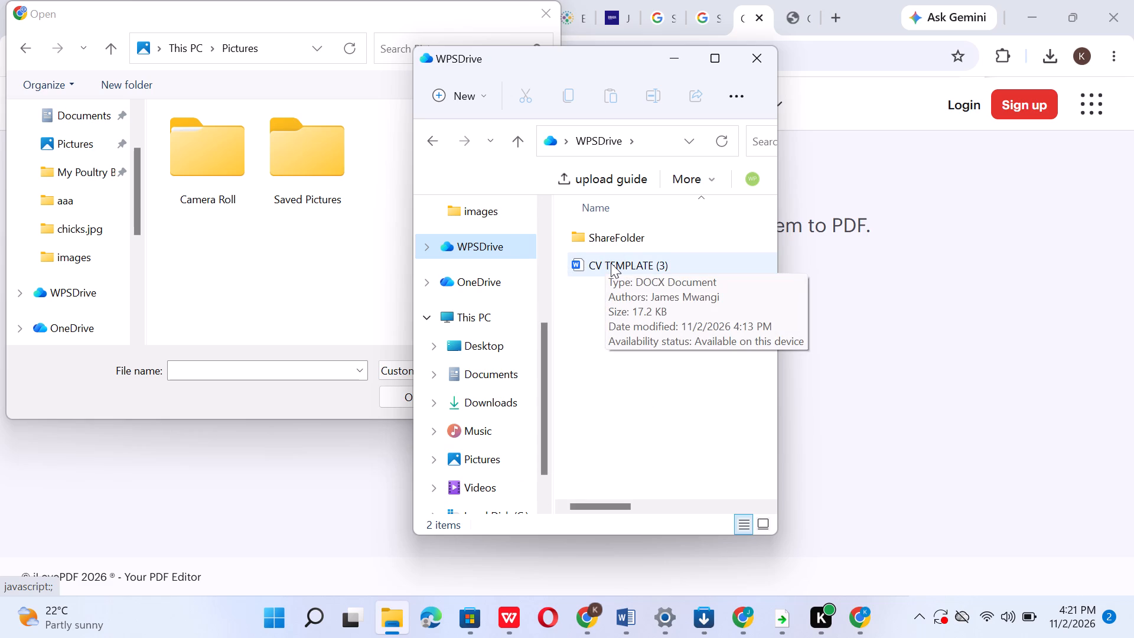
right_click(611, 263)
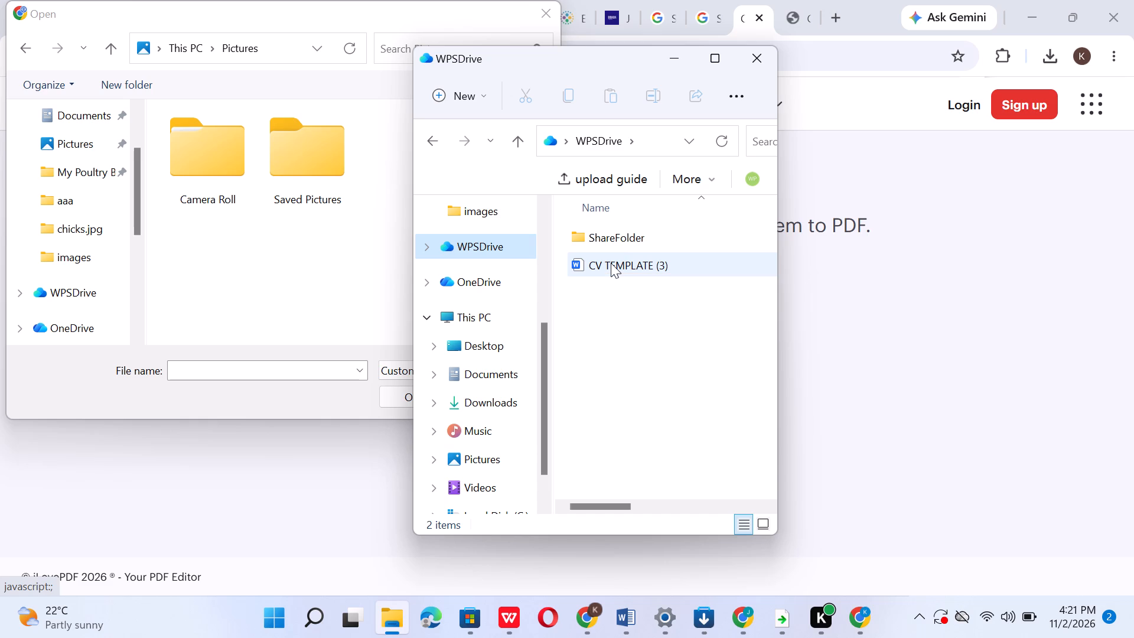
right_click(658, 274)
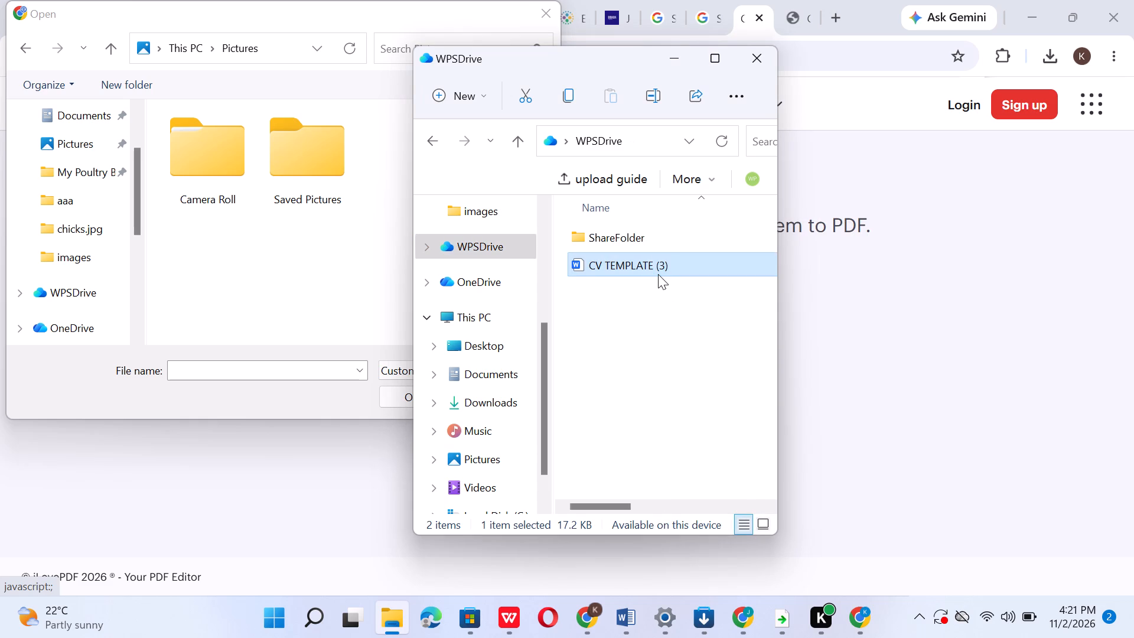
click(744, 313)
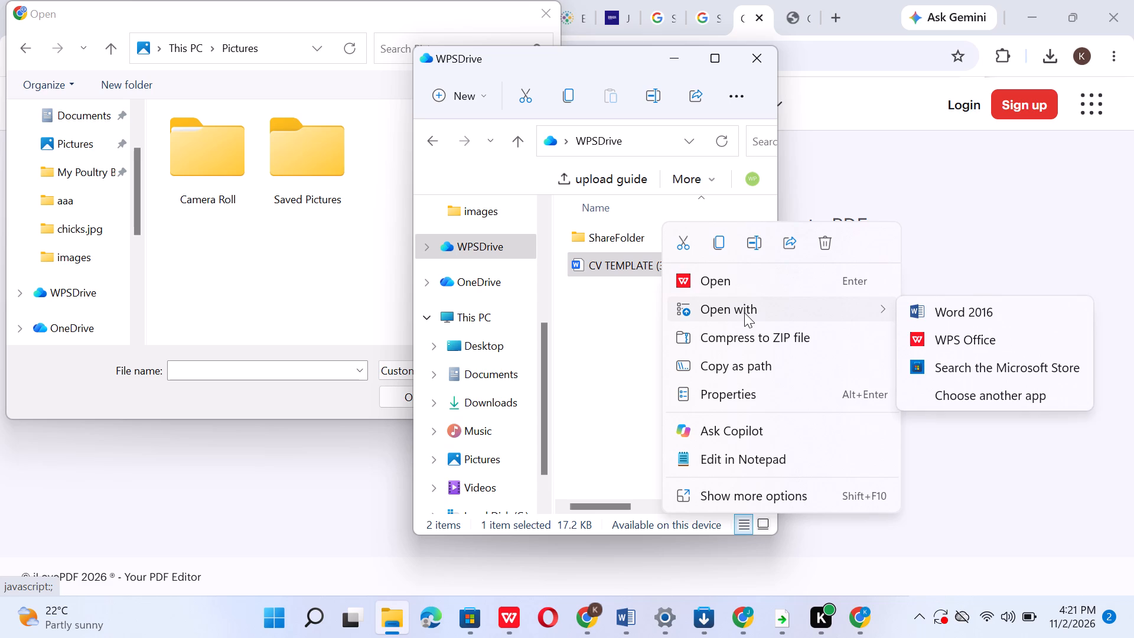
click(956, 310)
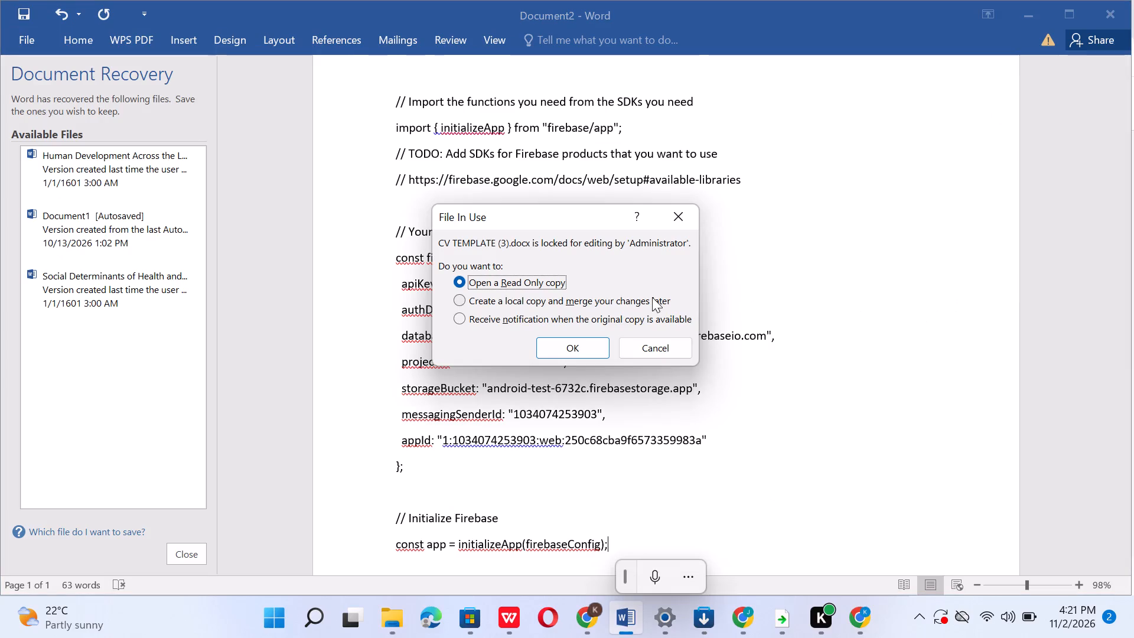
click(580, 338)
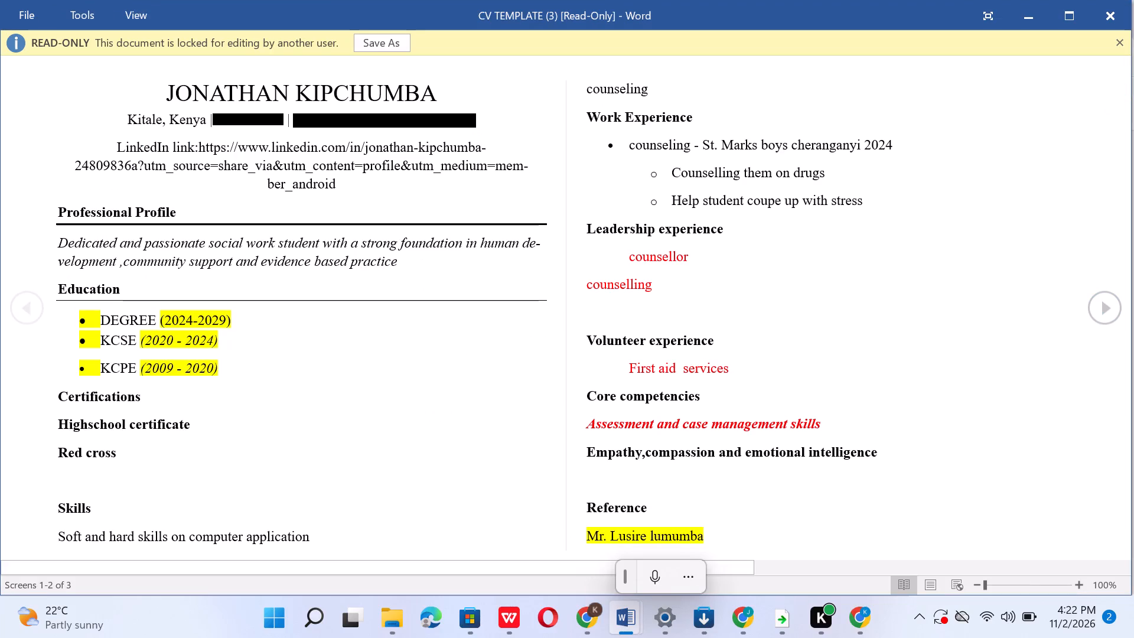
Save a copy of the read-only CV in the Downloads folder as a Word Document, named with the candidate's full name followed by CV.
click(18, 25)
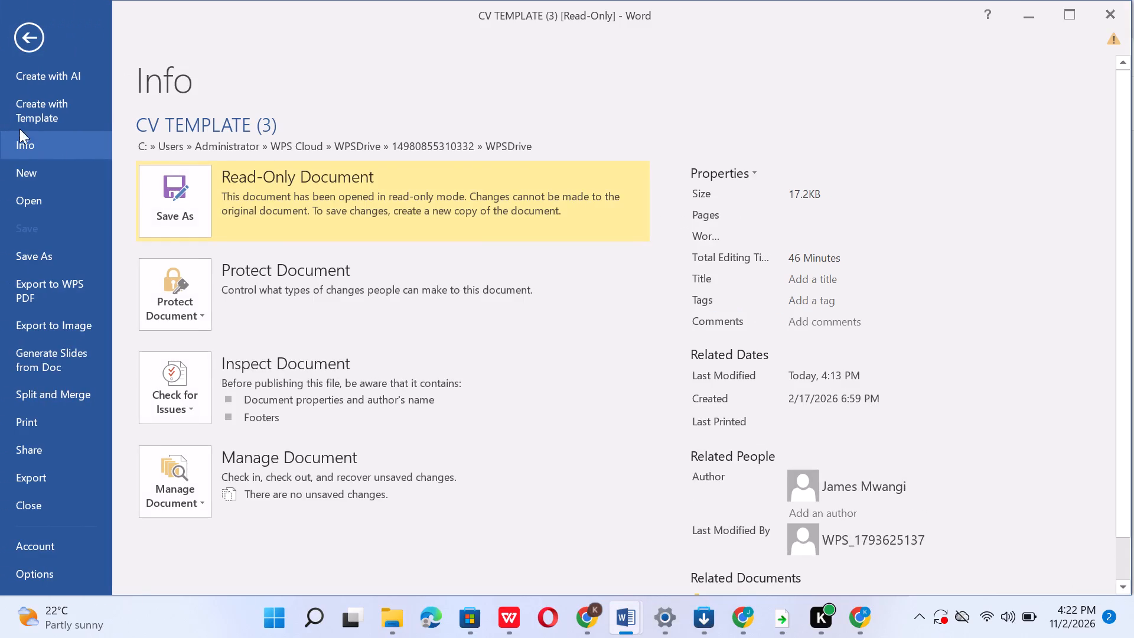
click(37, 256)
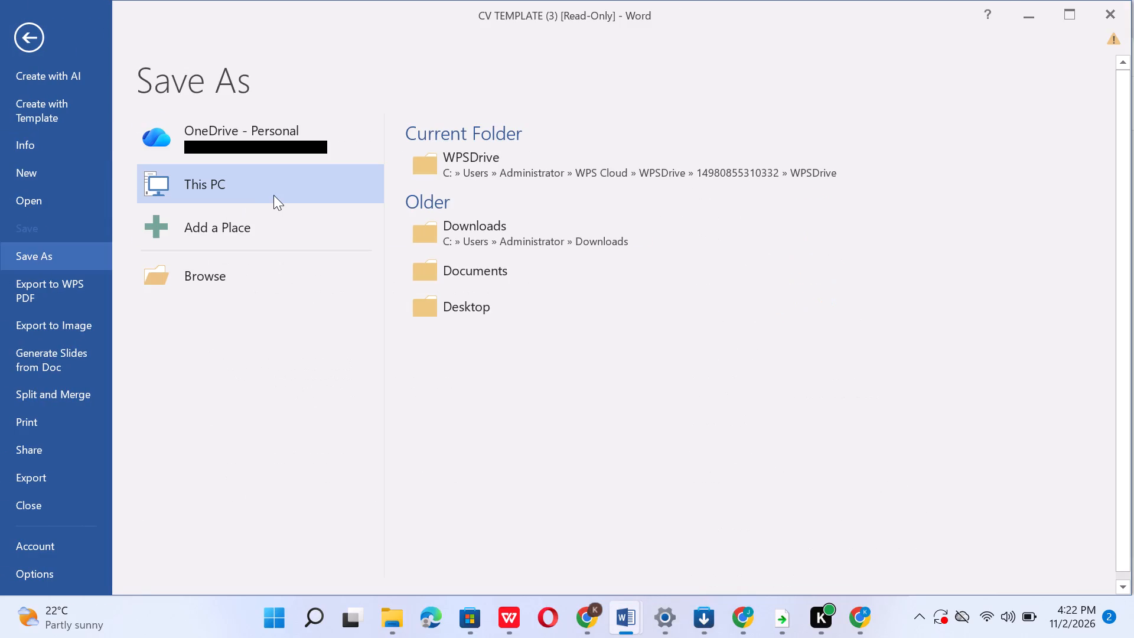
click(273, 195)
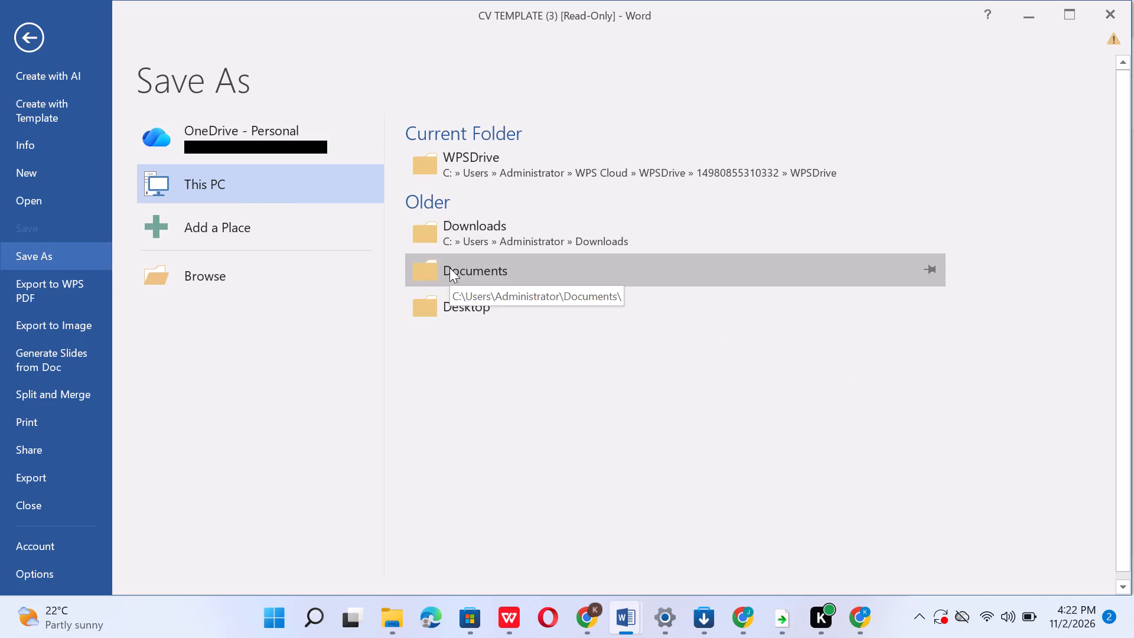
click(488, 243)
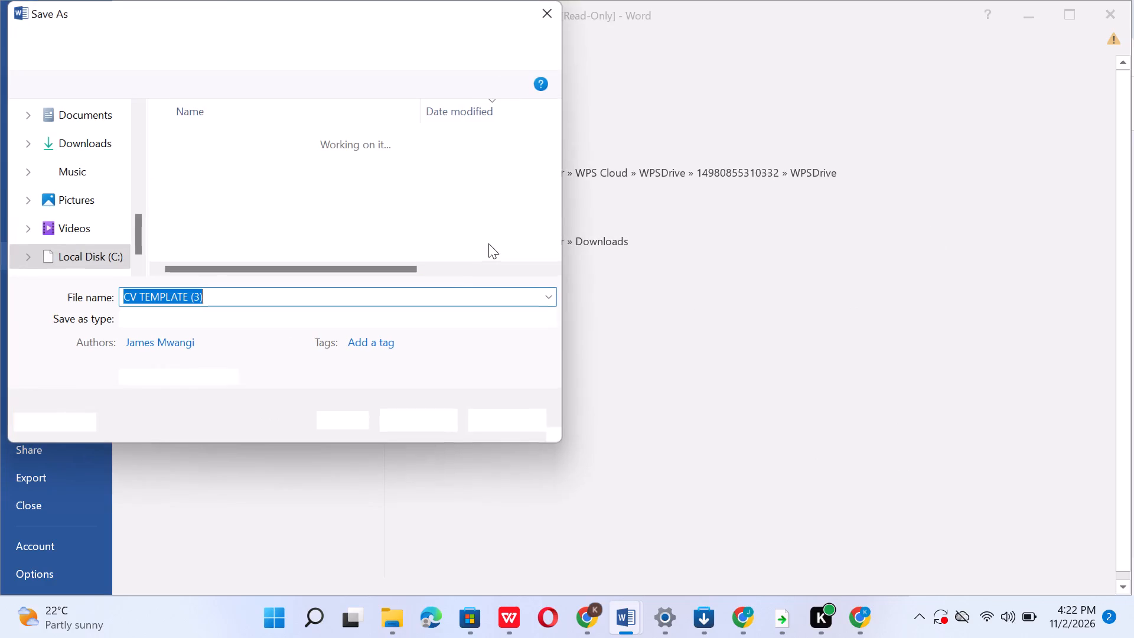
click(322, 295)
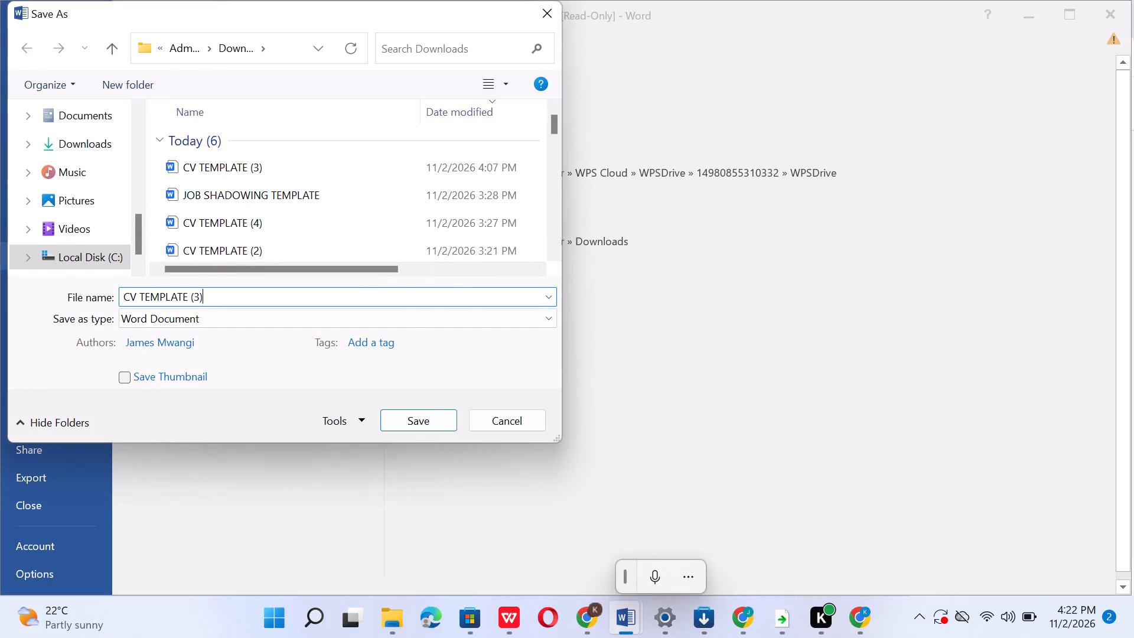
key(BackSpace)
key(BackSpace)
key(BackSpace)
key(BackSpace)
key(BackSpace)
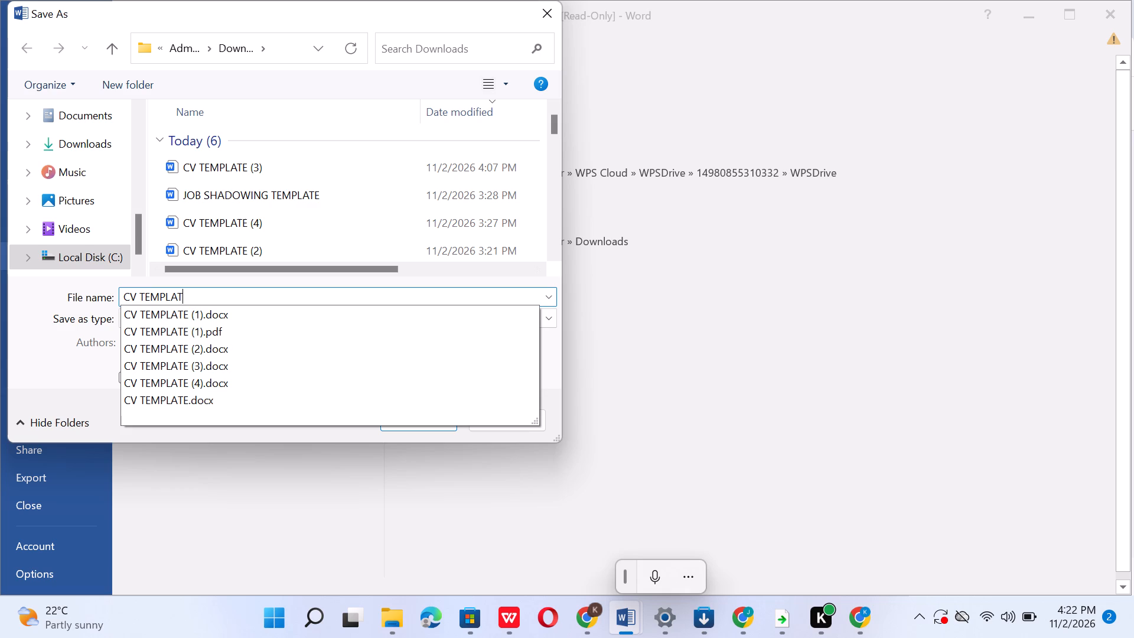
key(BackSpace)
key(BackSpace)
key(BackSpace)
key(BackSpace)
key(BackSpace)
key(BackSpace)
key(BackSpace)
key(BackSpace)
key(BackSpace)
key(BackSpace)
key(BackSpace)
key(BackSpace)
key(BackSpace)
key(BackSpace)
key(BackSpace)
key(BackSpace)
key(BackSpace)
key(BackSpace)
key(BackSpace)
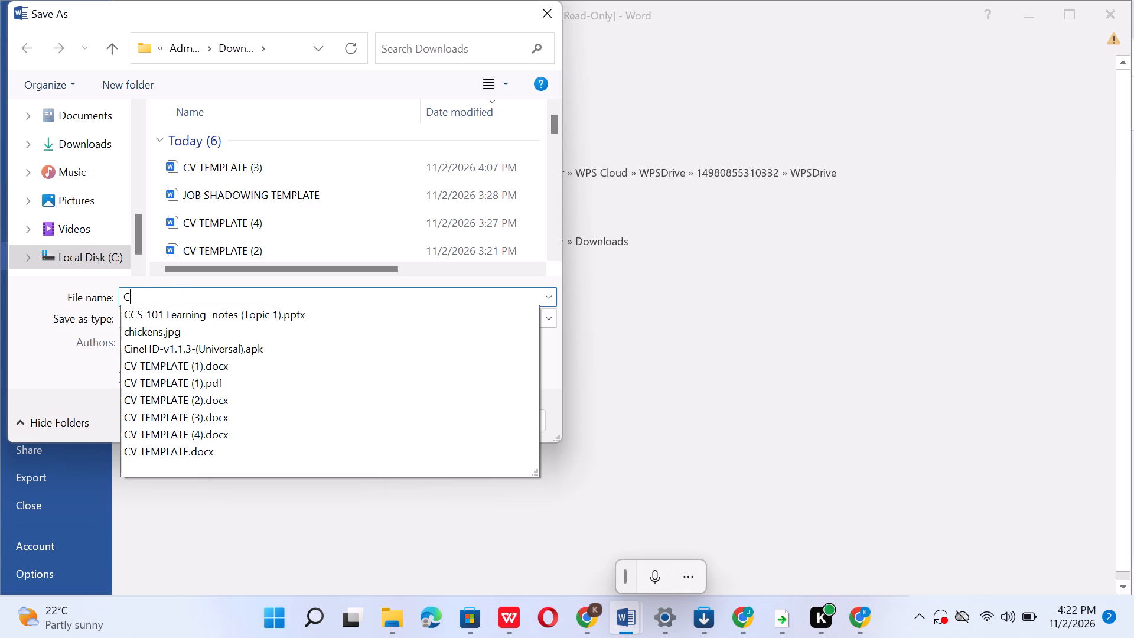
text(jo)
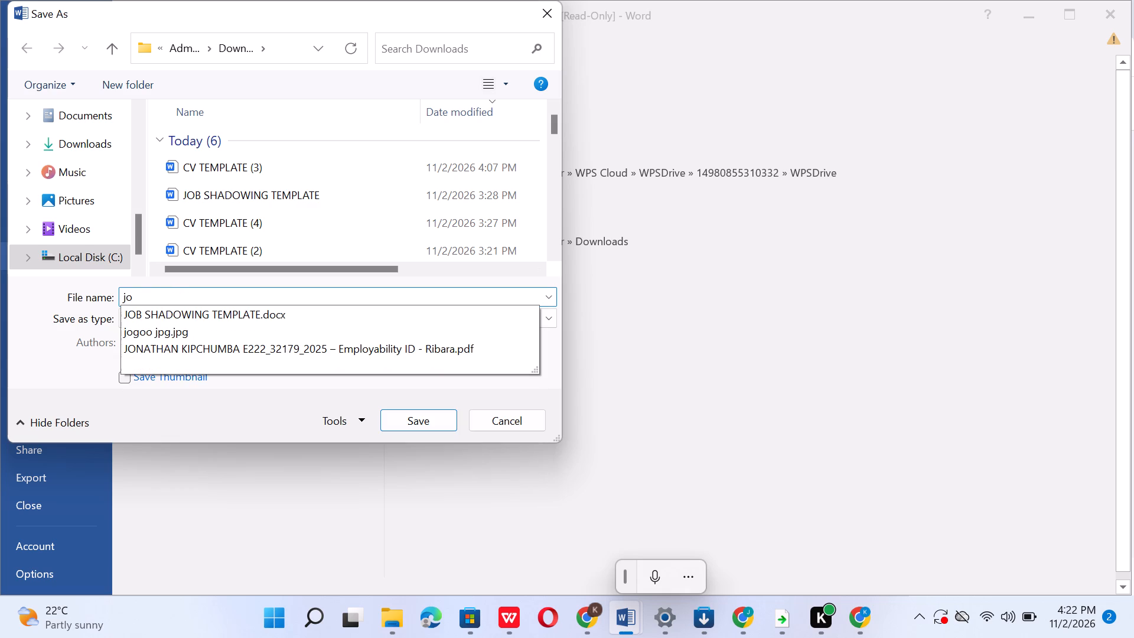
click(290, 352)
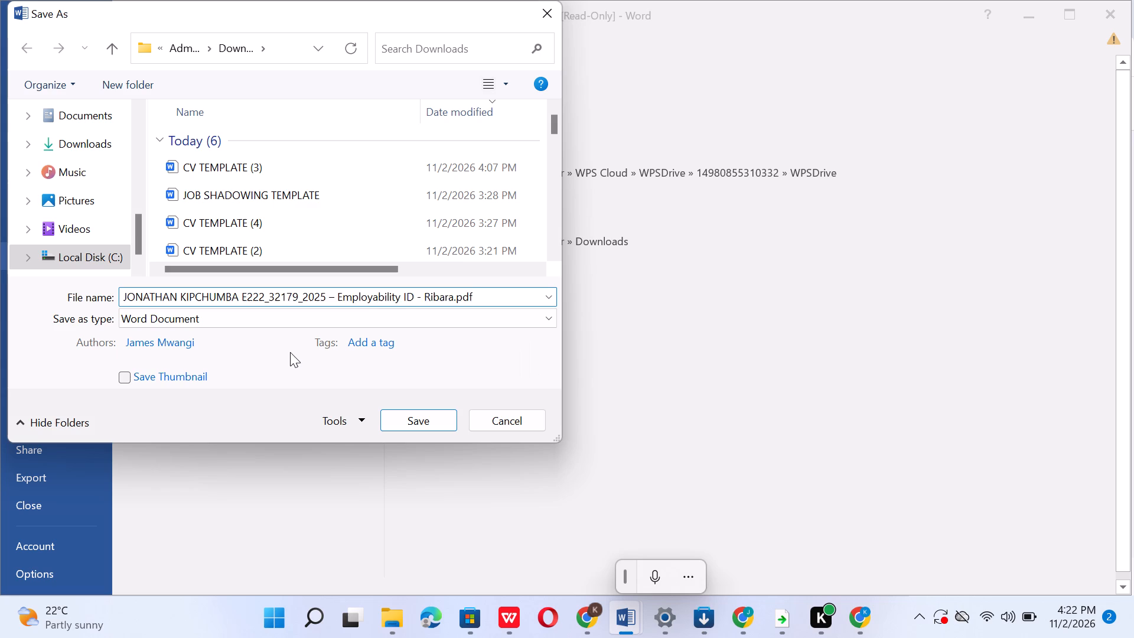
click(487, 295)
key(BackSpace)
key(BackSpace)
key(BackSpace)
key(BackSpace)
key(BackSpace)
key(BackSpace)
key(BackSpace)
key(BackSpace)
key(BackSpace)
key(BackSpace)
key(BackSpace)
key(BackSpace)
key(BackSpace)
key(BackSpace)
key(BackSpace)
key(BackSpace)
key(BackSpace)
key(BackSpace)
key(BackSpace)
key(BackSpace)
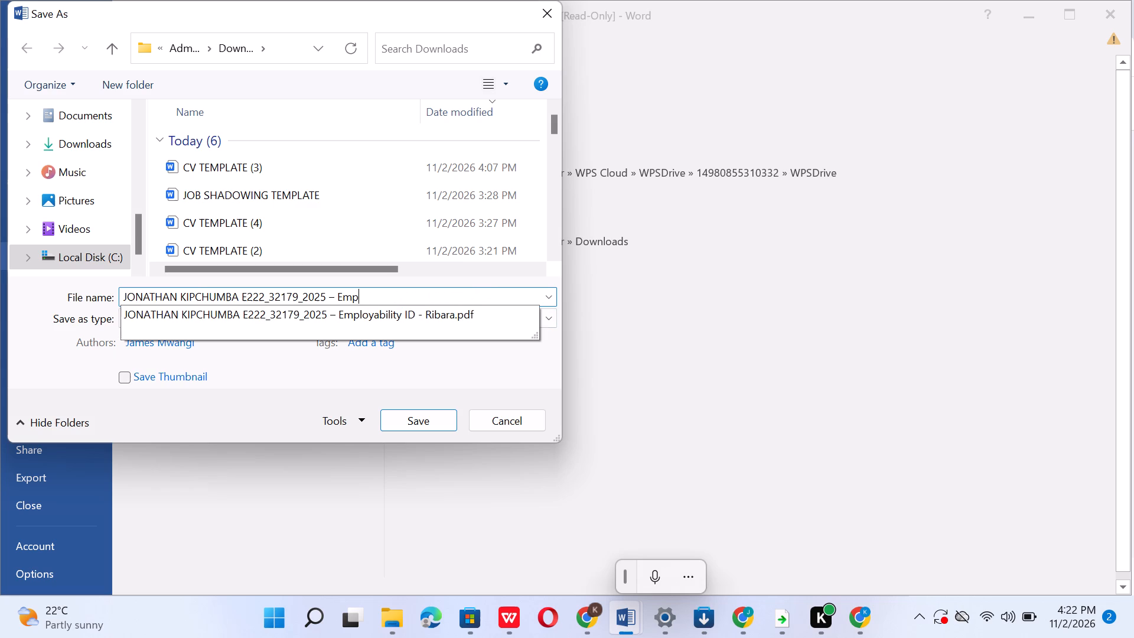
key(BackSpace)
key(BackSpace)
key(BackSpace)
key(BackSpace)
key(BackSpace)
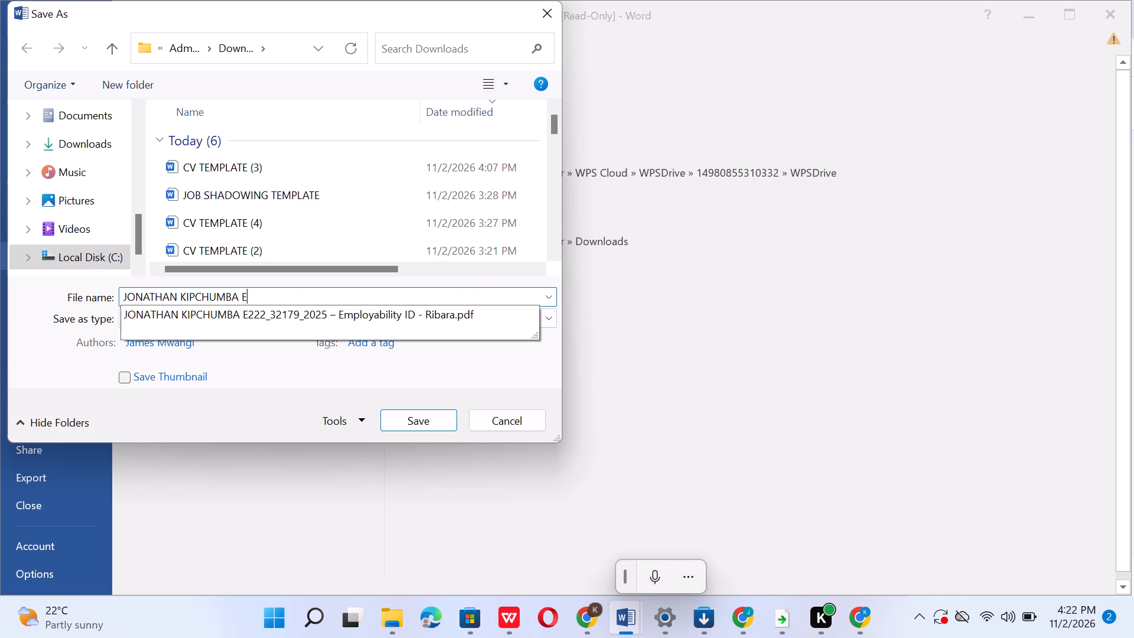
key(BackSpace)
text(cv)
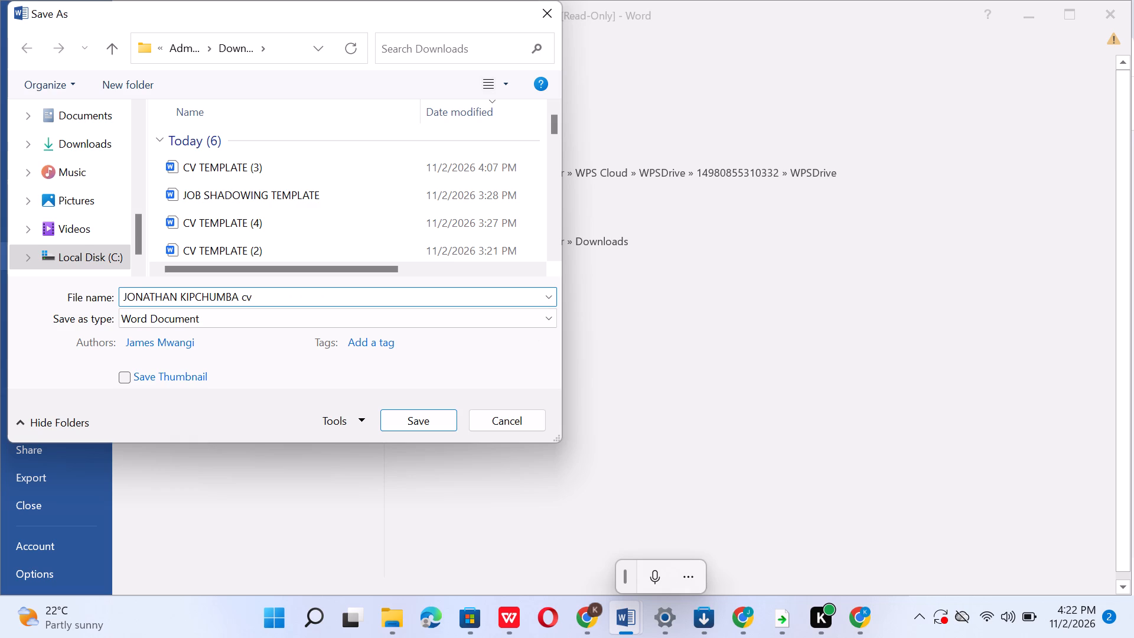
key(BackSpace)
key(BackSpace)
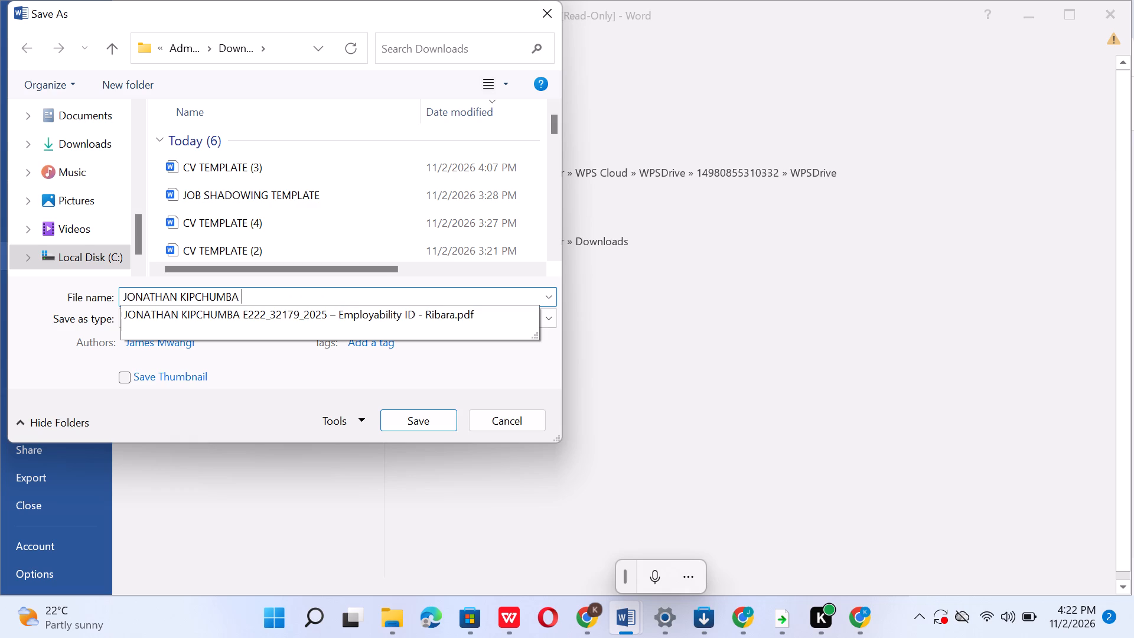
key(v)
key(BackSpace)
text(CV)
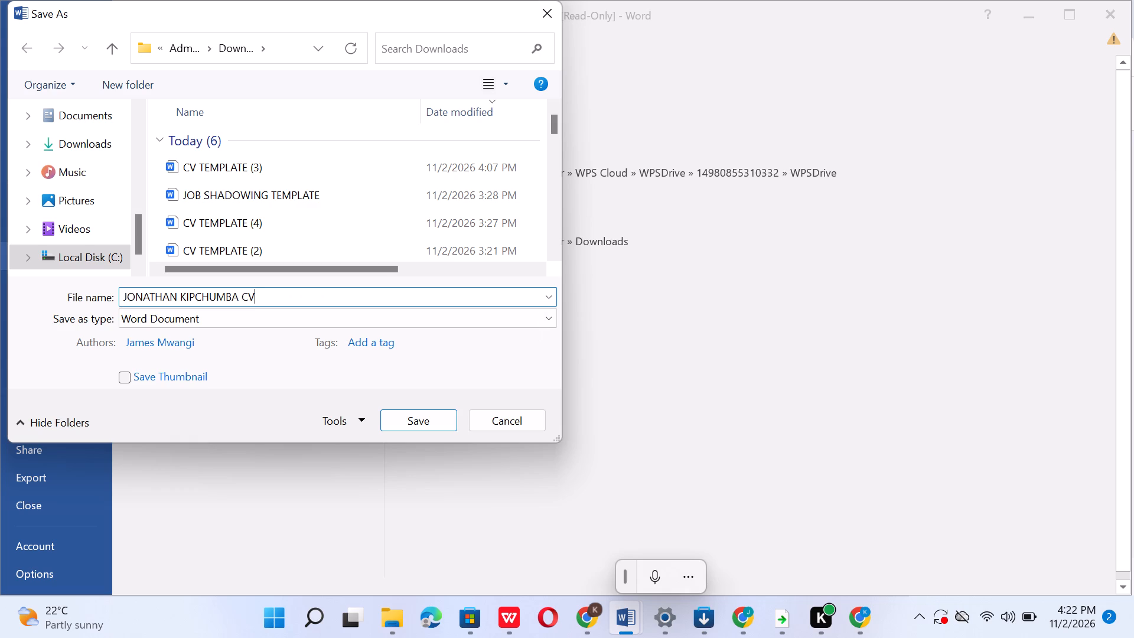
click(292, 307)
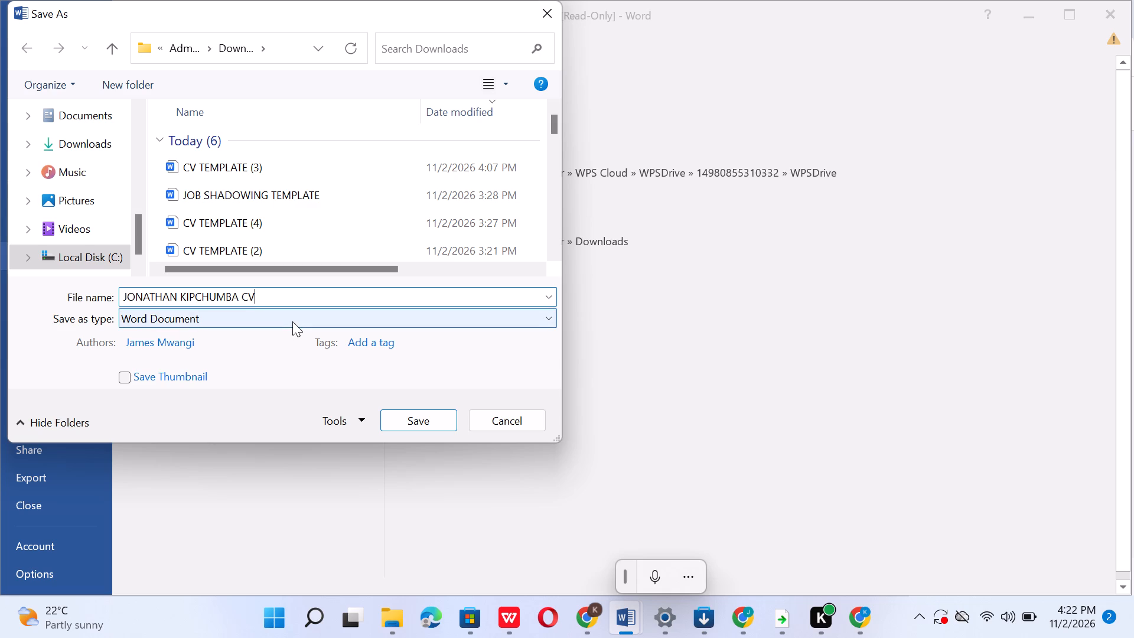
click(292, 321)
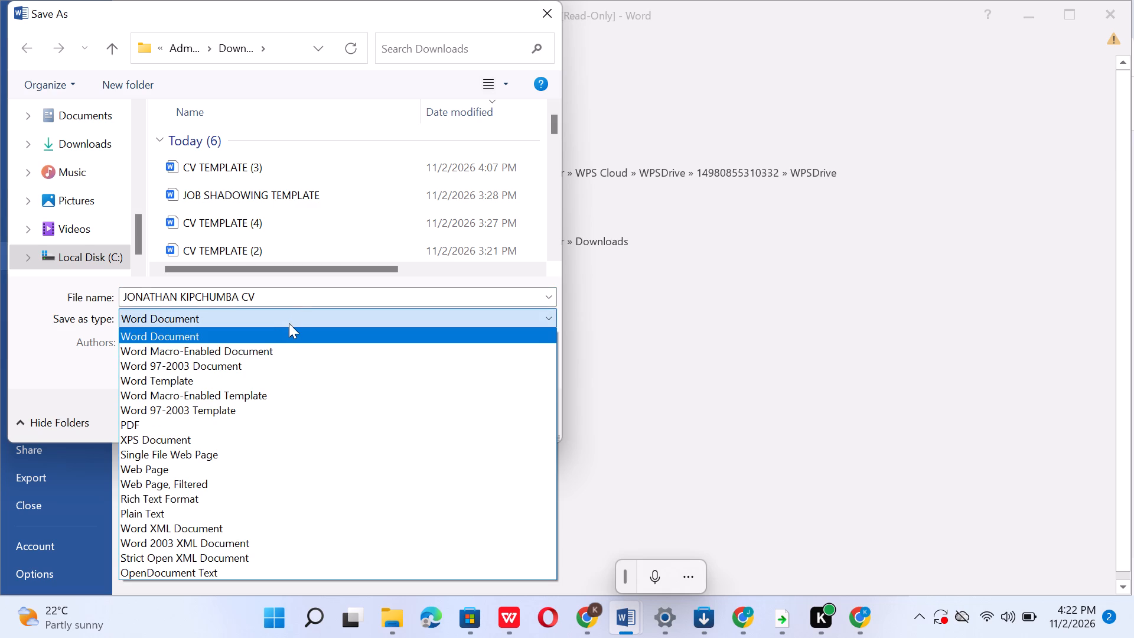
click(285, 330)
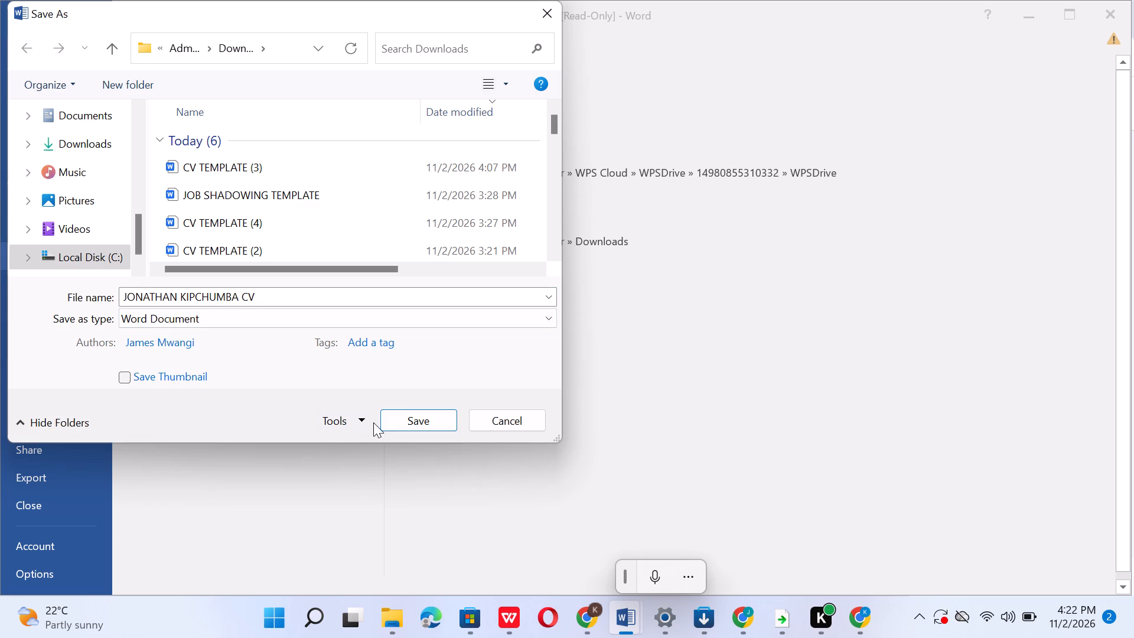
click(410, 414)
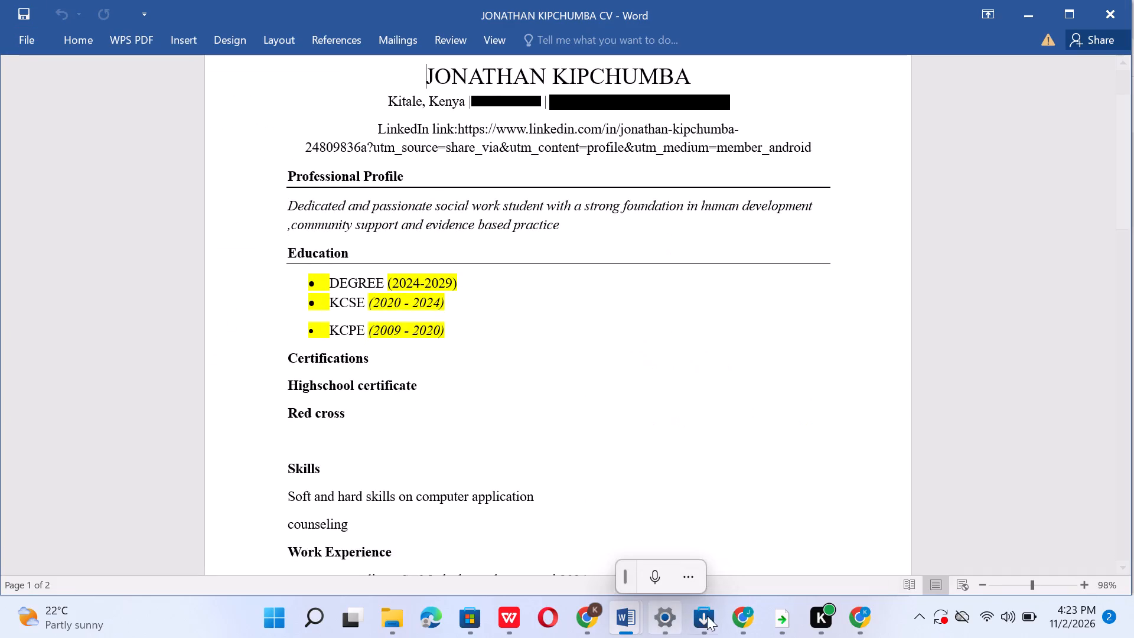
Switch to Chrome, load the candidate's newly saved CV from Downloads into iLovePDF's Word to PDF tool, and convert it.
click(858, 625)
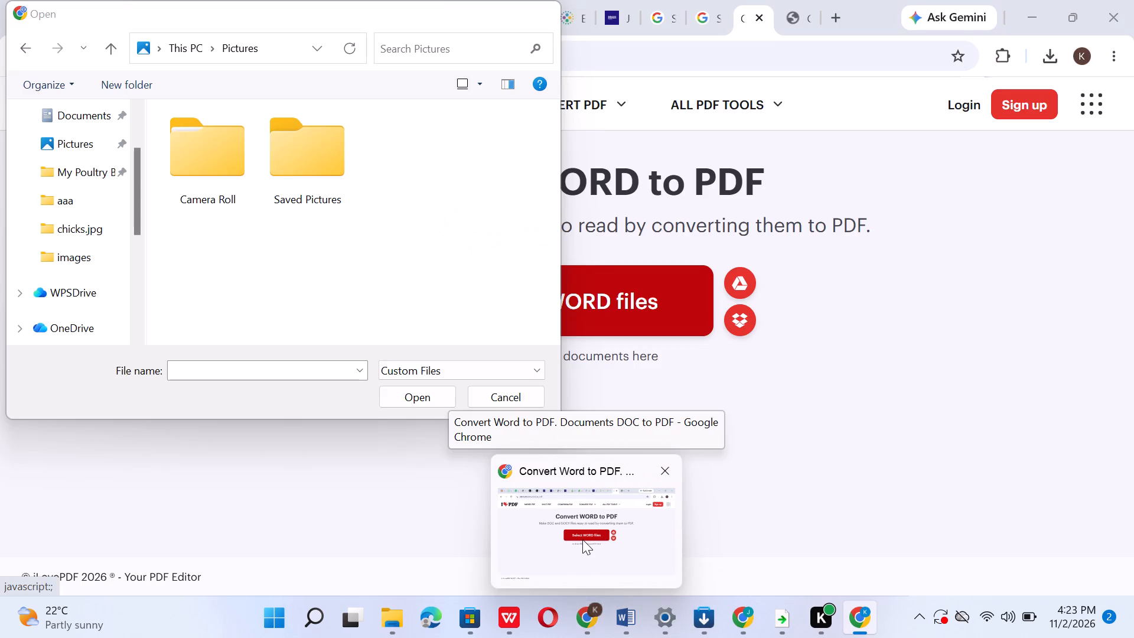
click(582, 539)
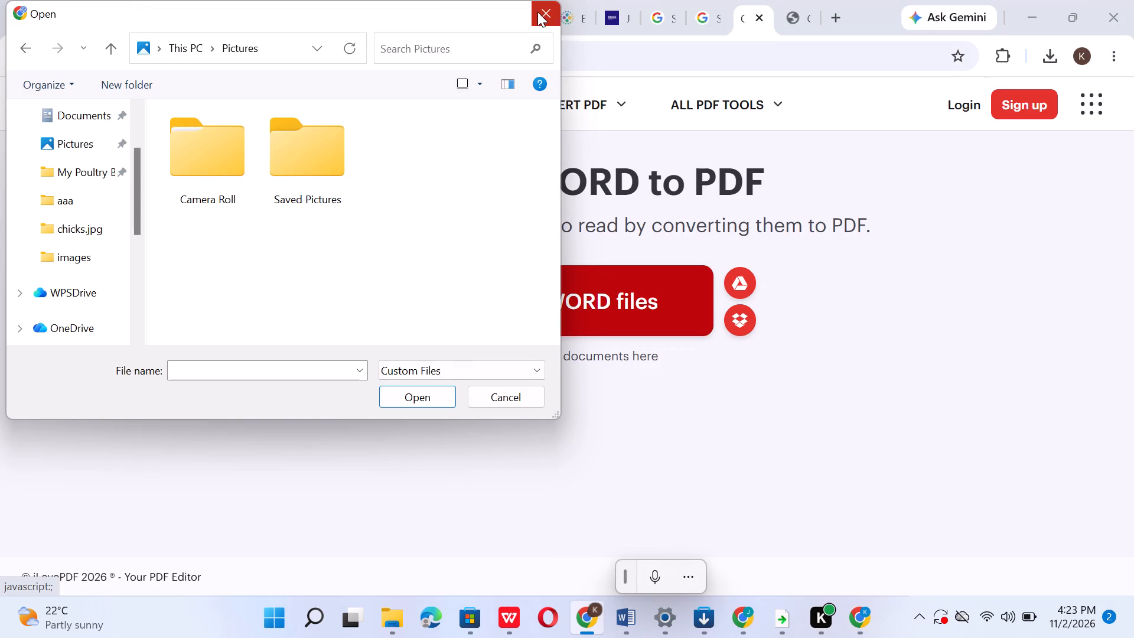
click(538, 11)
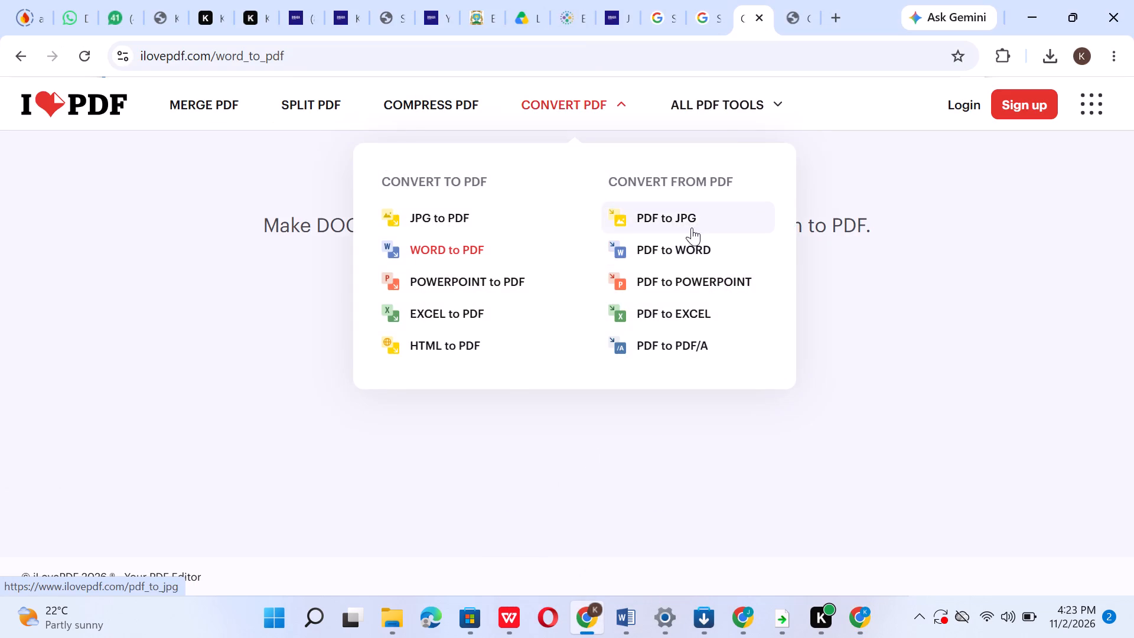
click(566, 275)
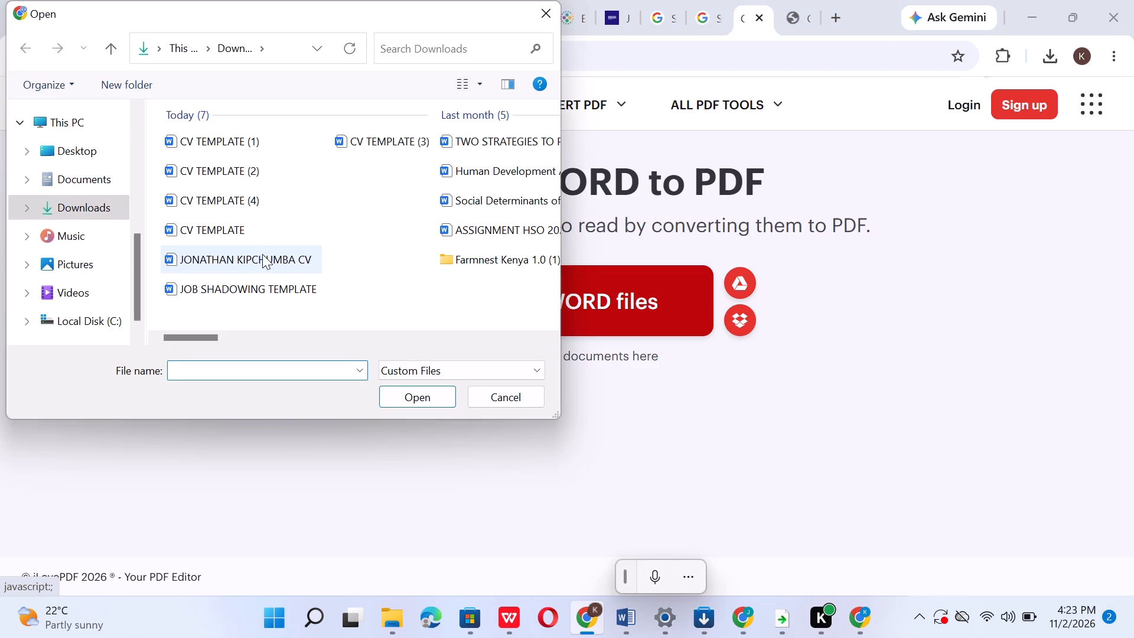
click(294, 266)
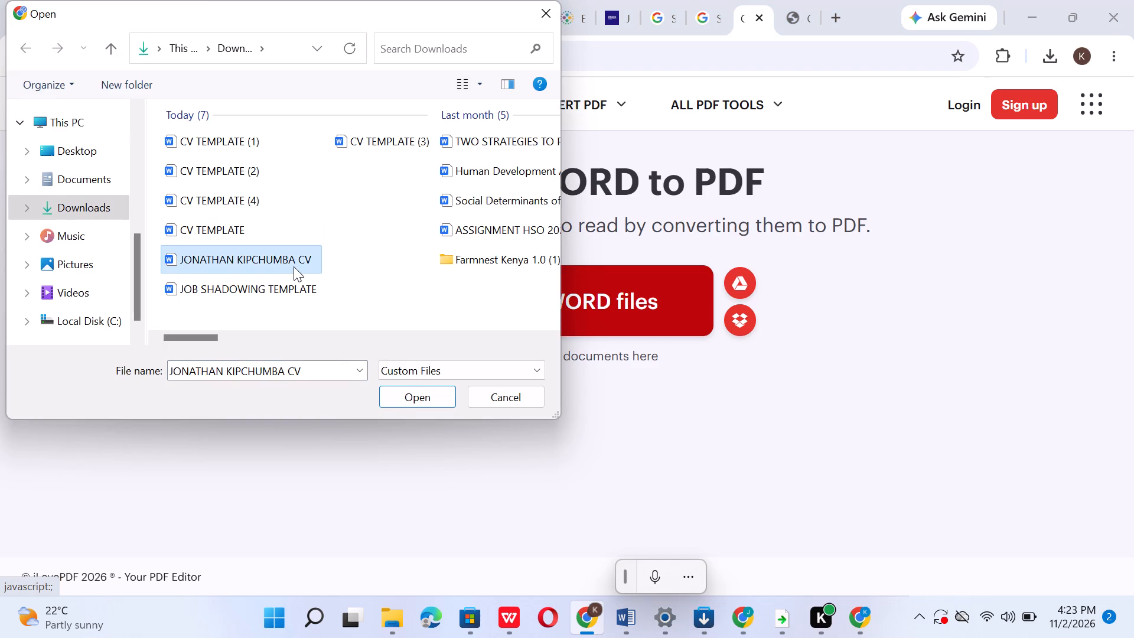
click(400, 401)
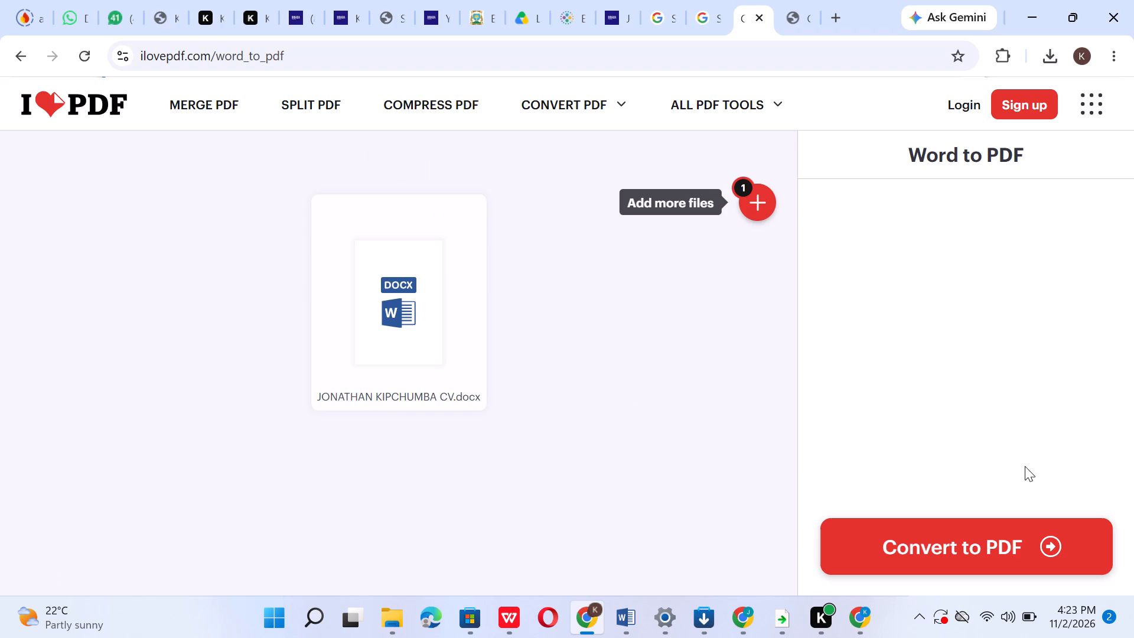
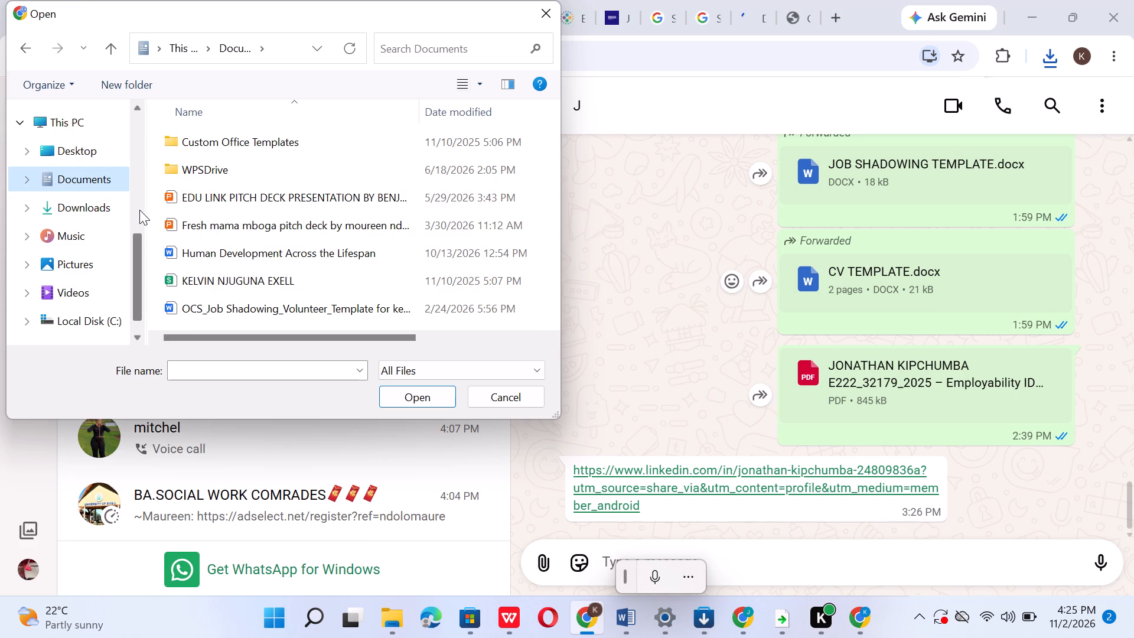
Browse the Downloads folder and Local Disk (C:) for the file to attach to the WhatsApp chat.
click(115, 203)
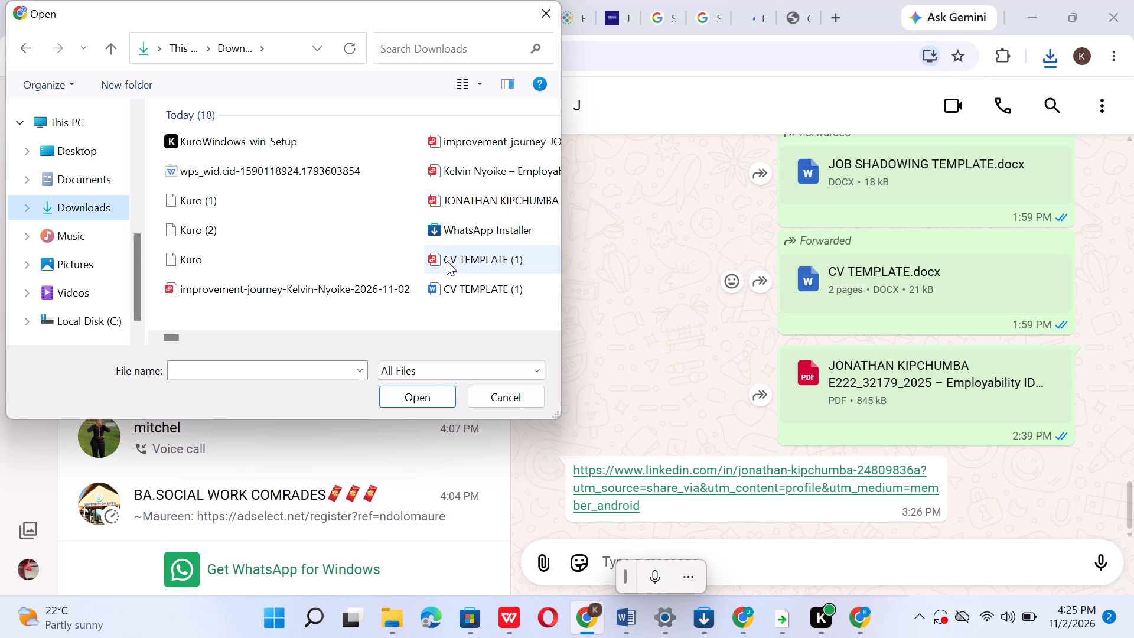
click(135, 333)
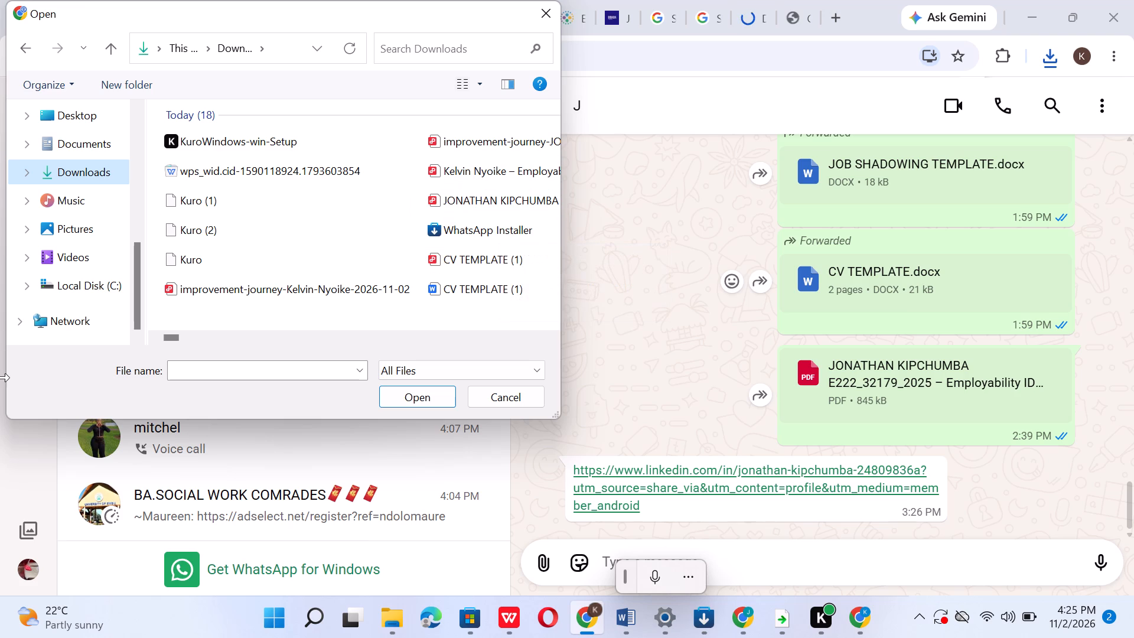
click(74, 276)
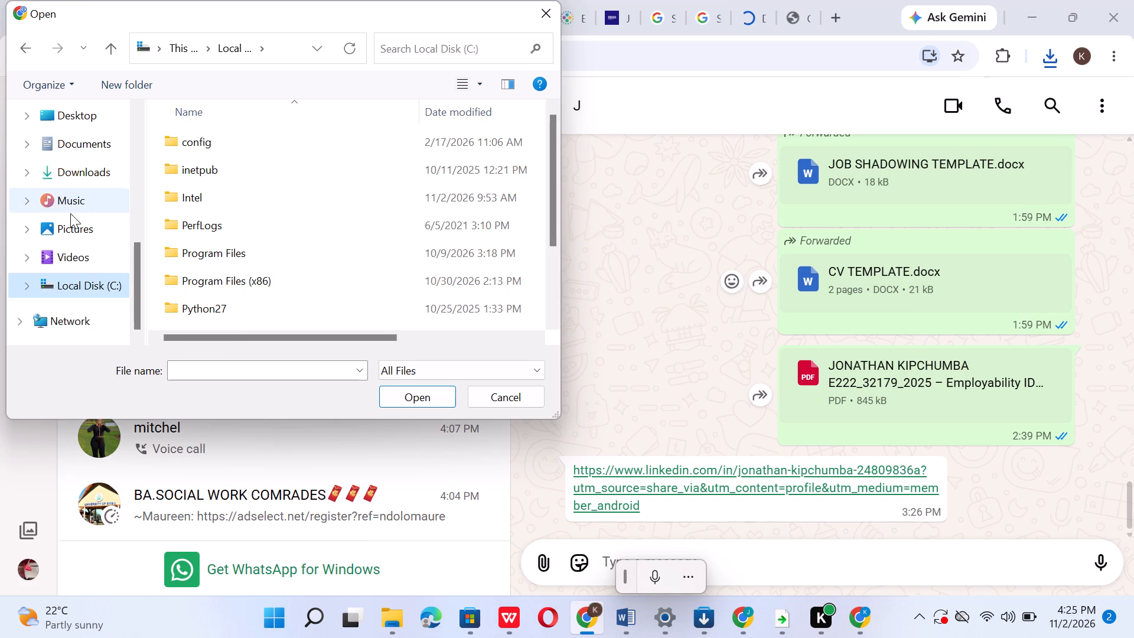
Look through the Downloads and Documents folders for the CV file to attach to the WhatsApp chat.
click(84, 167)
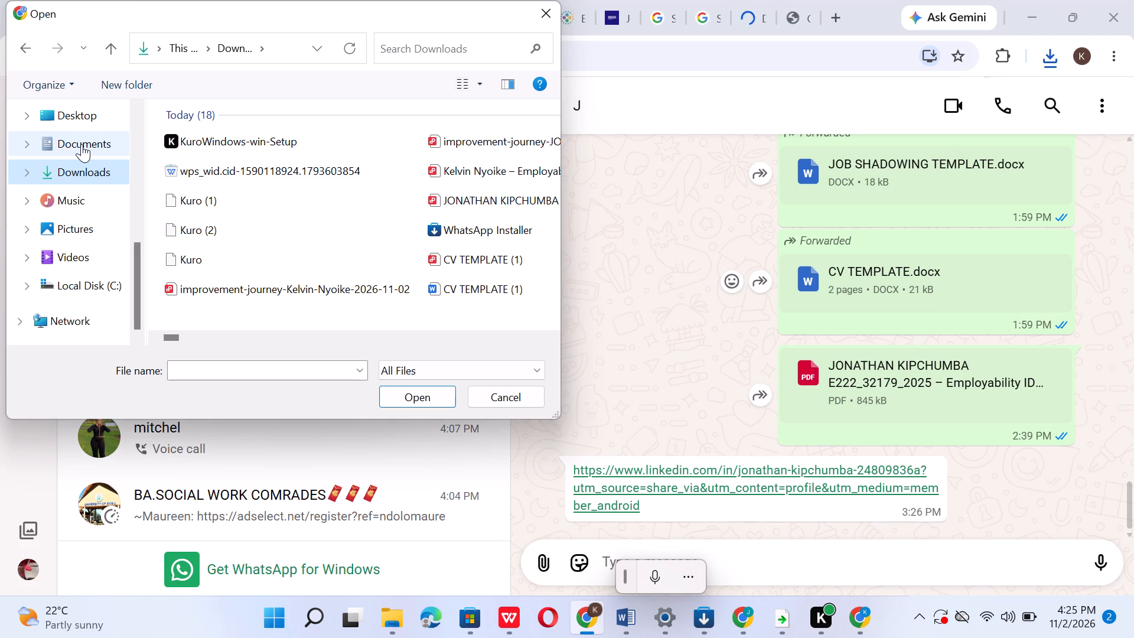
click(82, 144)
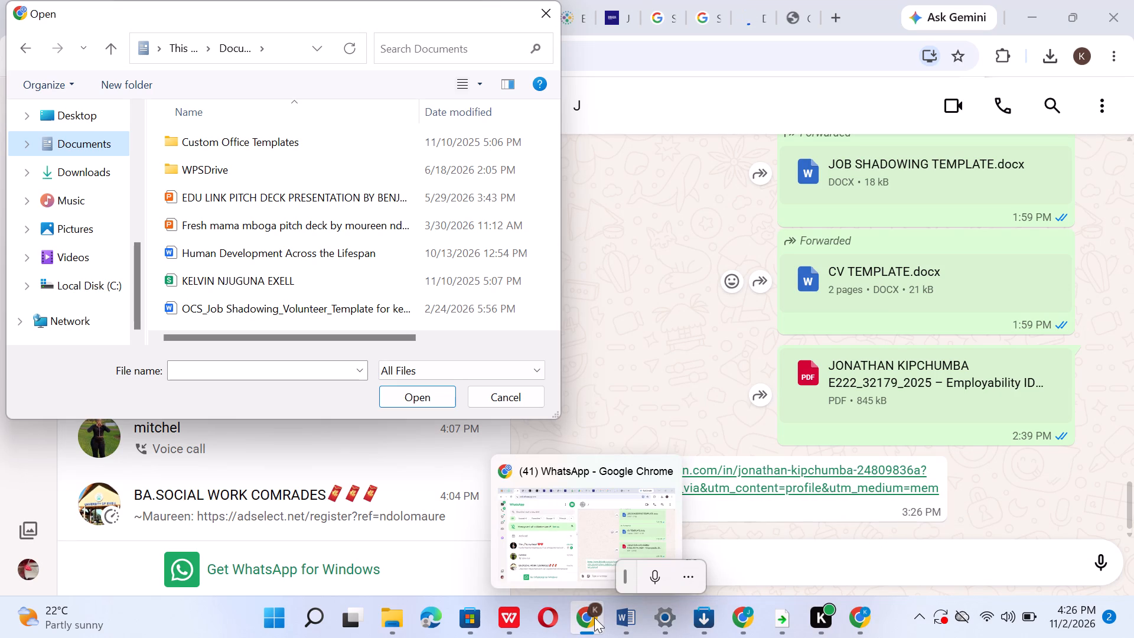
click(587, 556)
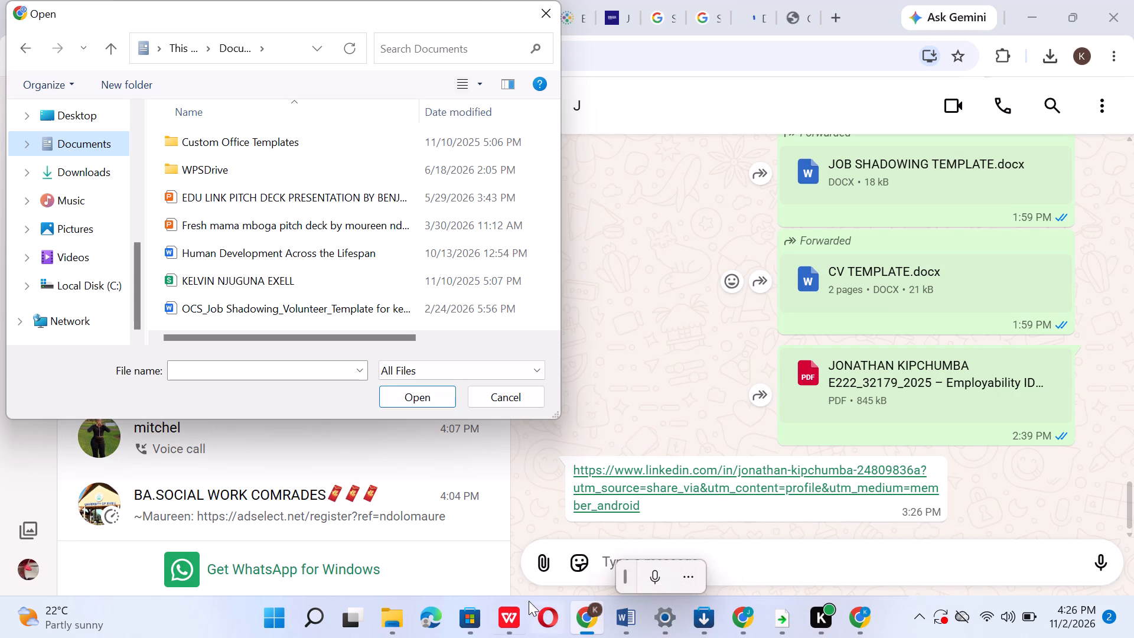
scroll(542, 590, down, 1)
scroll(305, 417, down, 1)
click(133, 337)
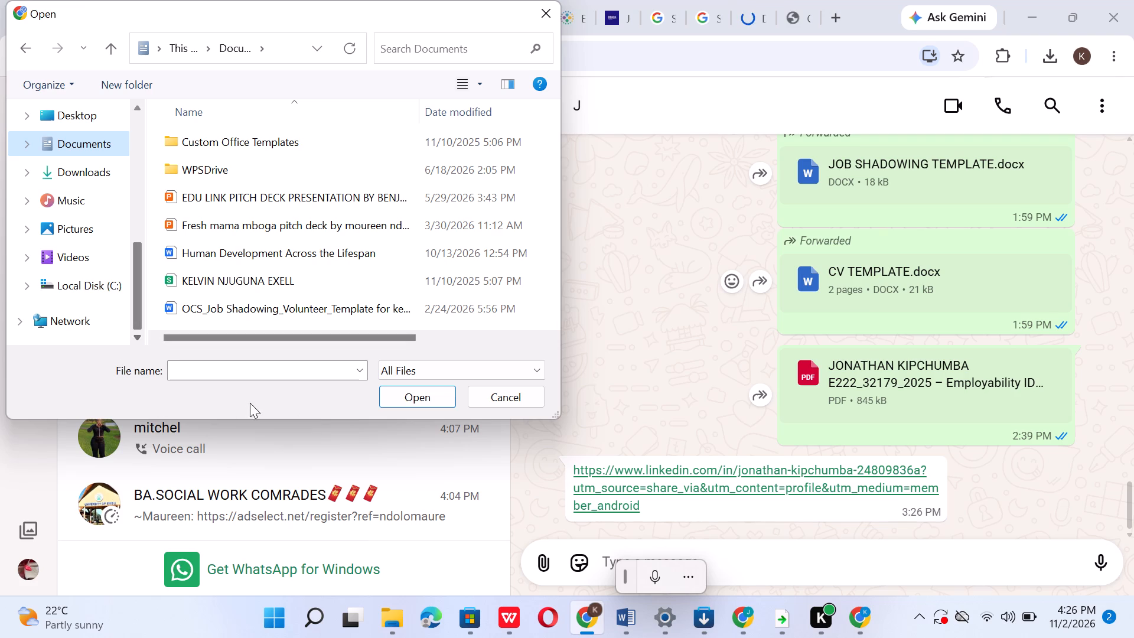
Request the attachment from the Documents folder by file name, using the candidate's full name followed by CV.
click(187, 373)
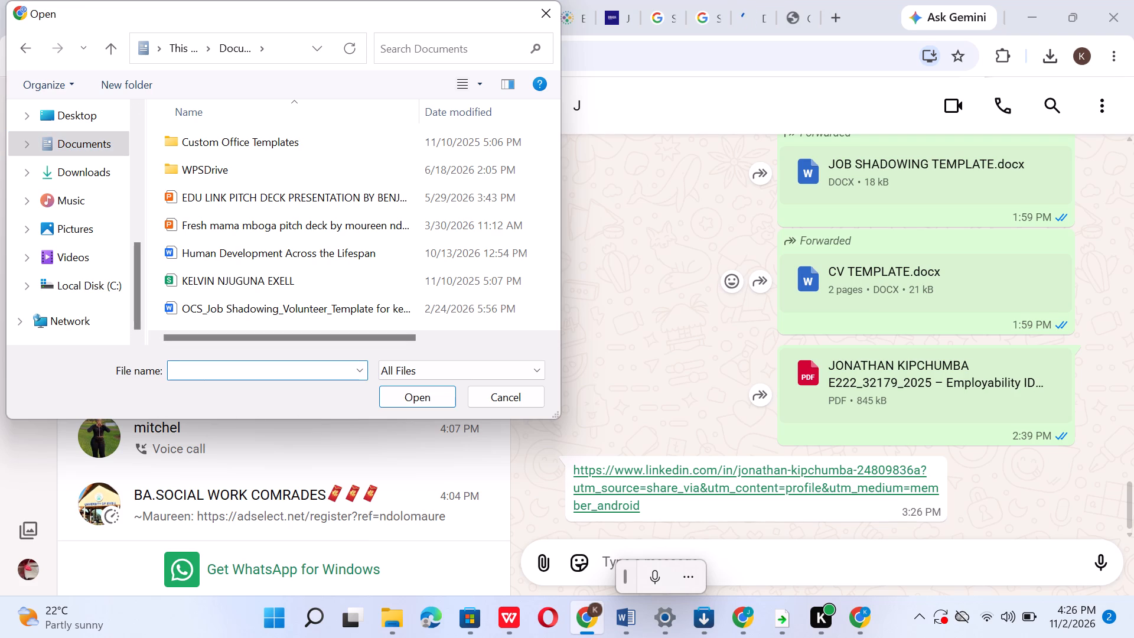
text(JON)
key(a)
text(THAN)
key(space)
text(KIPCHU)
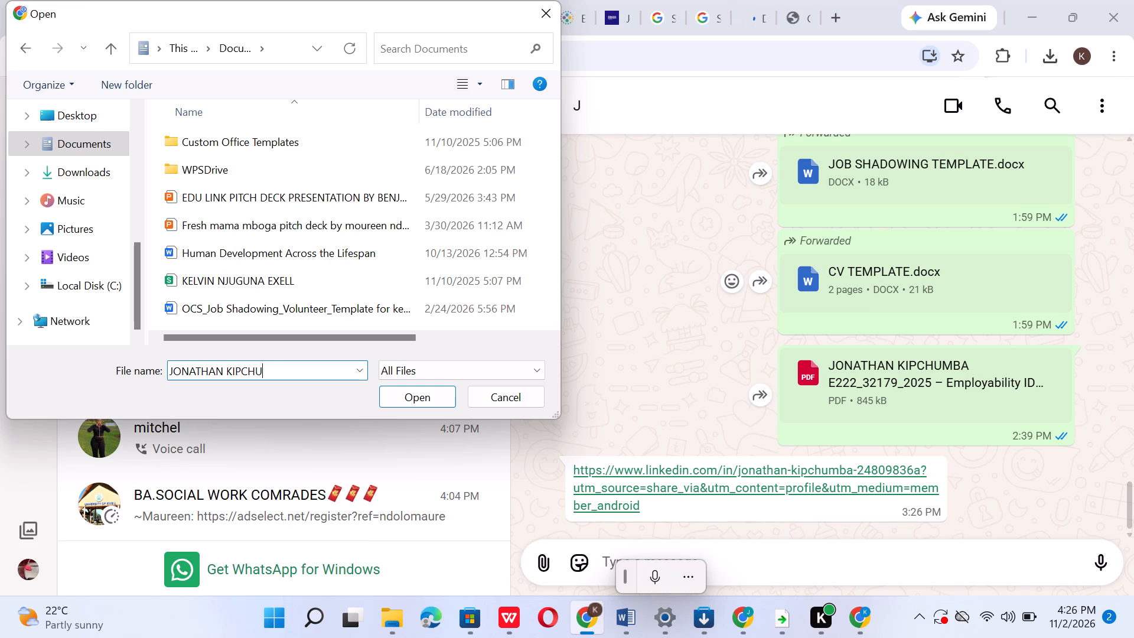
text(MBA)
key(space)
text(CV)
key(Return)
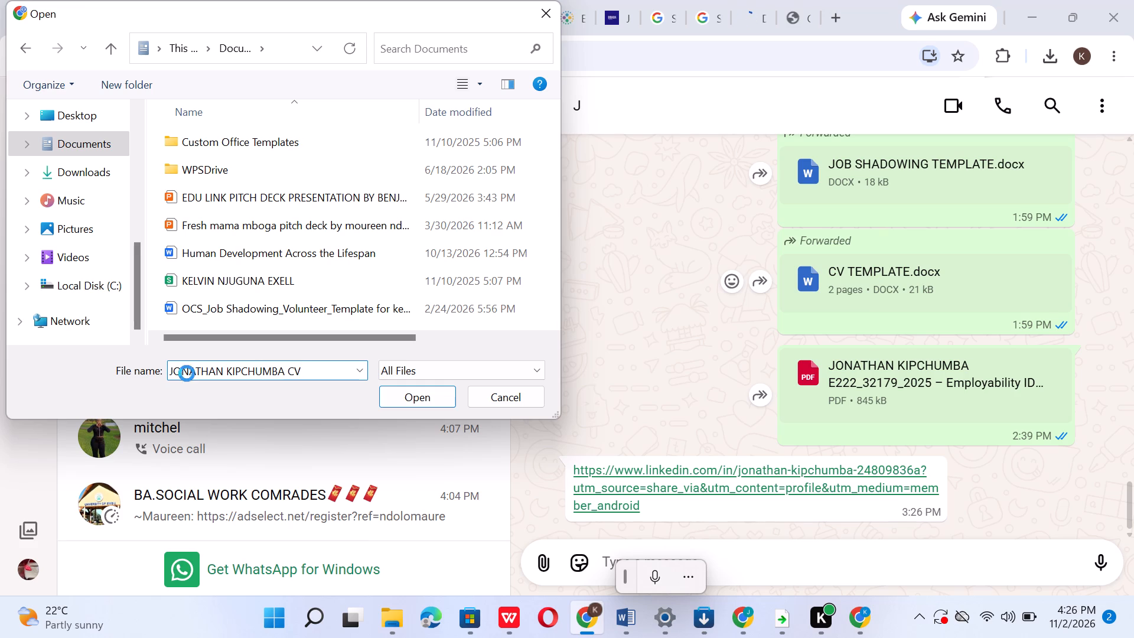
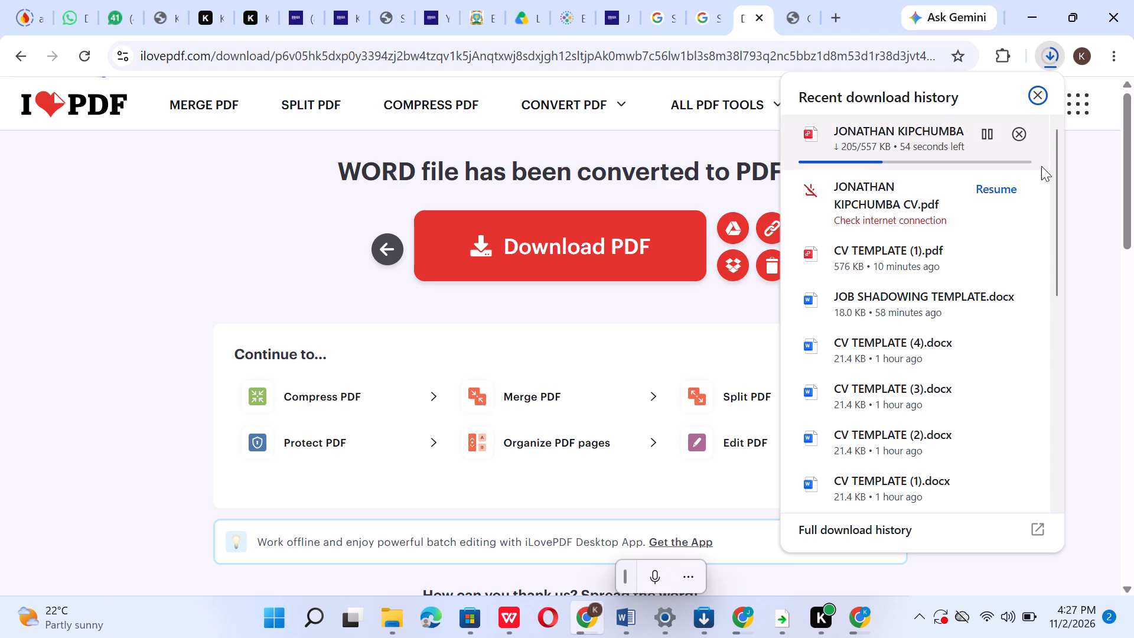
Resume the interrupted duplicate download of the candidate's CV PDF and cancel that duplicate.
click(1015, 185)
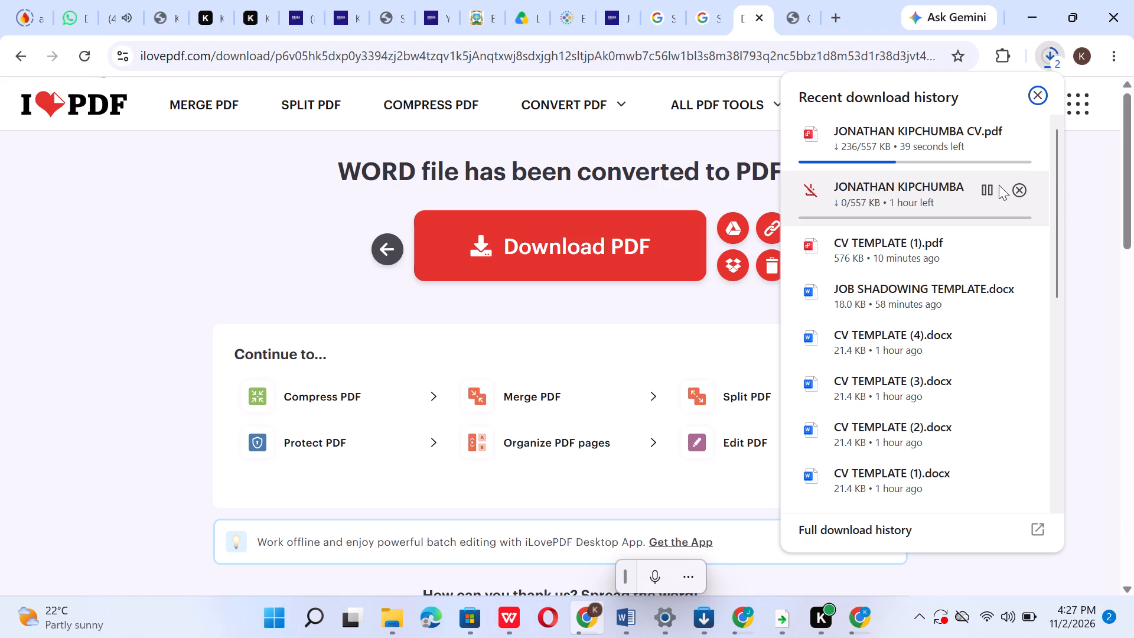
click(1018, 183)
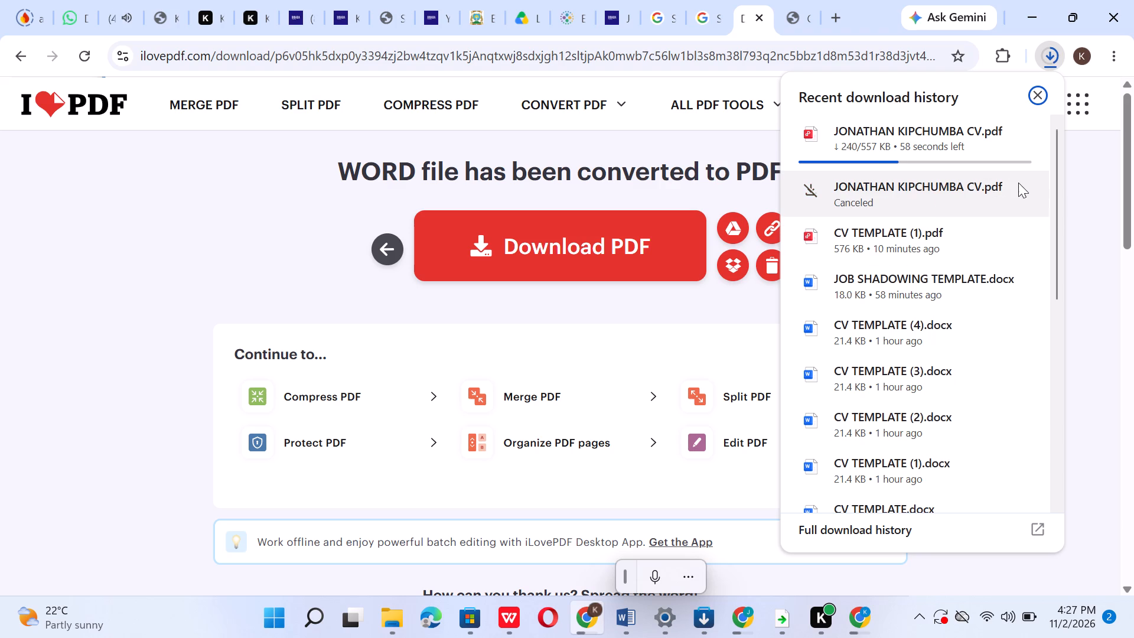
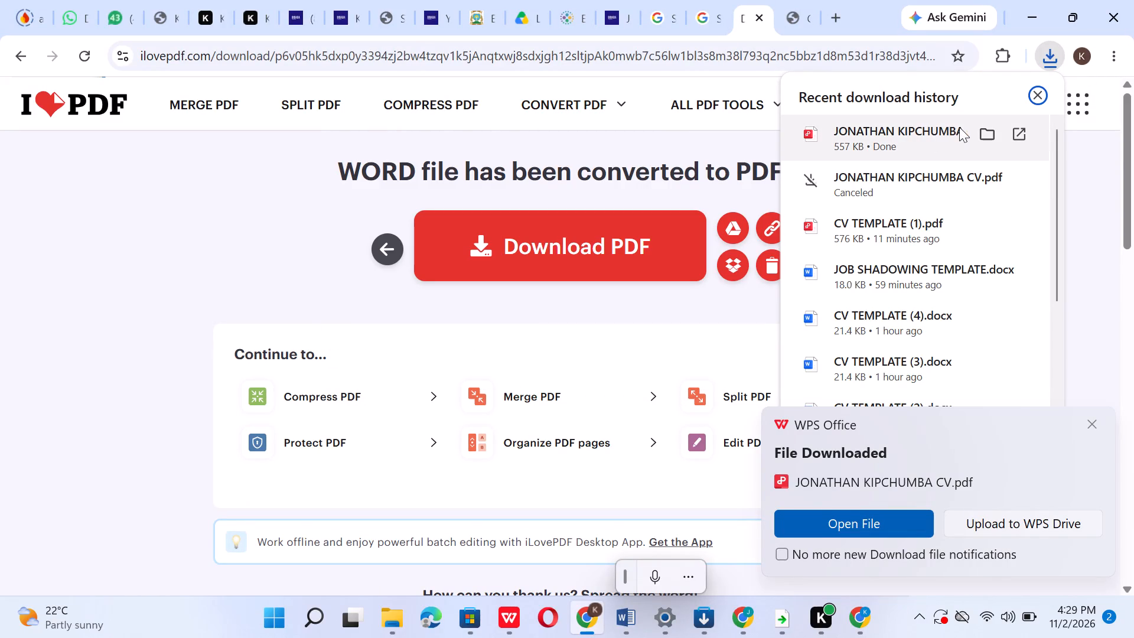
Open the downloaded PDF of the candidate's CV in a browser tab and in WPS Office to view it.
click(1024, 126)
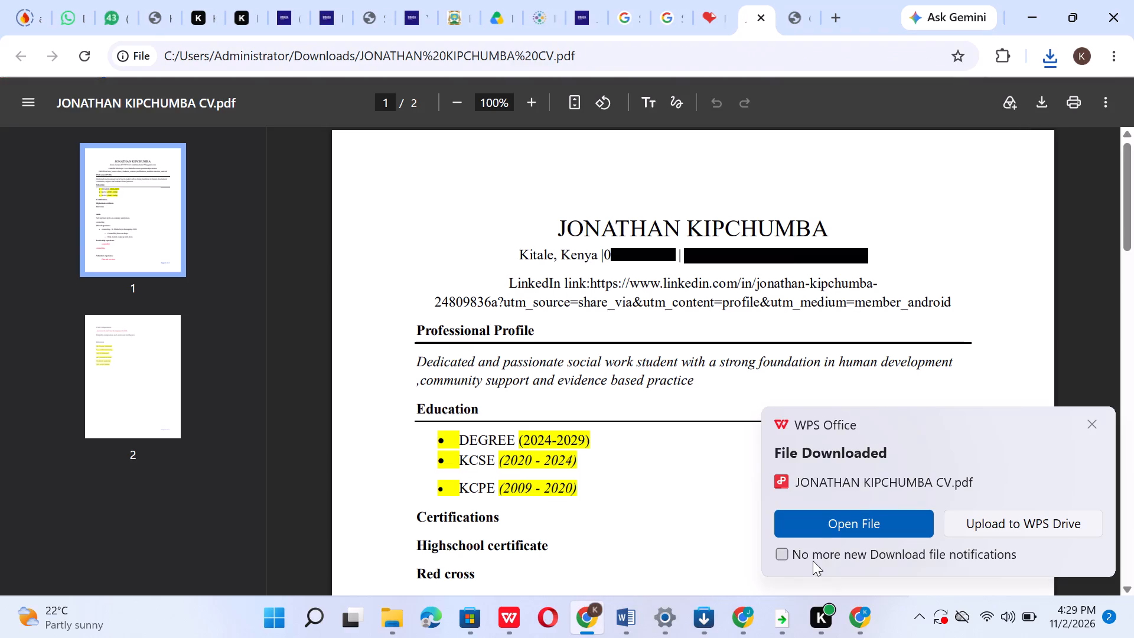
click(830, 516)
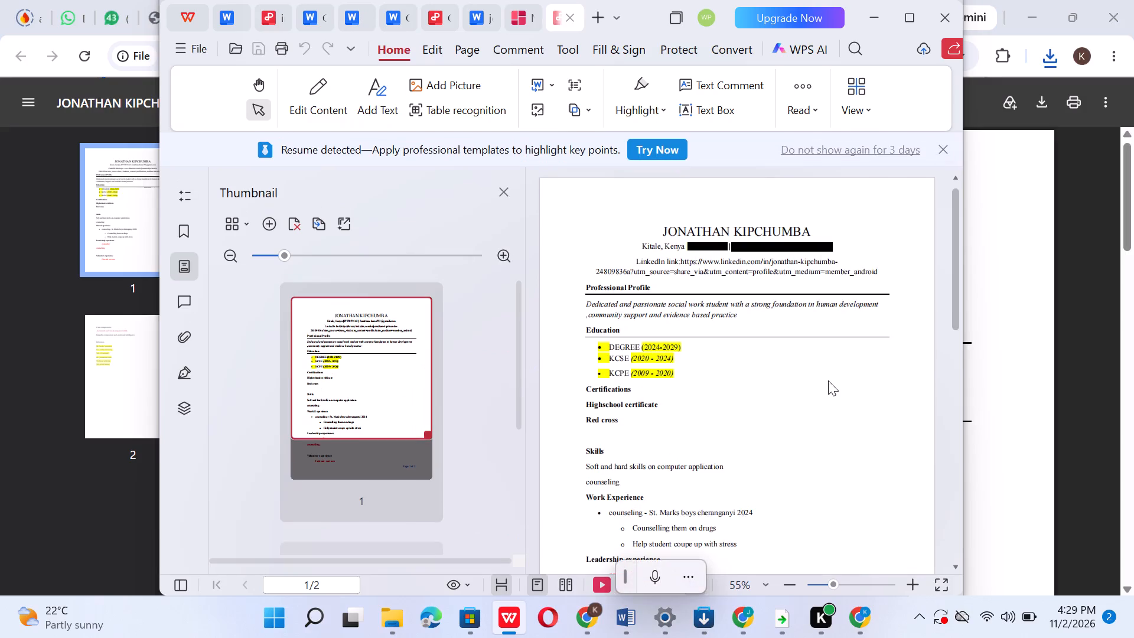
Minimize the WPS Office window to return to the candidate's CV PDF open in Chrome.
click(884, 19)
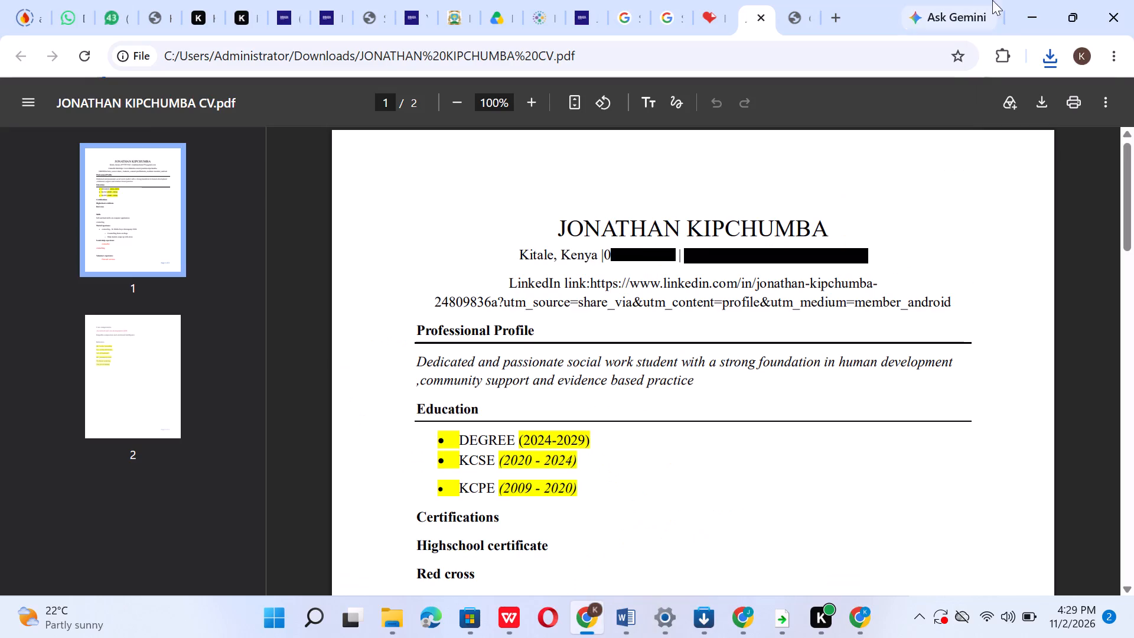
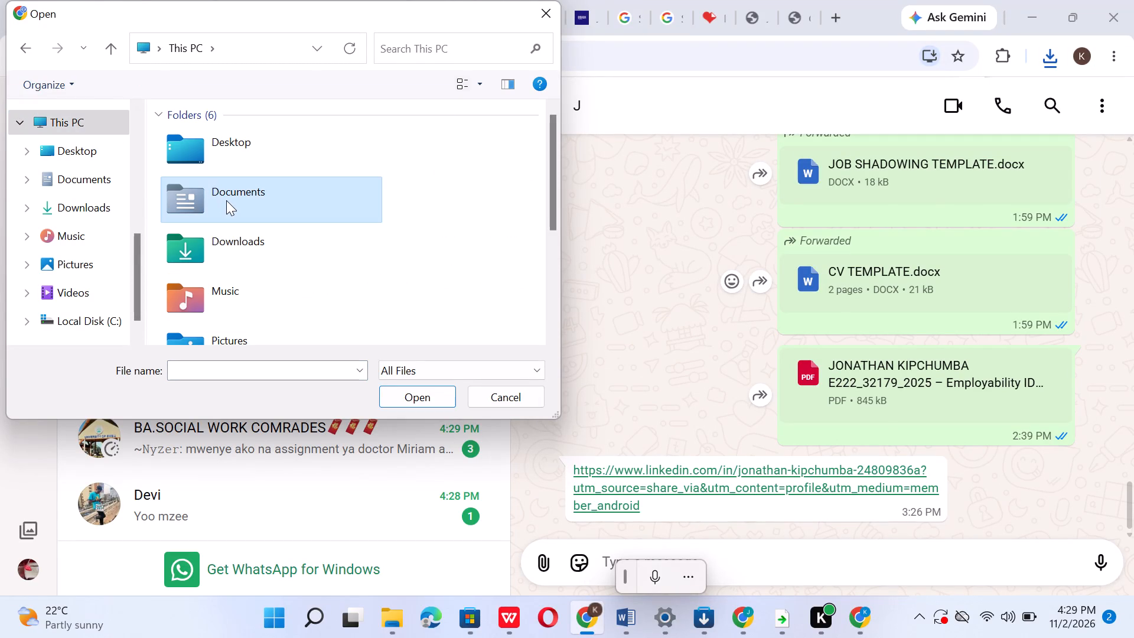
Select the candidate's CV PDF from the Downloads folder as the file to attach to the WhatsApp chat.
click(226, 200)
right_click(243, 235)
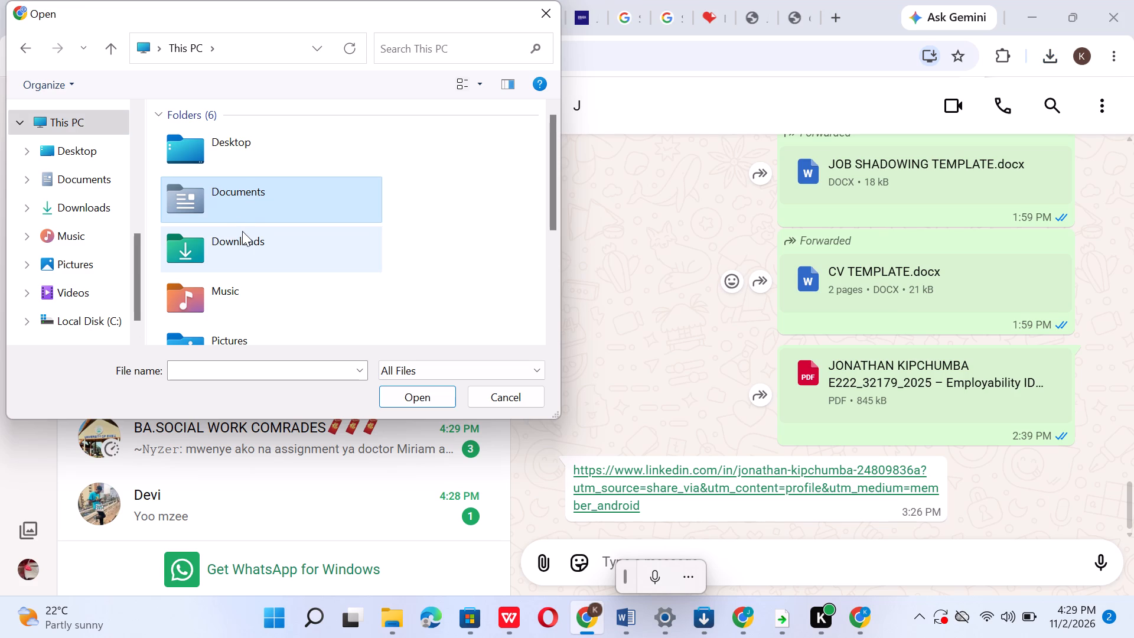
right_click(253, 232)
double_click(253, 232)
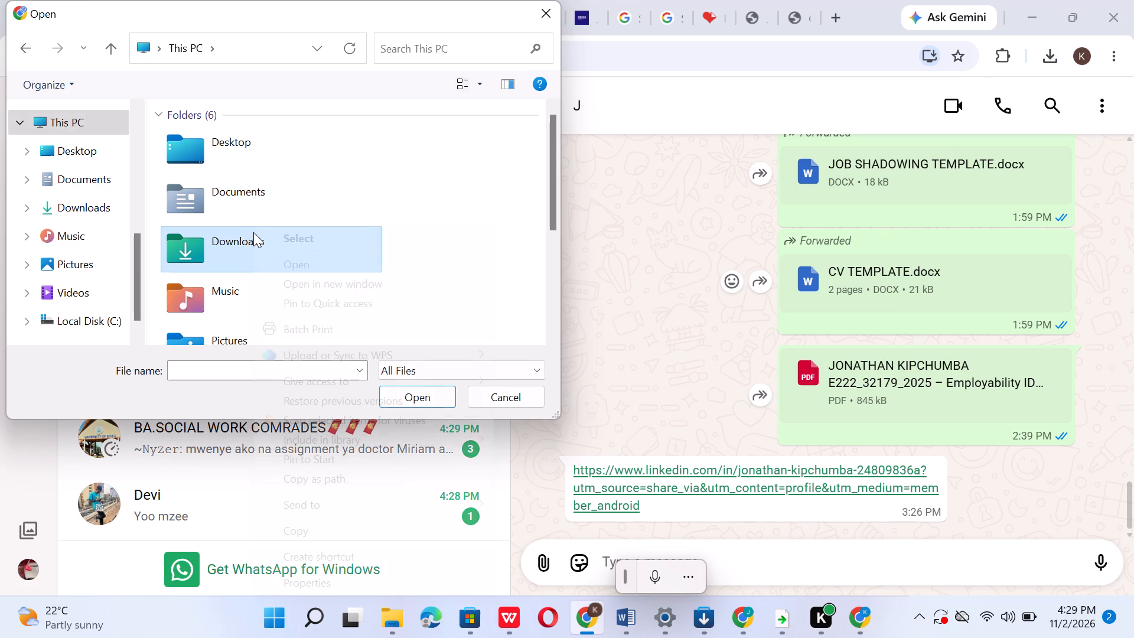
click(296, 259)
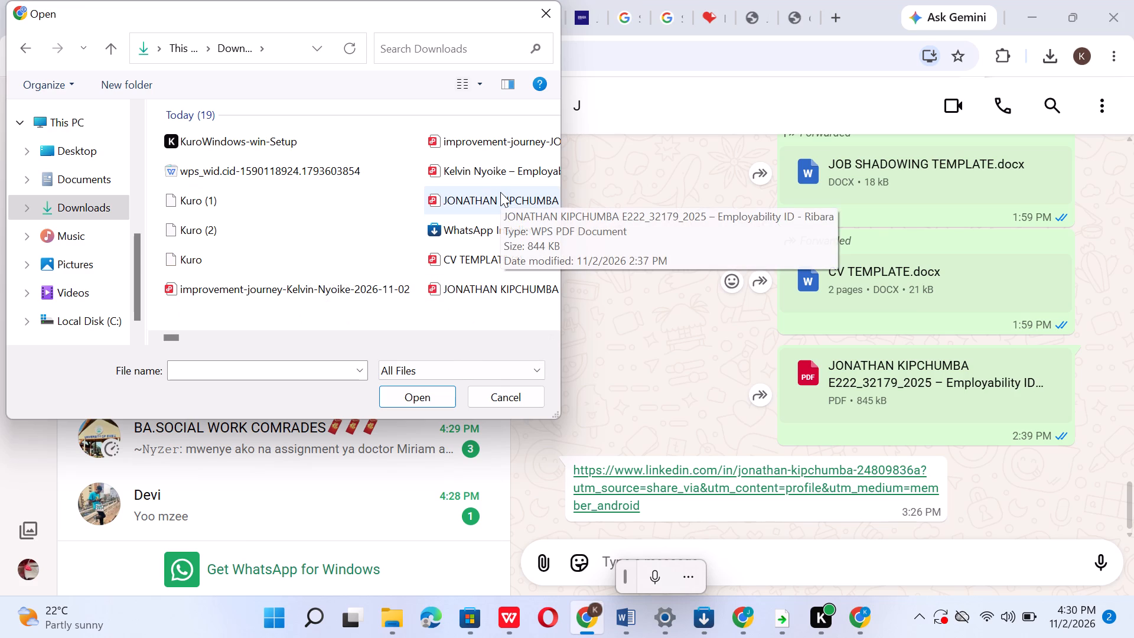
click(501, 285)
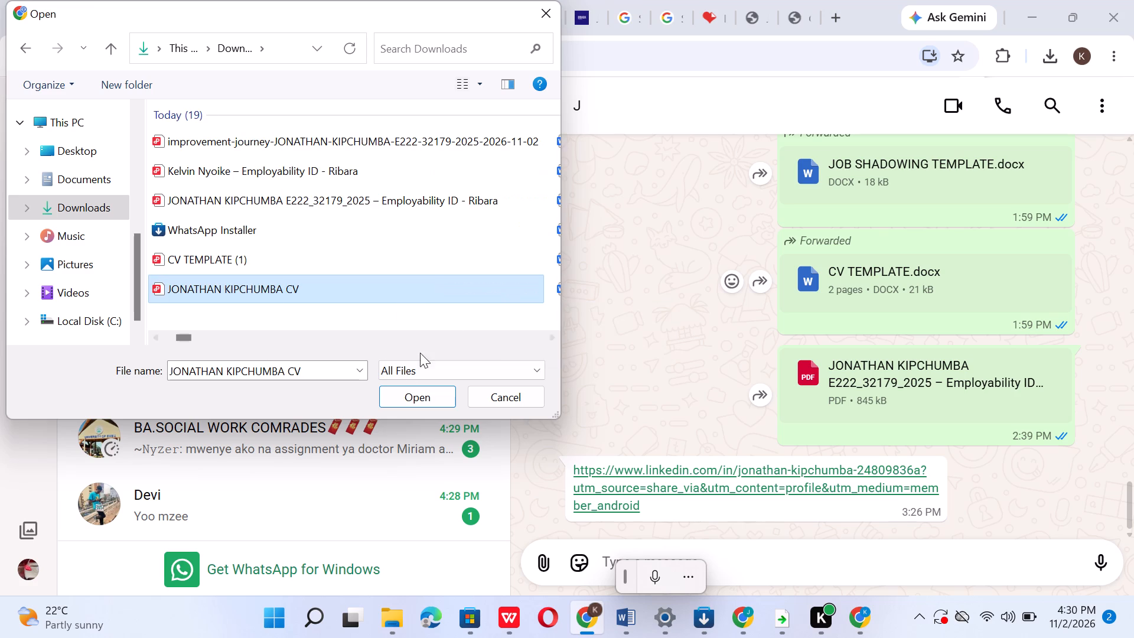